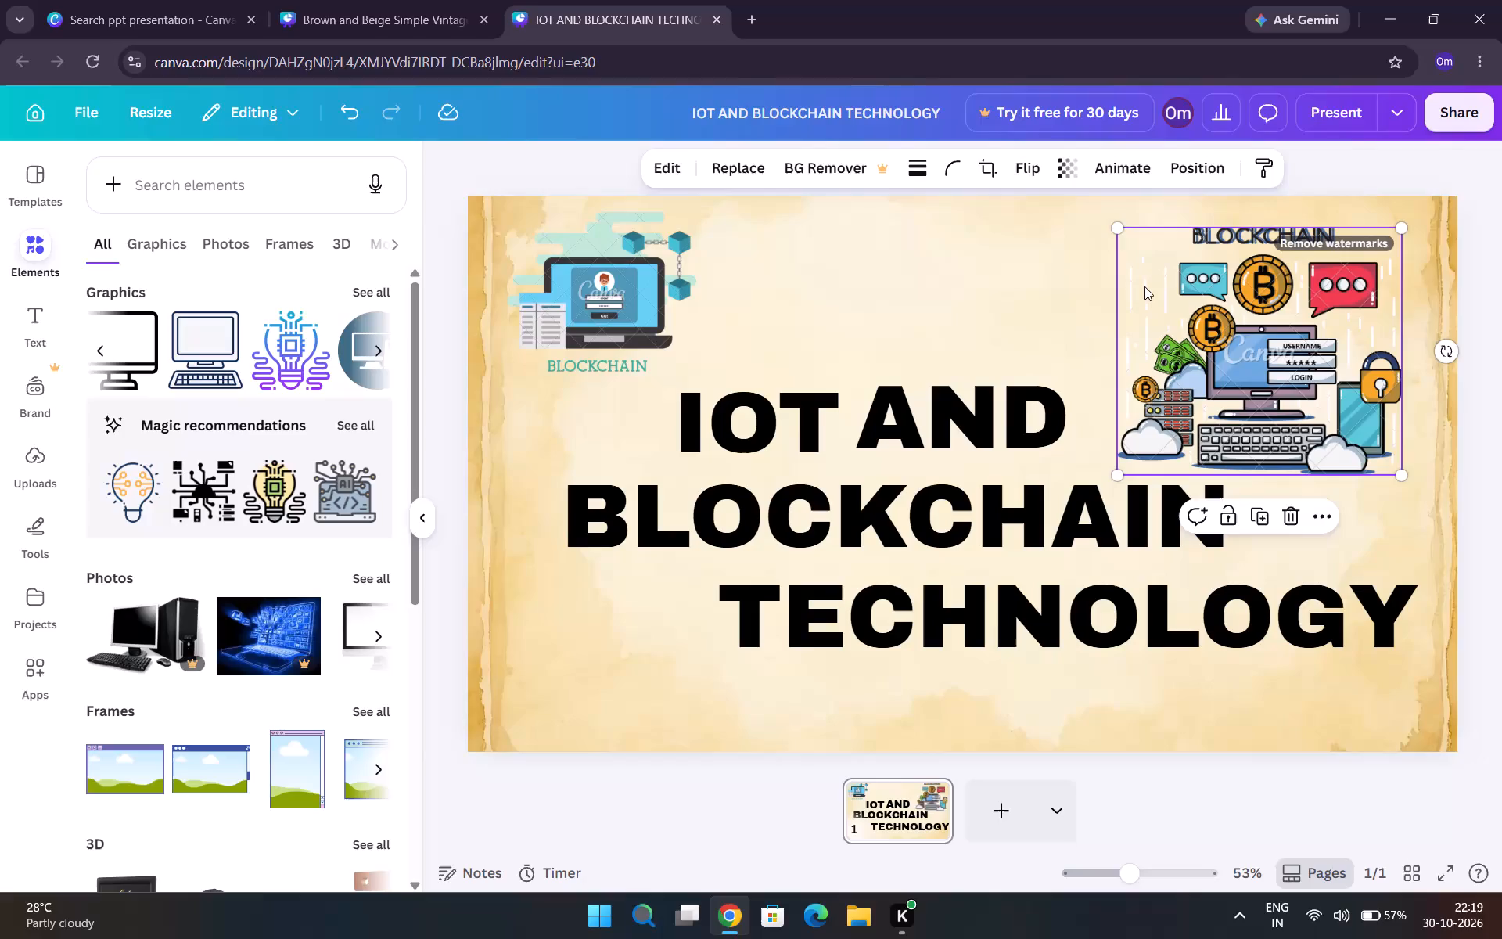
# Reposition the two blockchain illustrations outward, one near the slide's upper-right corner and the other near its left edge.
pyautogui.moveTo(1144, 286); pyautogui.dragTo(1180, 278)
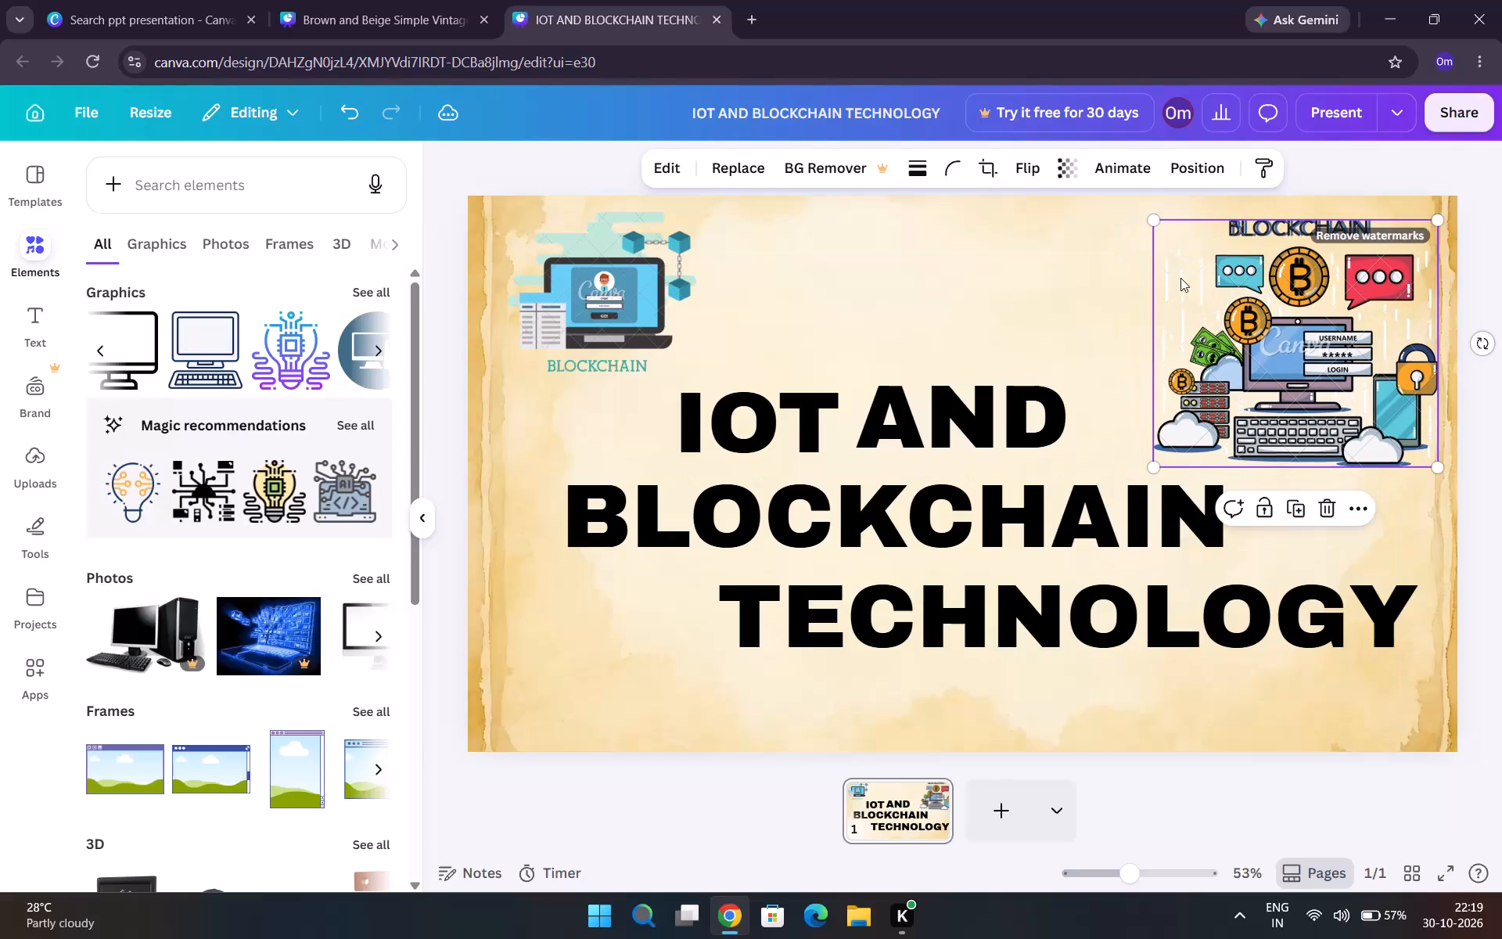
pyautogui.click(1056, 241)
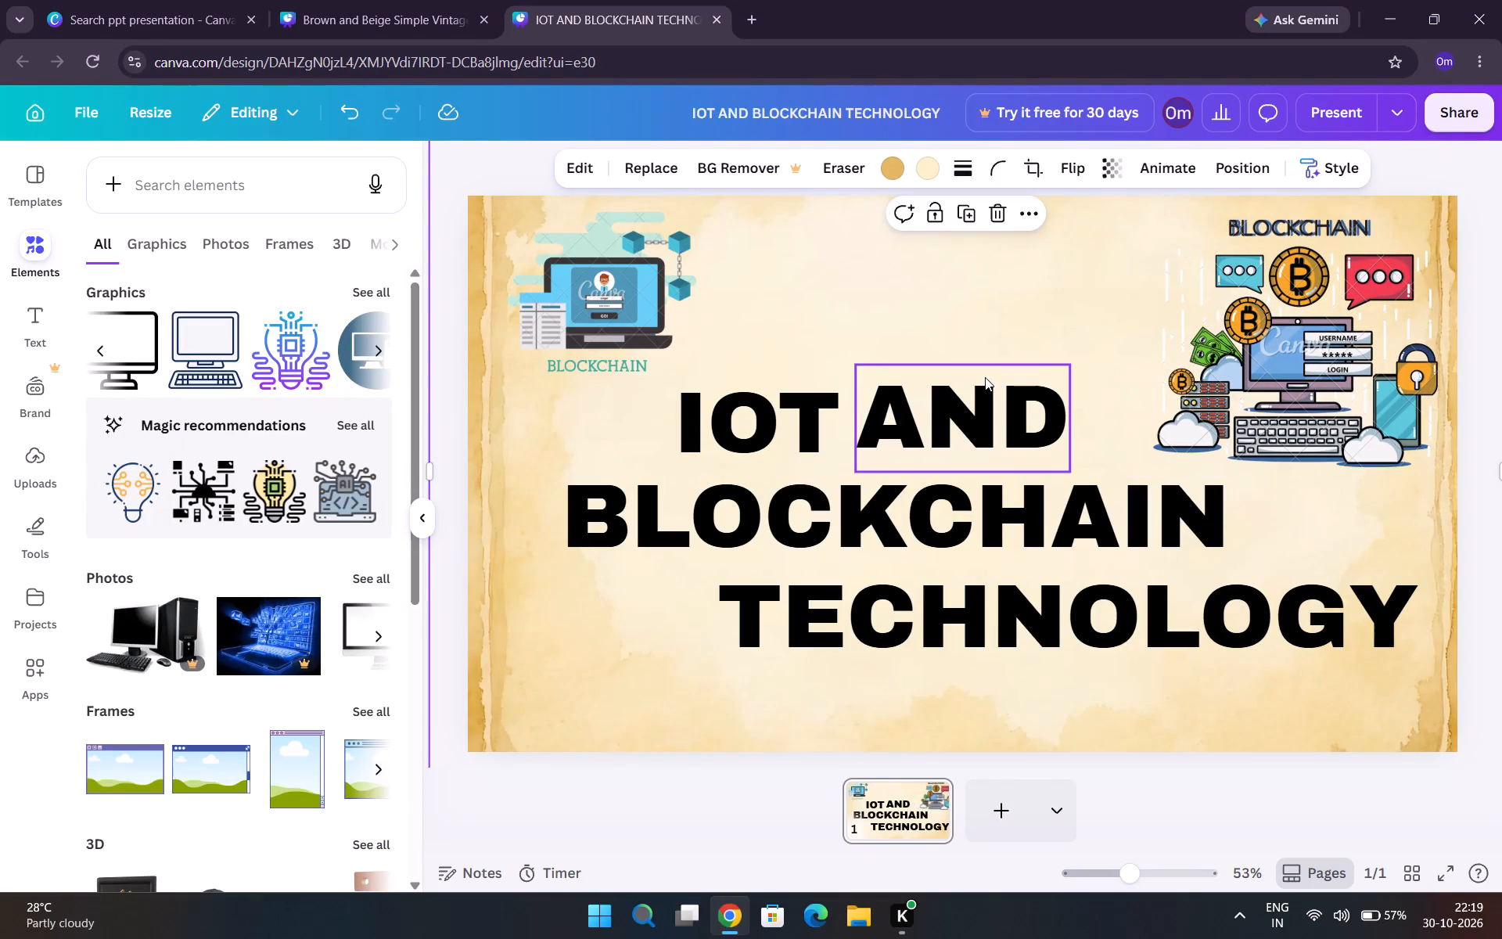
pyautogui.moveTo(685, 282); pyautogui.dragTo(661, 305)
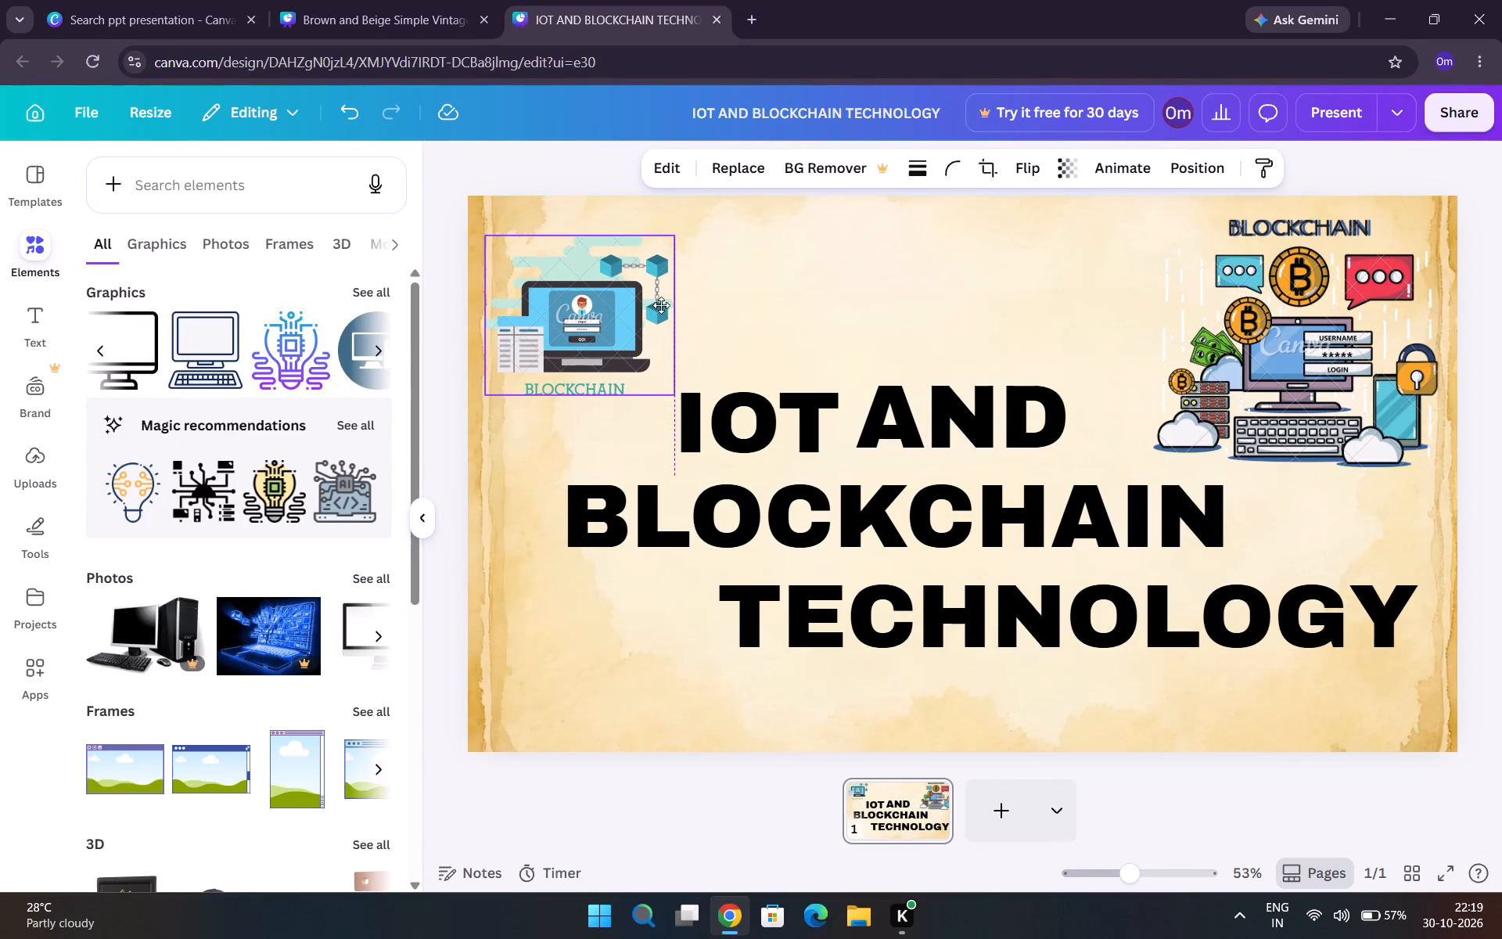
pyautogui.moveTo(661, 305); pyautogui.dragTo(663, 305)
pyautogui.click(787, 278)
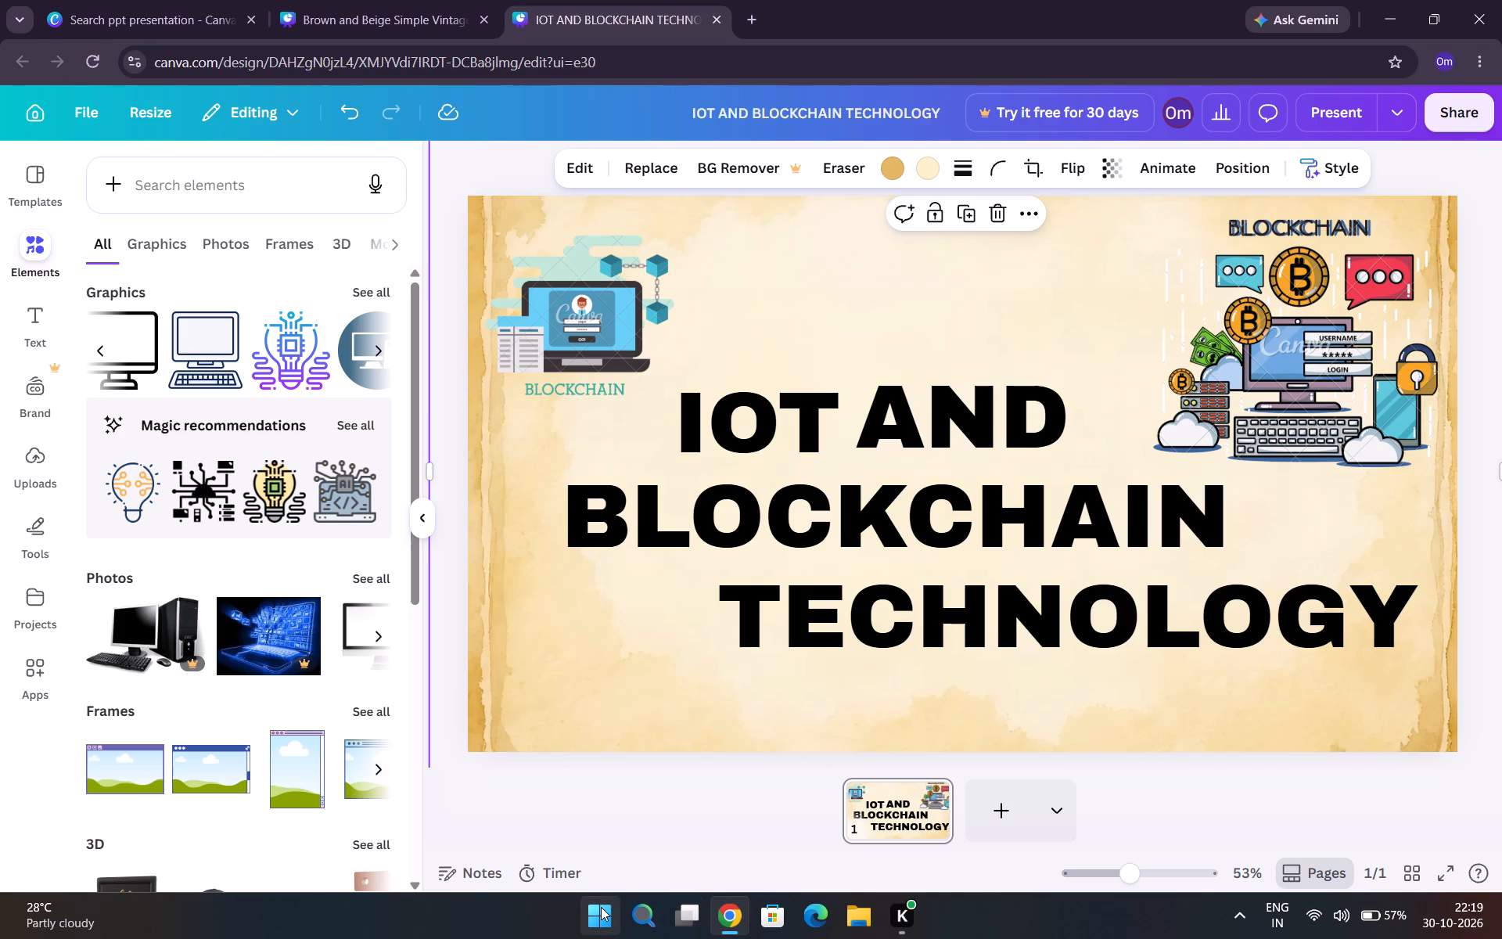
pyautogui.click(497, 870)
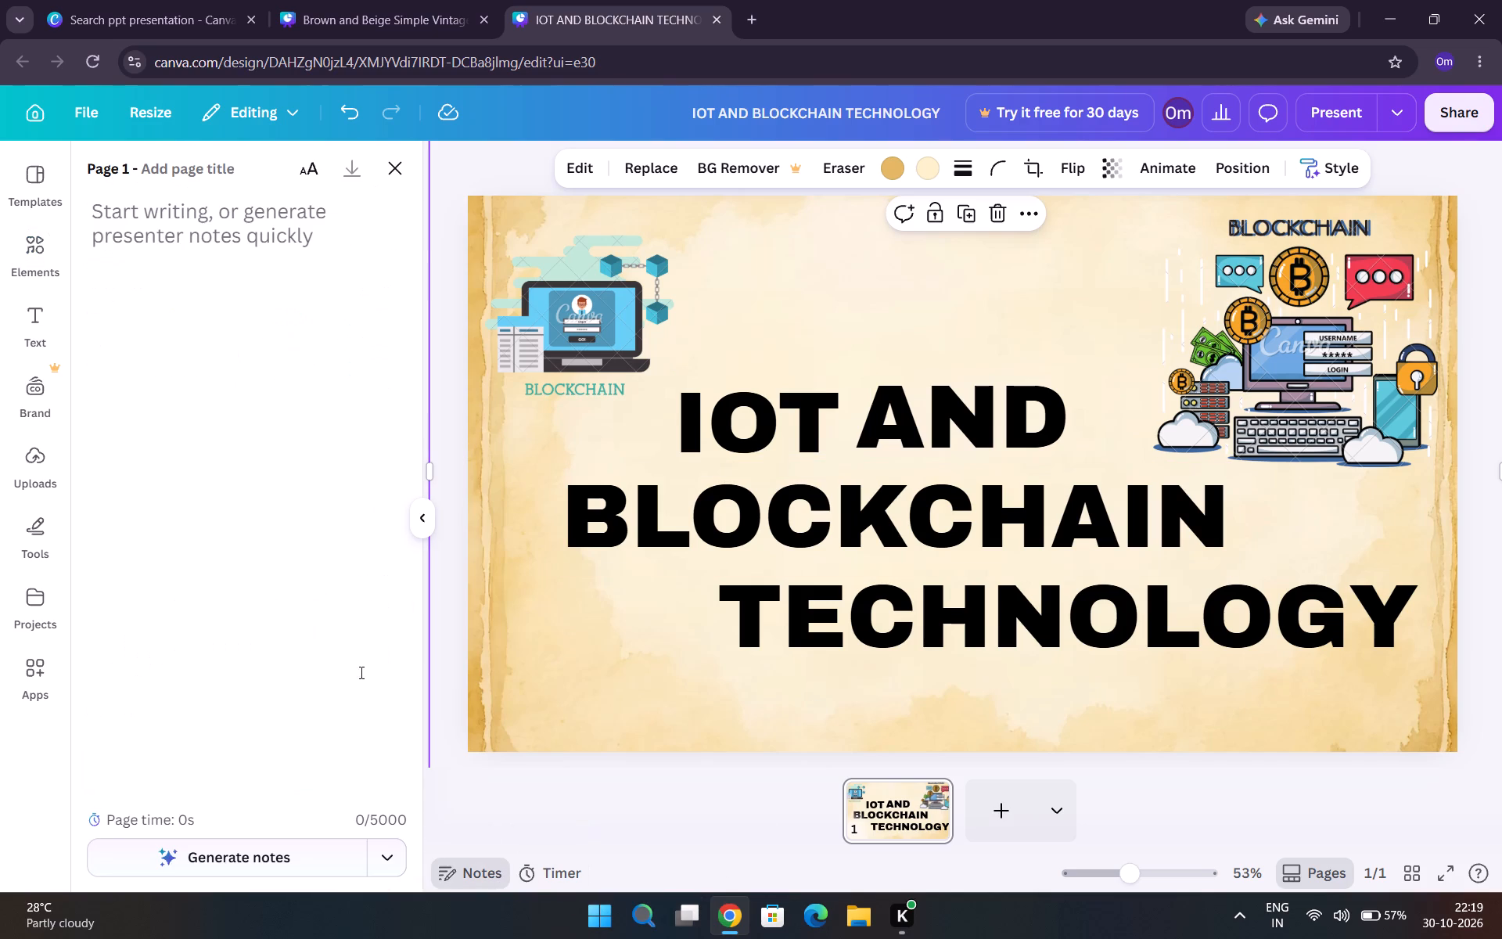
pyautogui.click(390, 167)
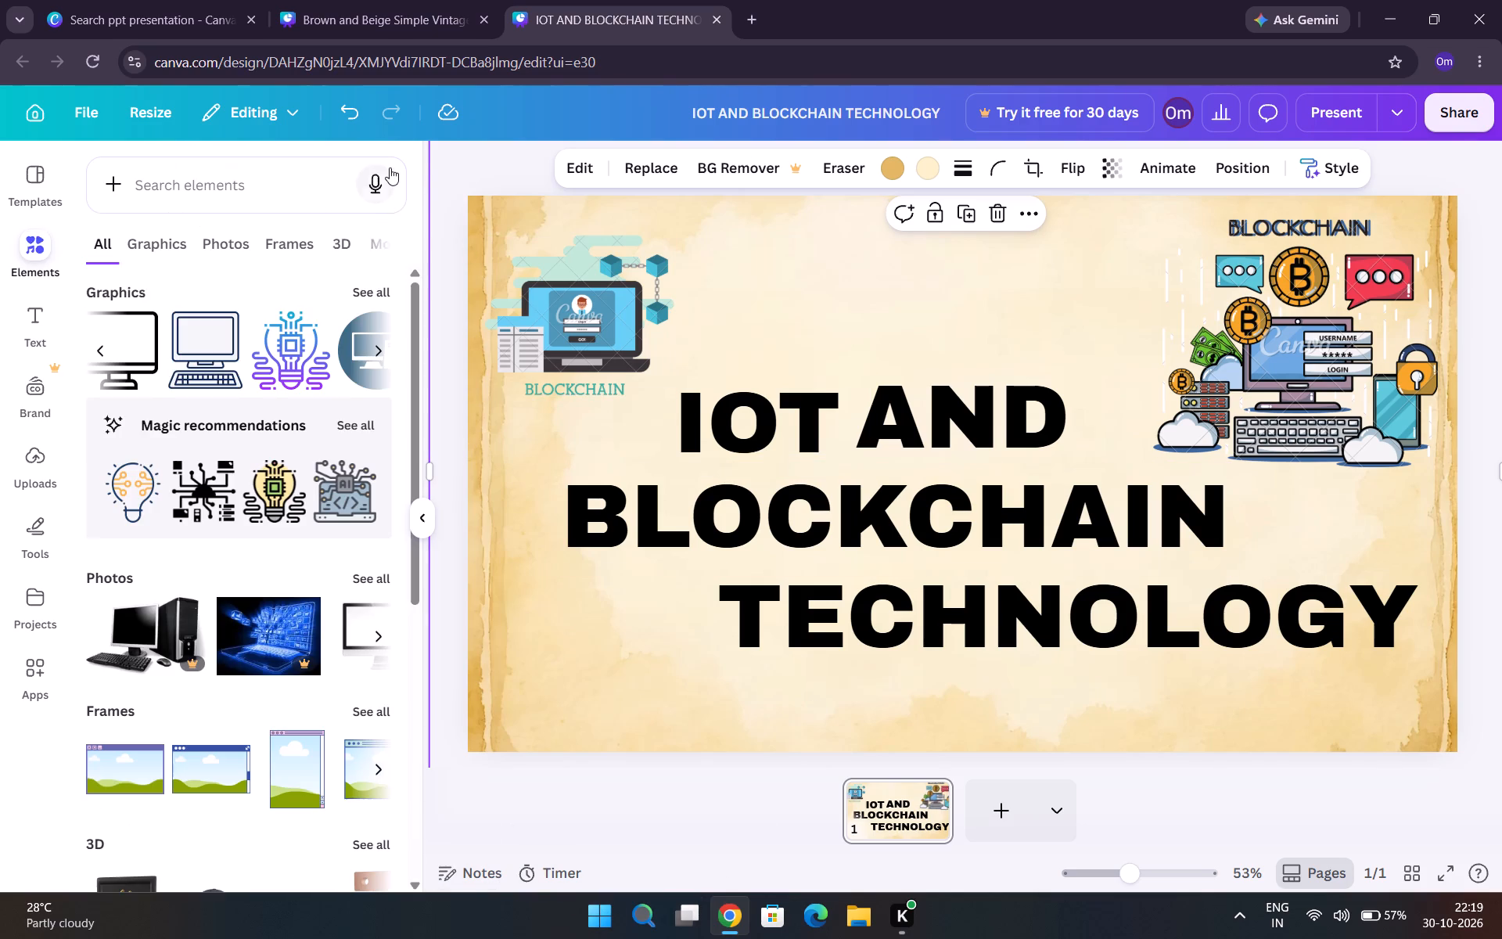
# Spread the title words IOT, AND, BLOCKCHAIN and TECHNOLOGY onto four staggered lines, with IOT at the top.
pyautogui.moveTo(809, 411); pyautogui.dragTo(830, 304)
pyautogui.moveTo(901, 390); pyautogui.dragTo(887, 381)
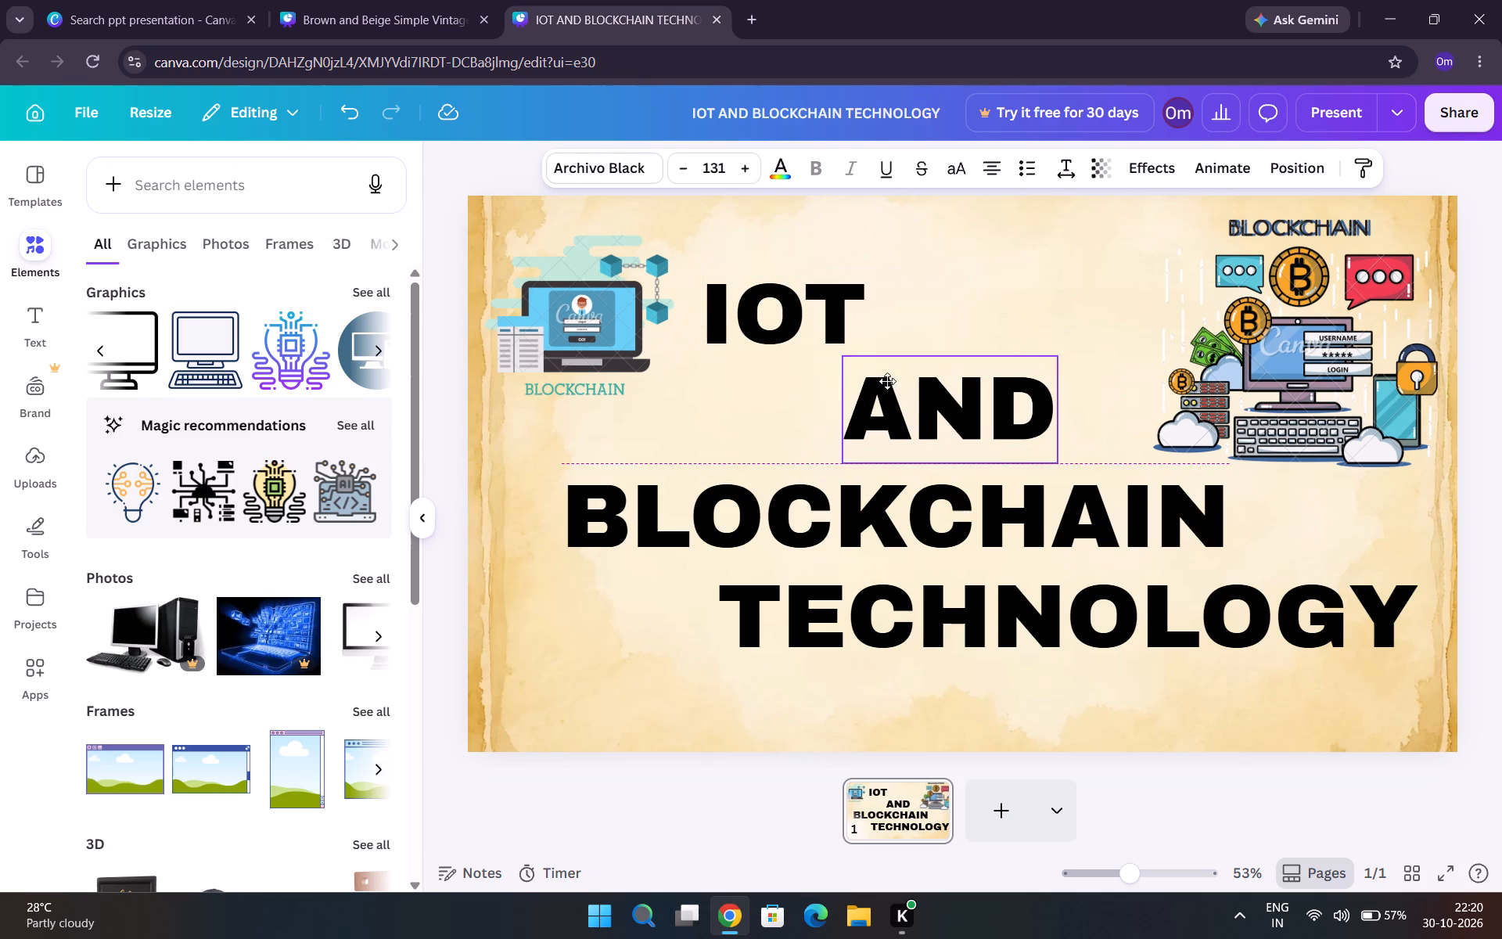
pyautogui.moveTo(887, 381); pyautogui.dragTo(861, 370)
pyautogui.moveTo(817, 480); pyautogui.dragTo(810, 462)
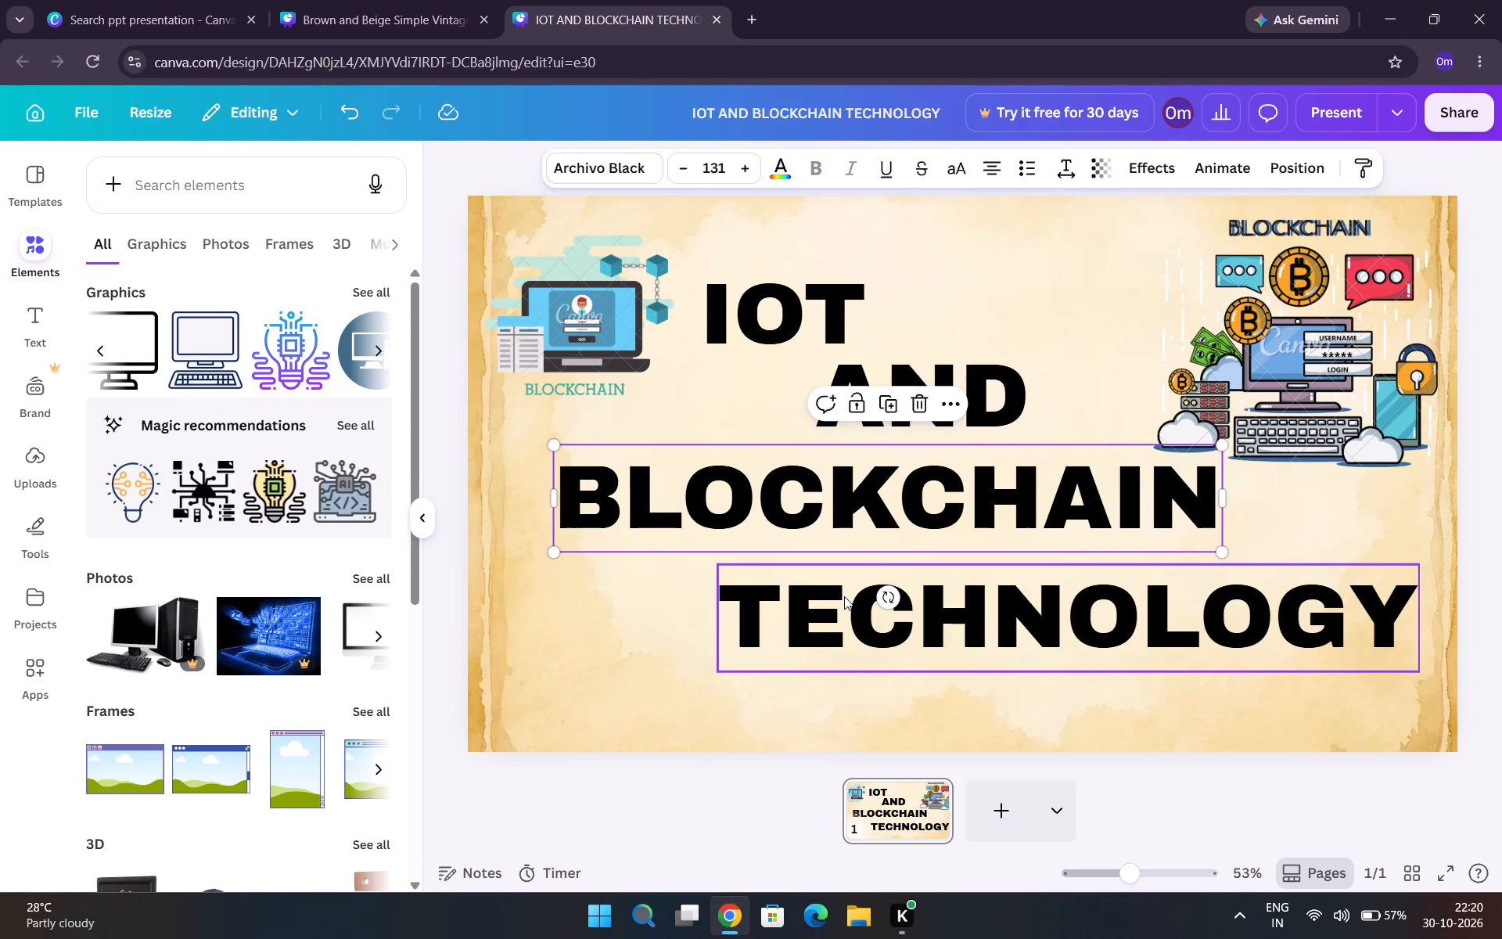
pyautogui.moveTo(844, 596); pyautogui.dragTo(855, 602)
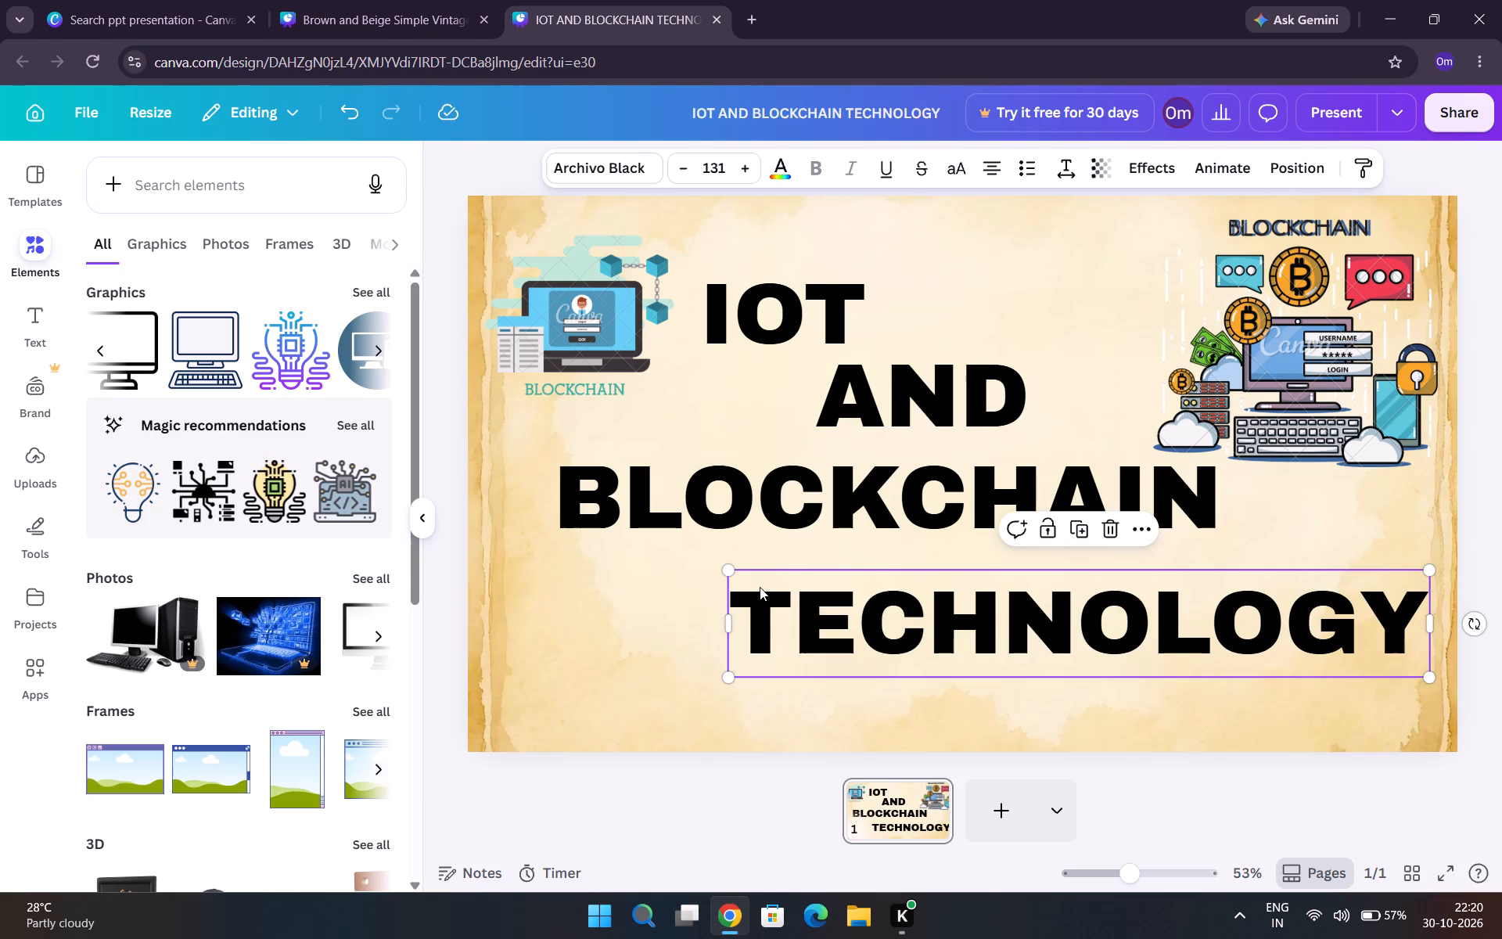
pyautogui.click(644, 642)
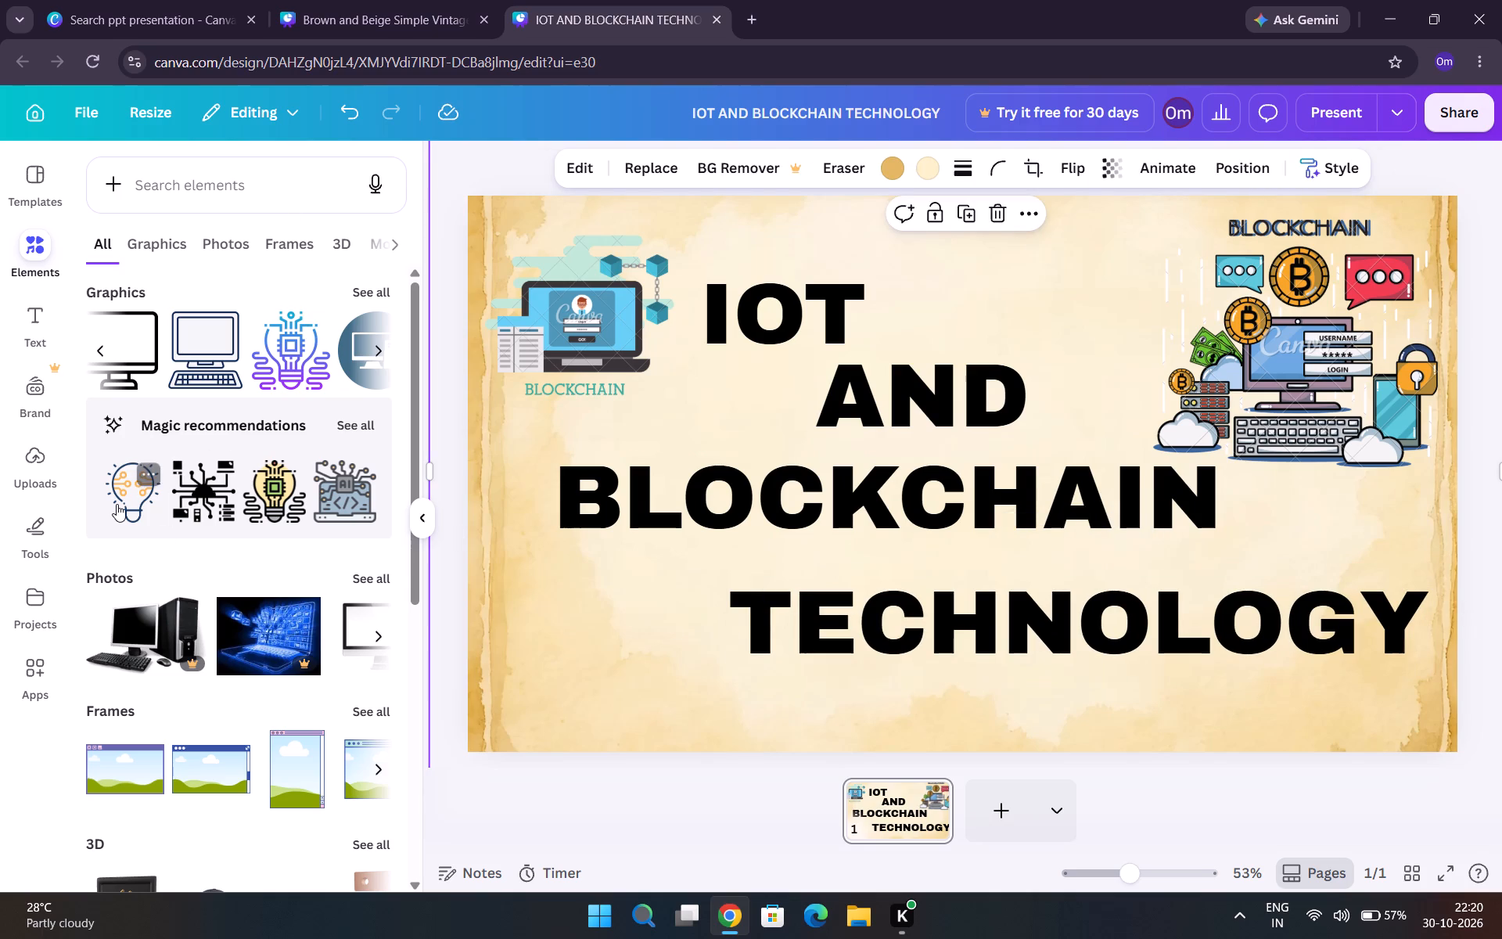
# Add the circuit light bulb graphic from the magic recommendations, shrink it and place it in the slide's lower-left corner.
pyautogui.hscroll(-2, 289, 491)
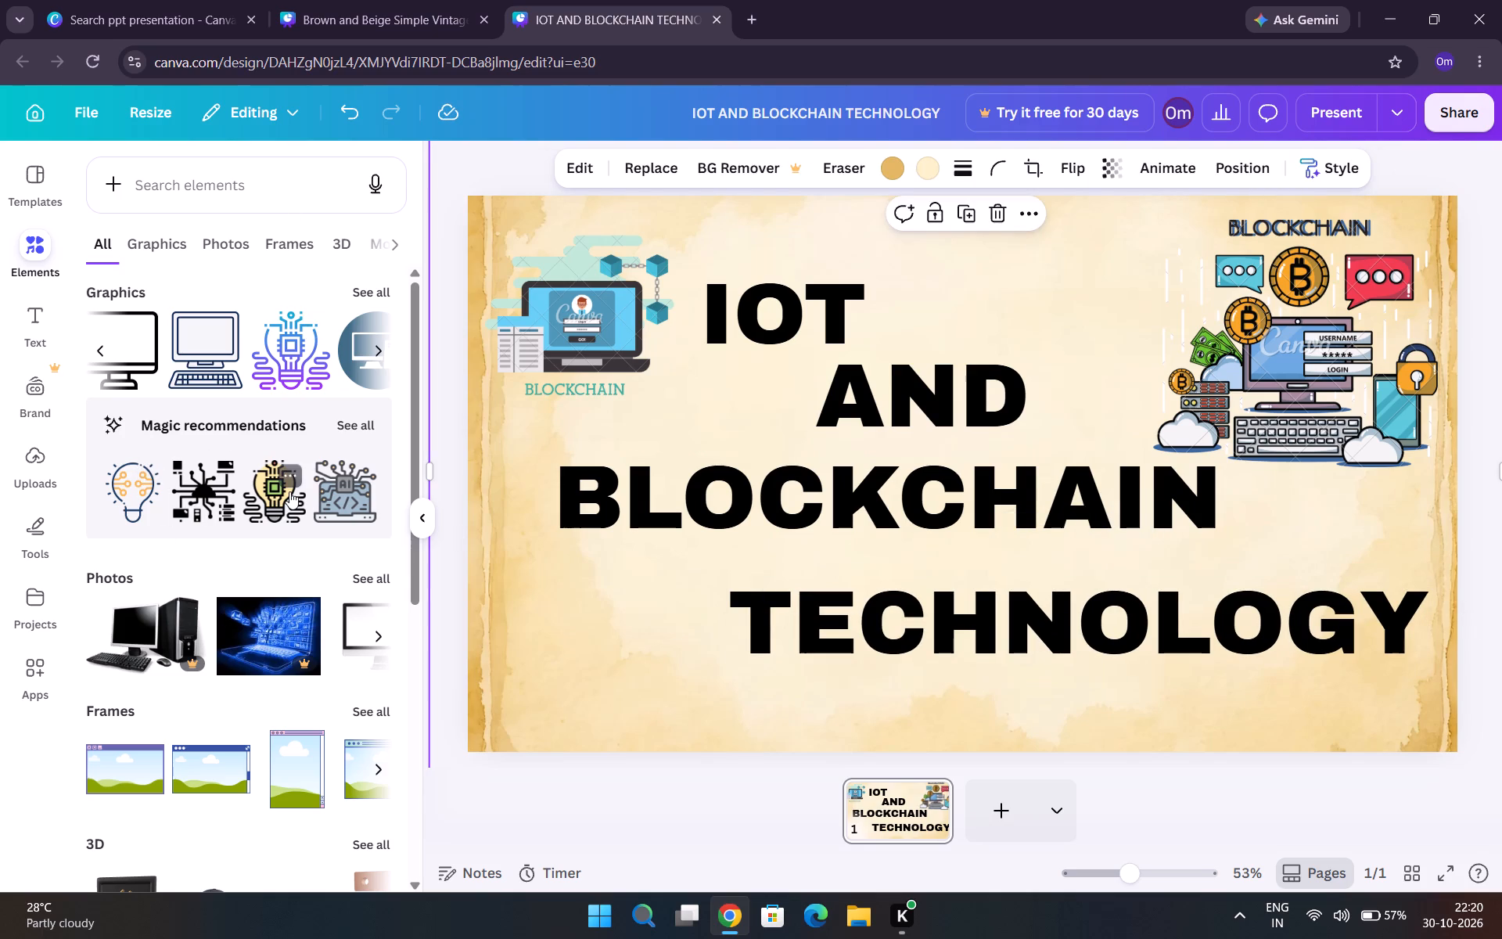
pyautogui.hscroll(-2, 289, 491)
pyautogui.click(142, 491)
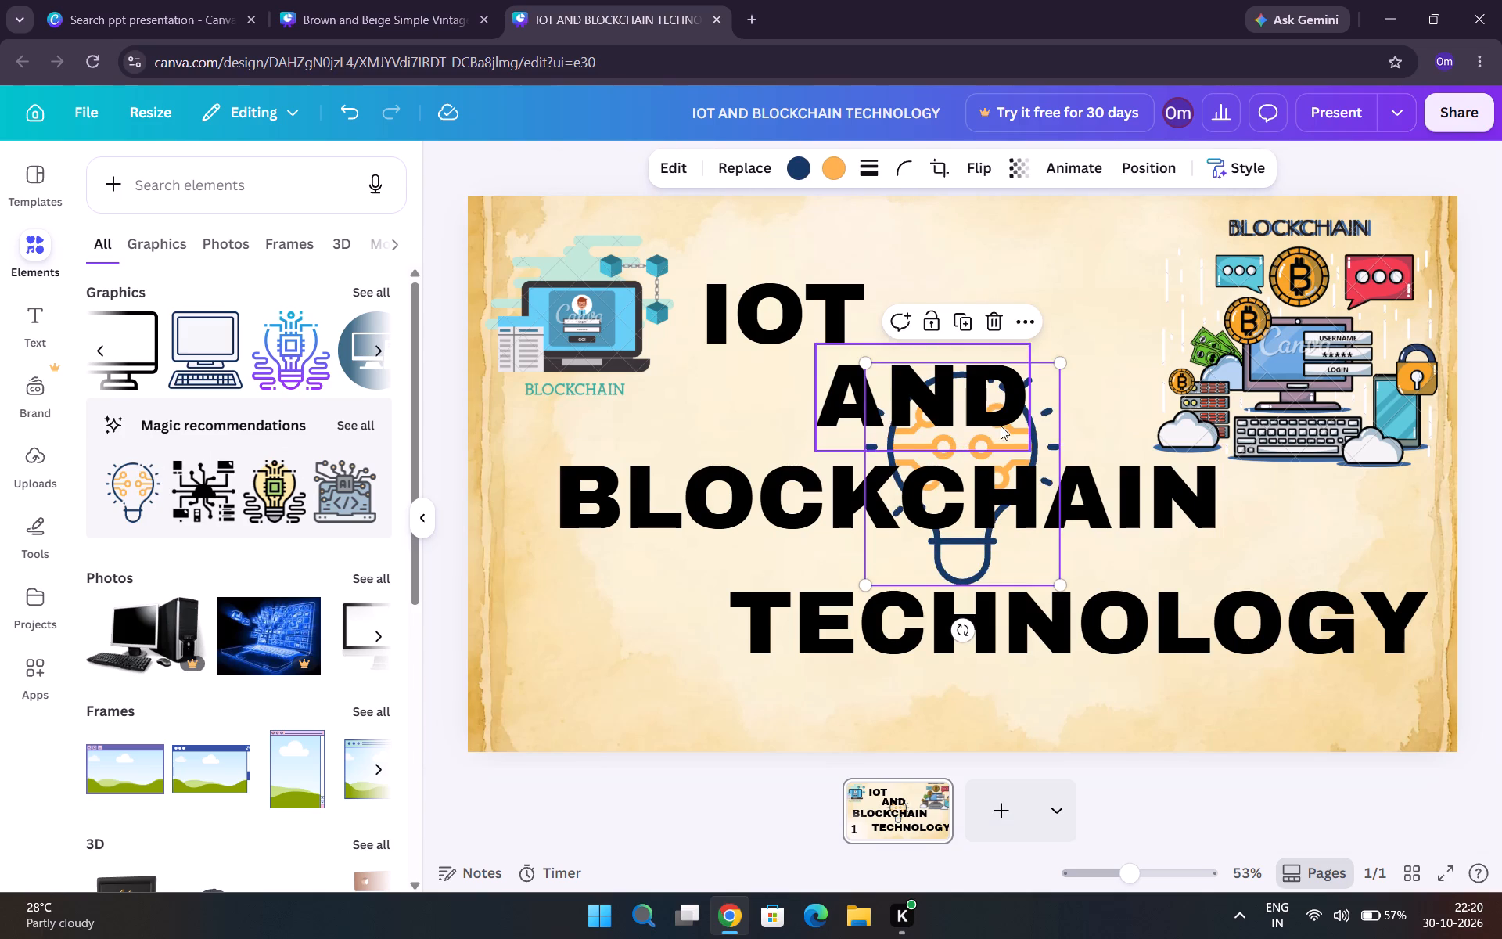
pyautogui.moveTo(1043, 384); pyautogui.dragTo(681, 574)
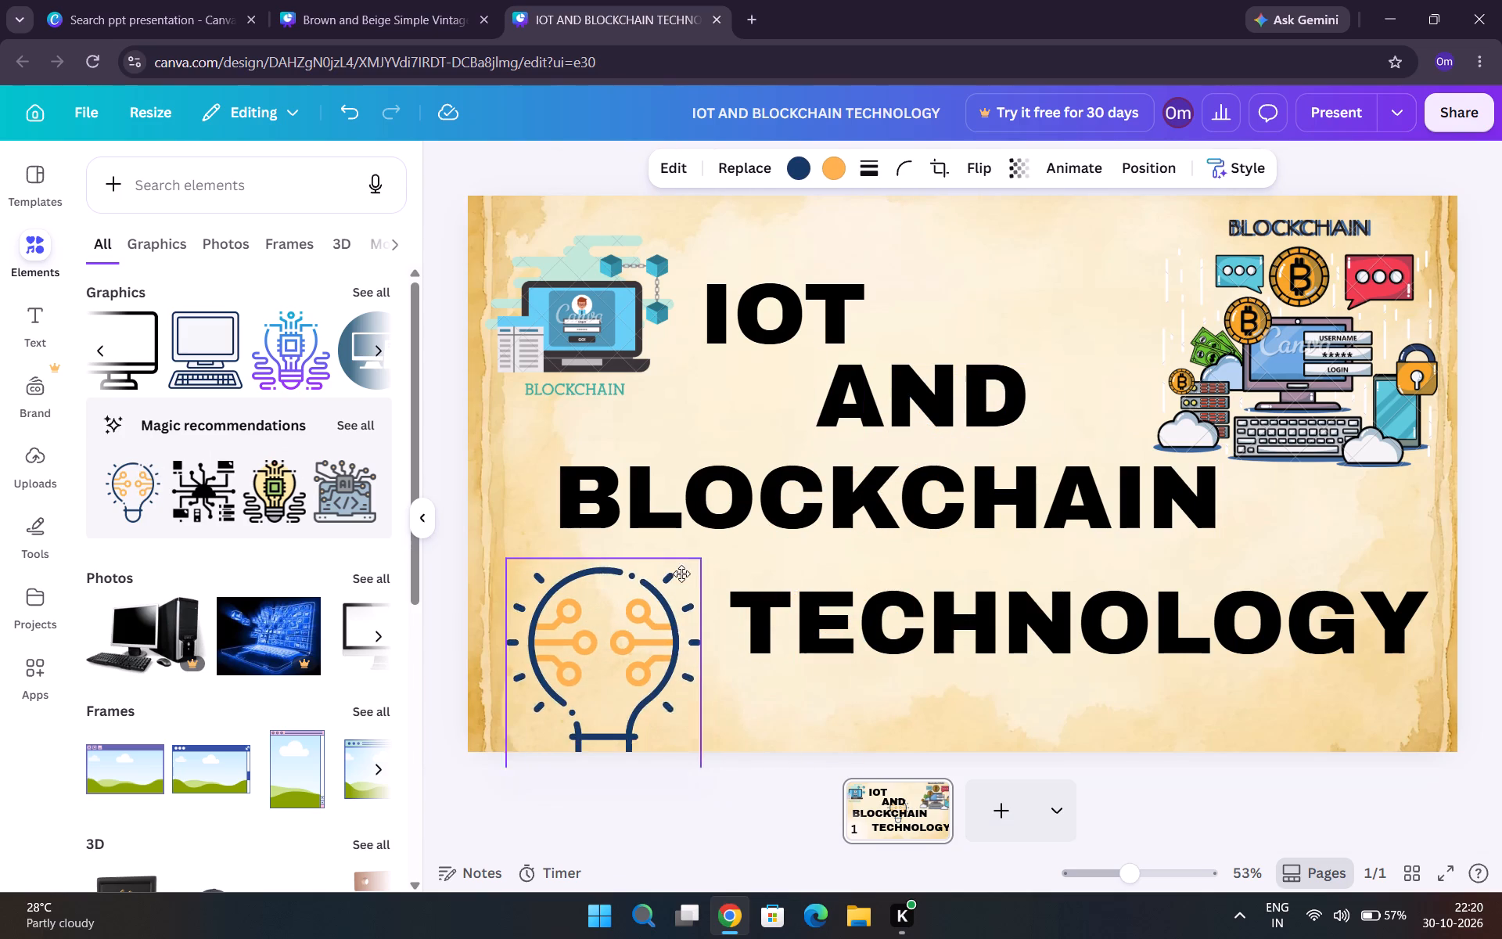
pyautogui.moveTo(681, 574); pyautogui.dragTo(689, 551)
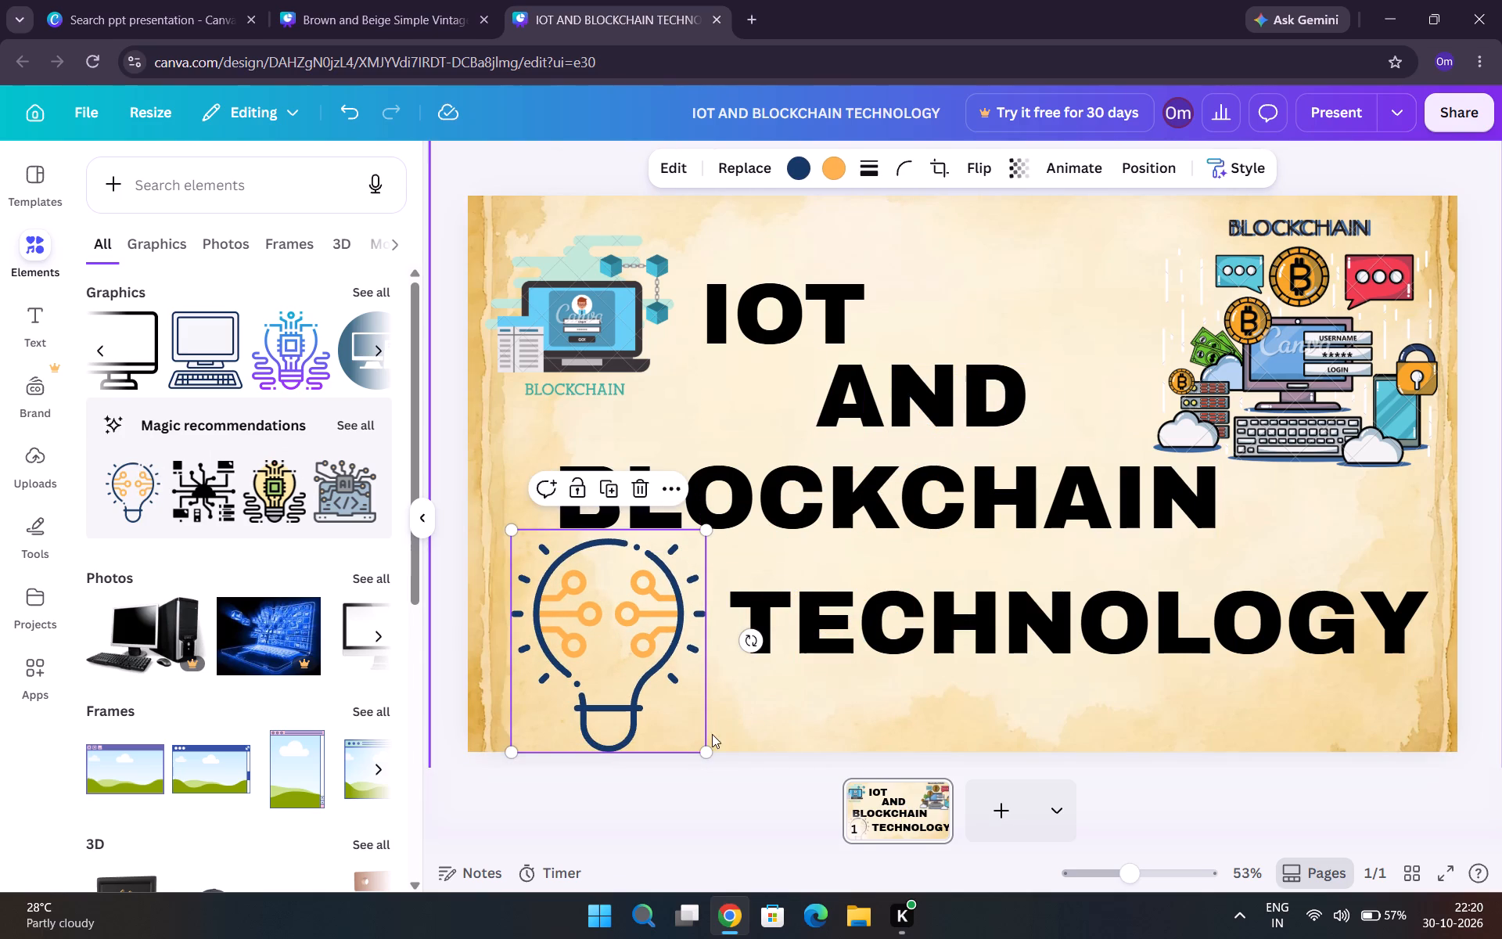
pyautogui.moveTo(710, 750); pyautogui.dragTo(681, 703)
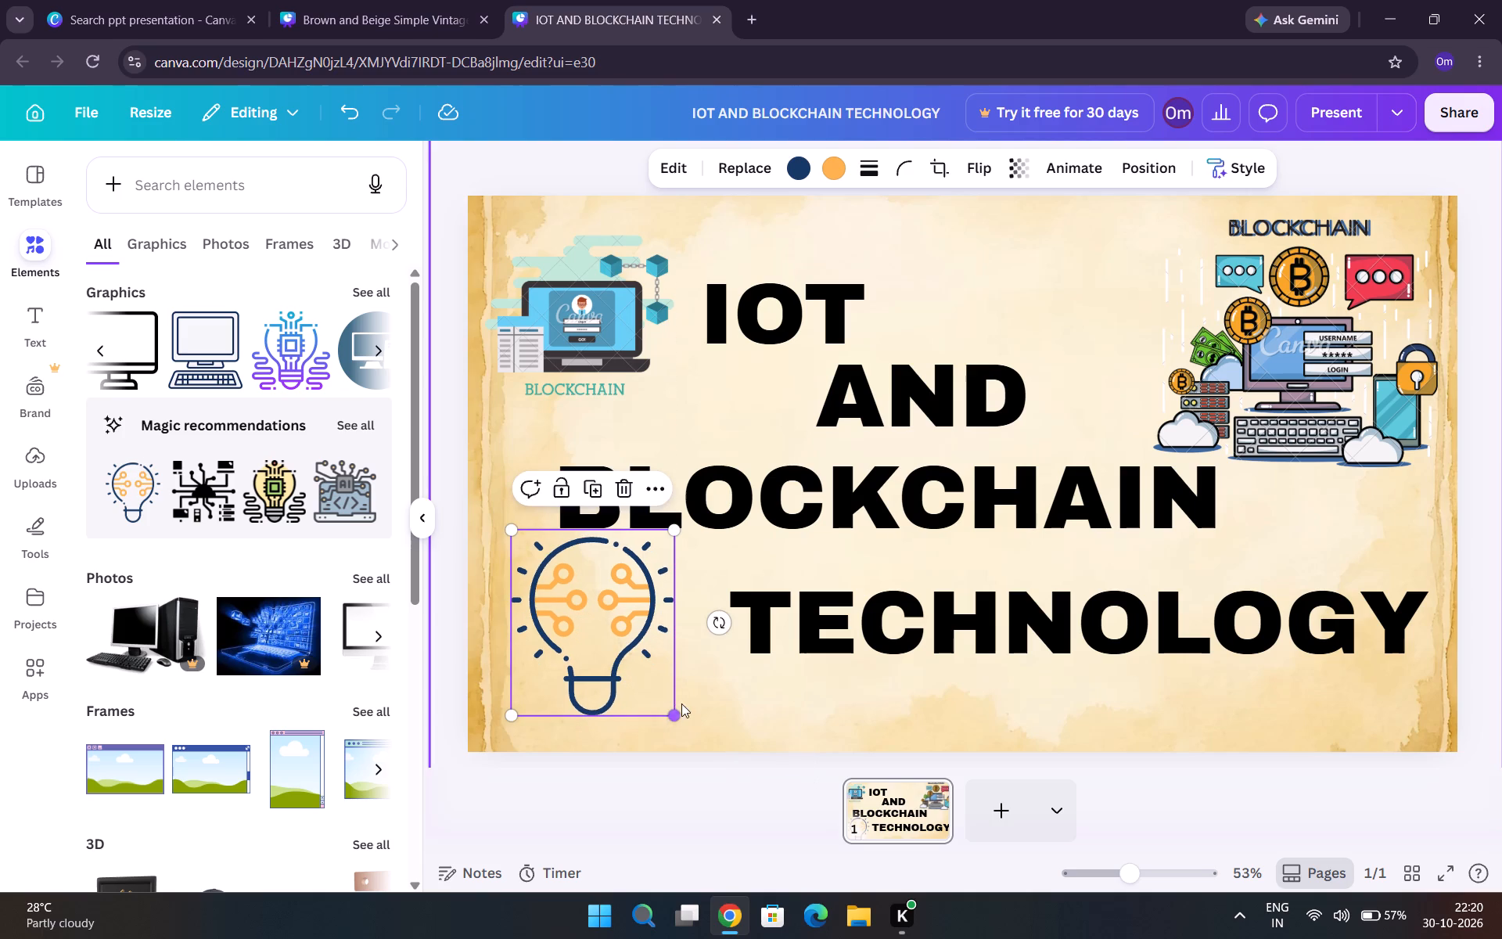
pyautogui.moveTo(627, 631); pyautogui.dragTo(627, 660)
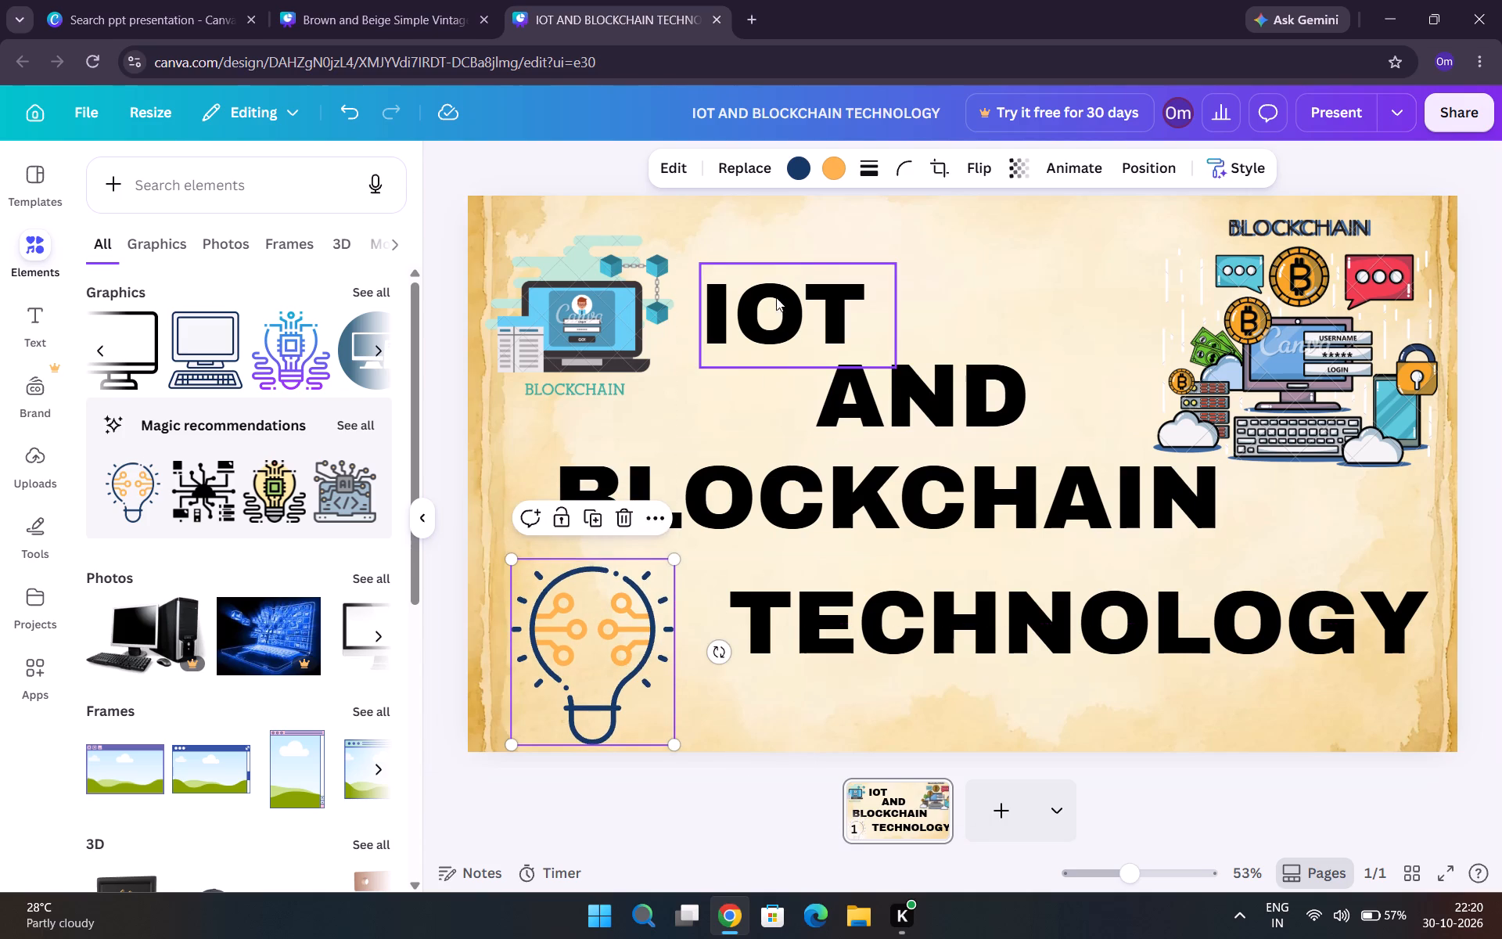
# Apply the Outline text effect to each of the title words IOT, AND, BLOCKCHAIN and TECHNOLOGY.
pyautogui.doubleClick(771, 299)
pyautogui.doubleClick(771, 299)
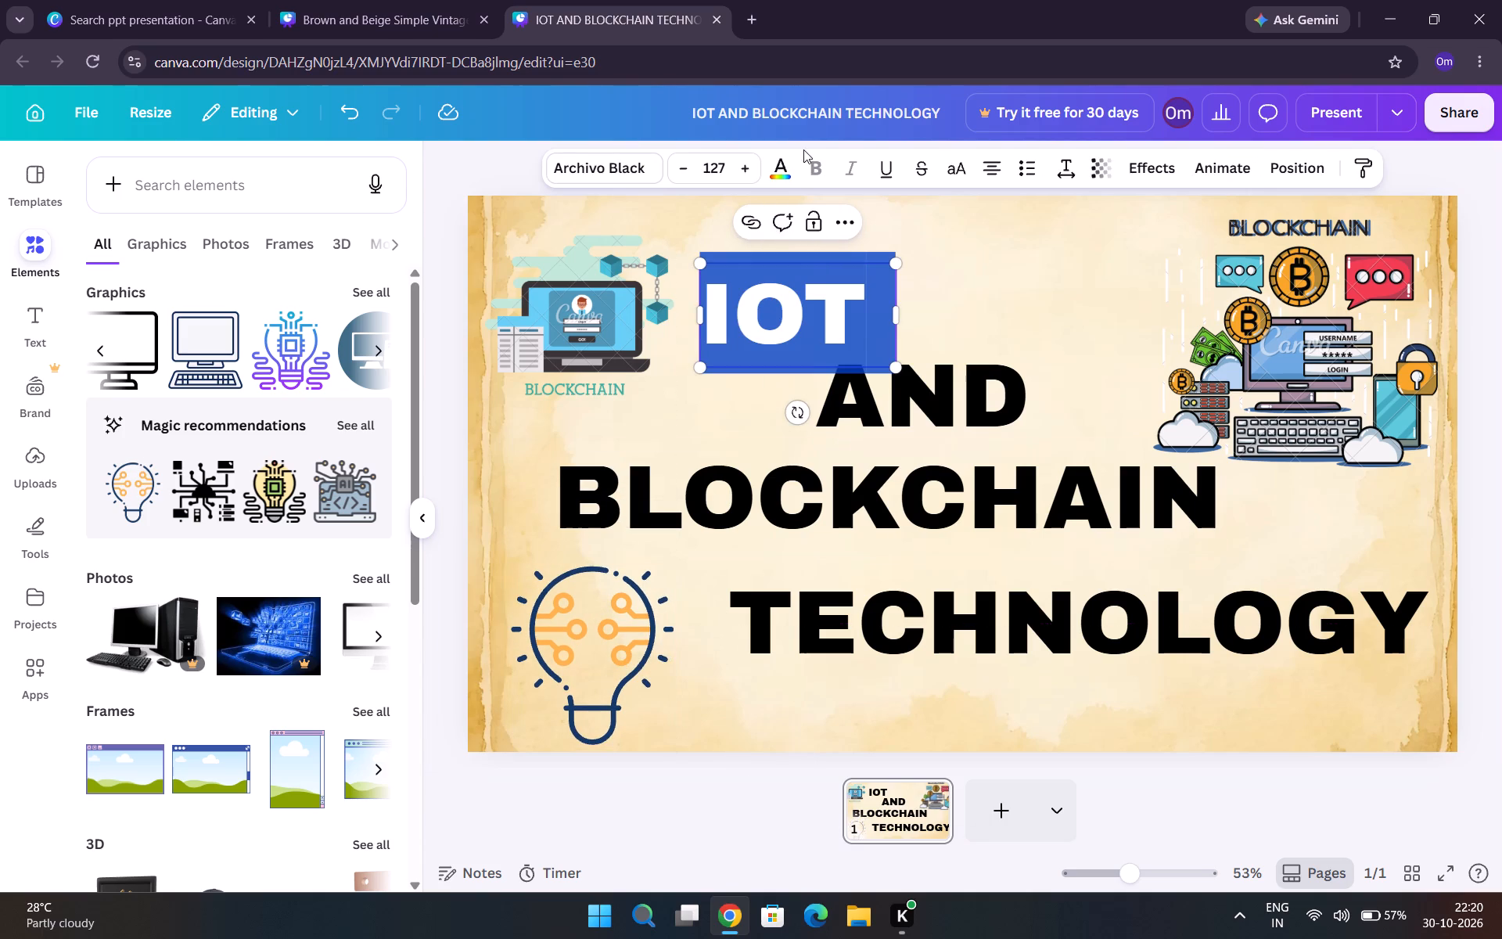
pyautogui.click(1143, 173)
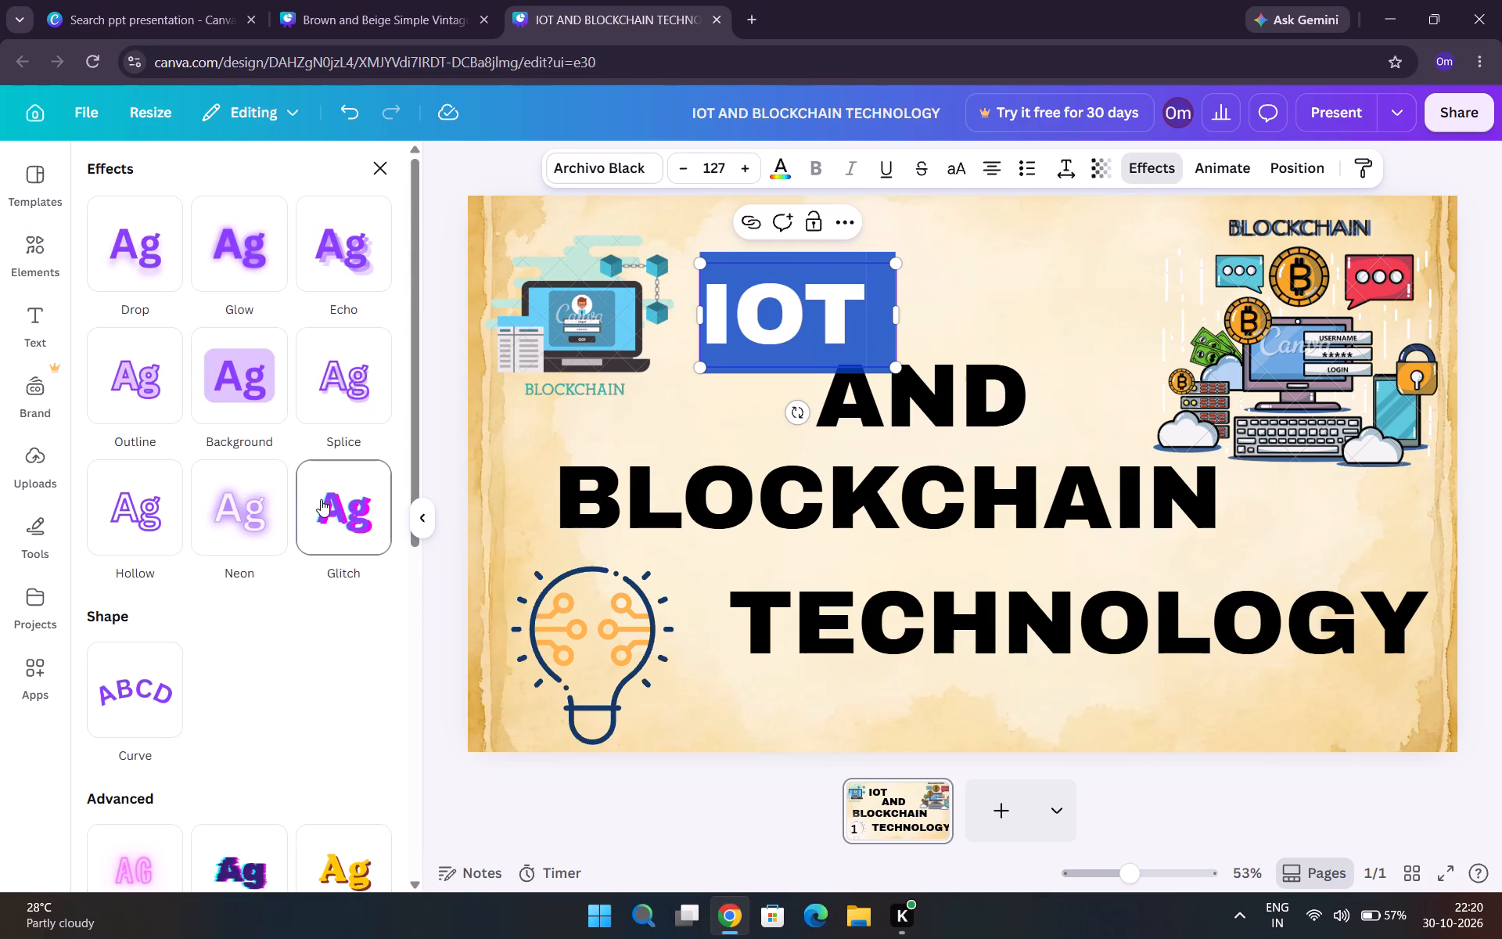
pyautogui.click(150, 371)
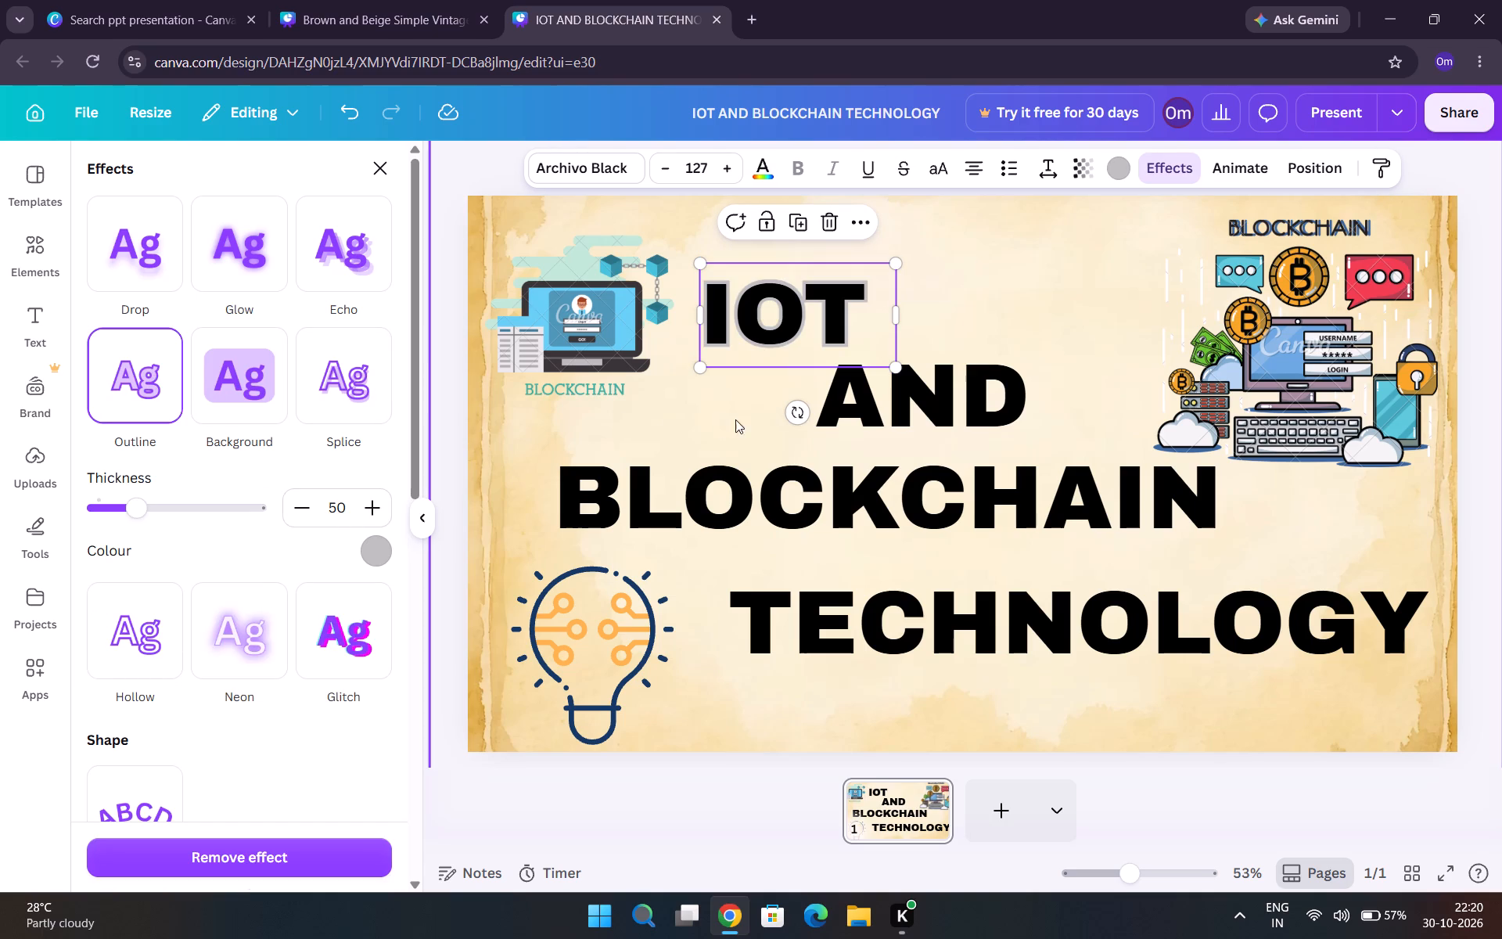
pyautogui.doubleClick(826, 396)
pyautogui.doubleClick(826, 396)
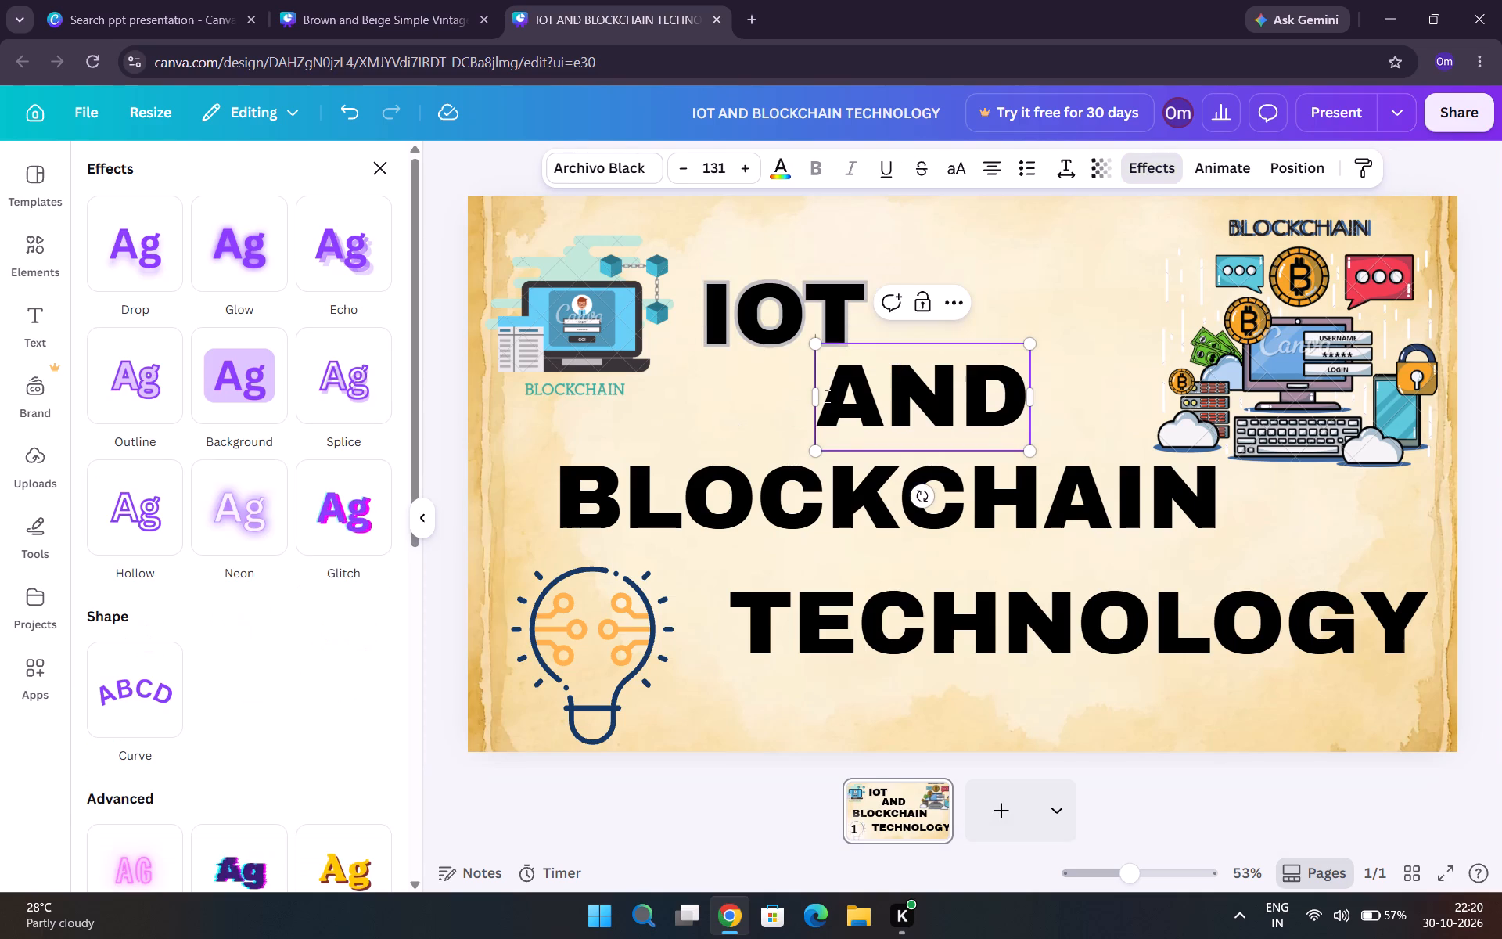
pyautogui.click(161, 369)
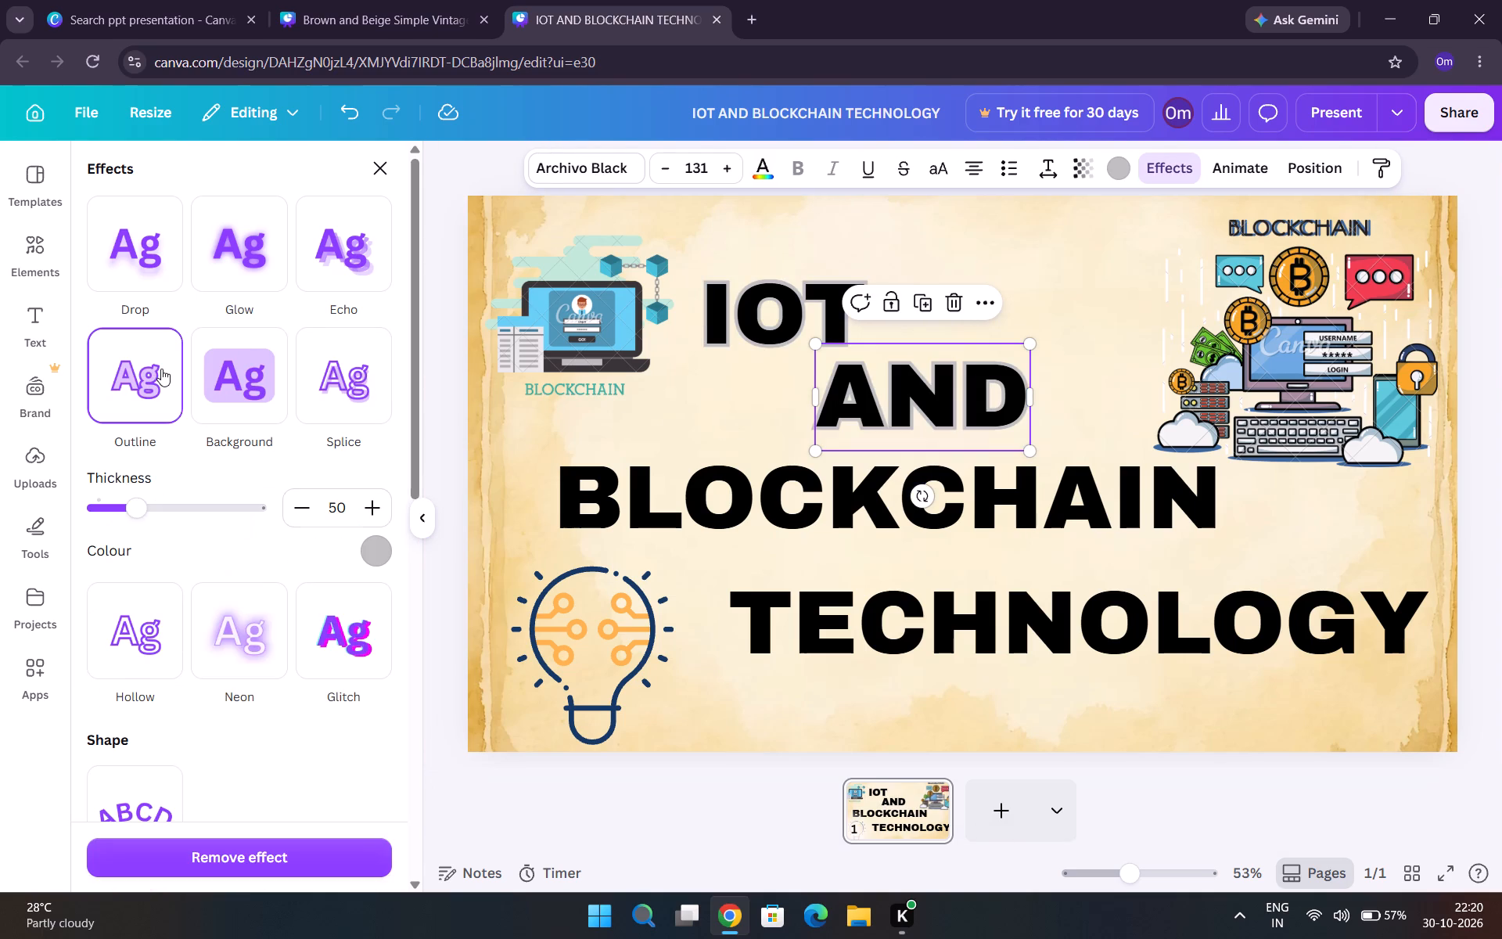
pyautogui.doubleClick(696, 527)
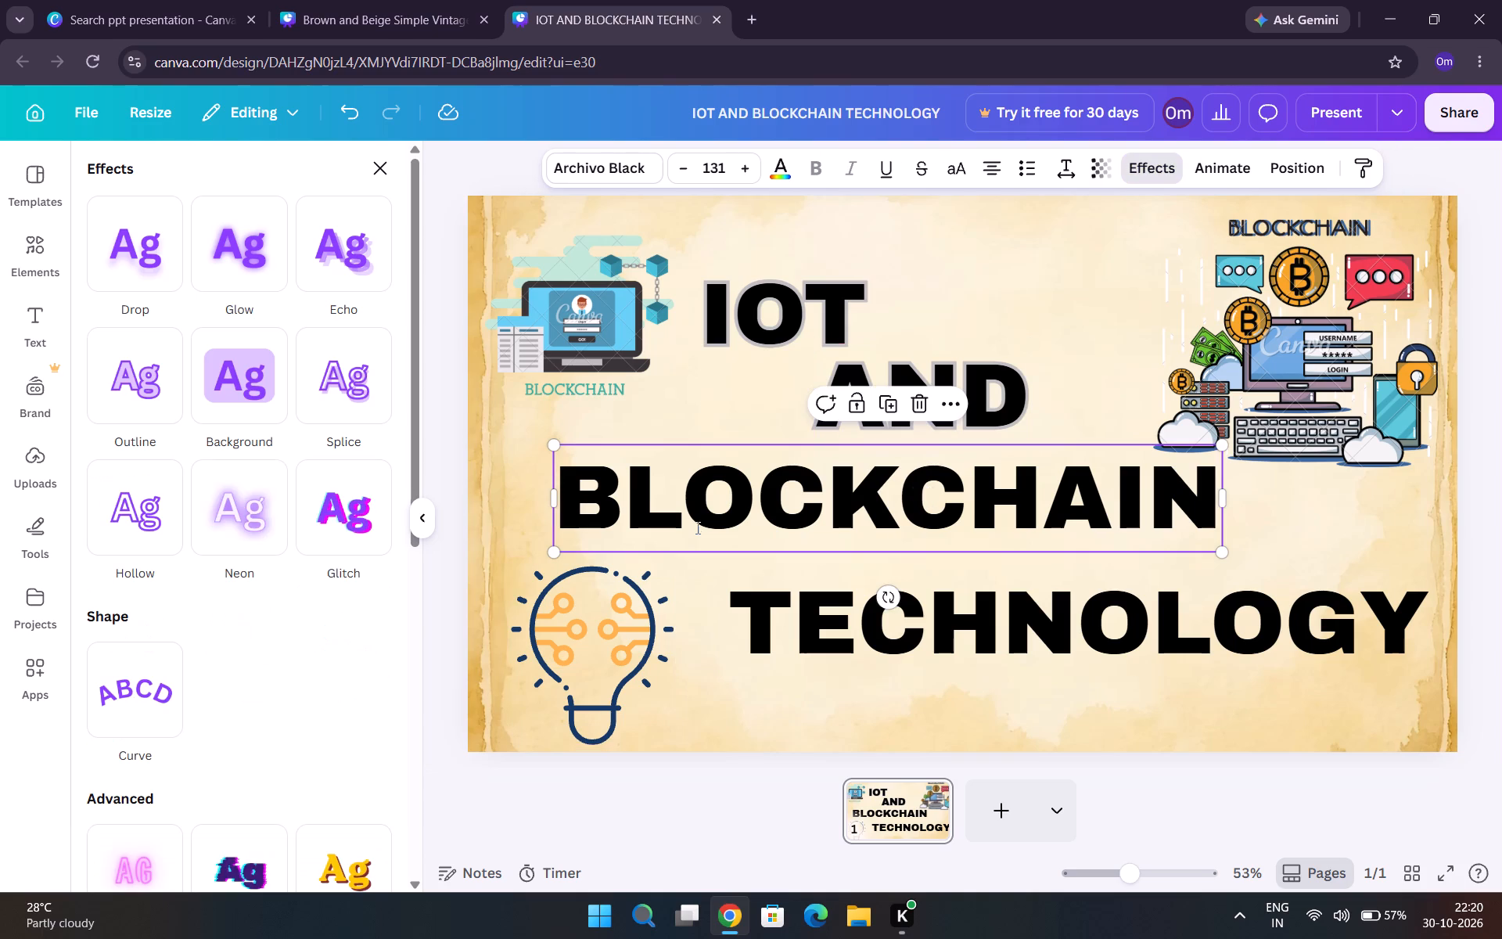
pyautogui.doubleClick(696, 527)
pyautogui.click(142, 390)
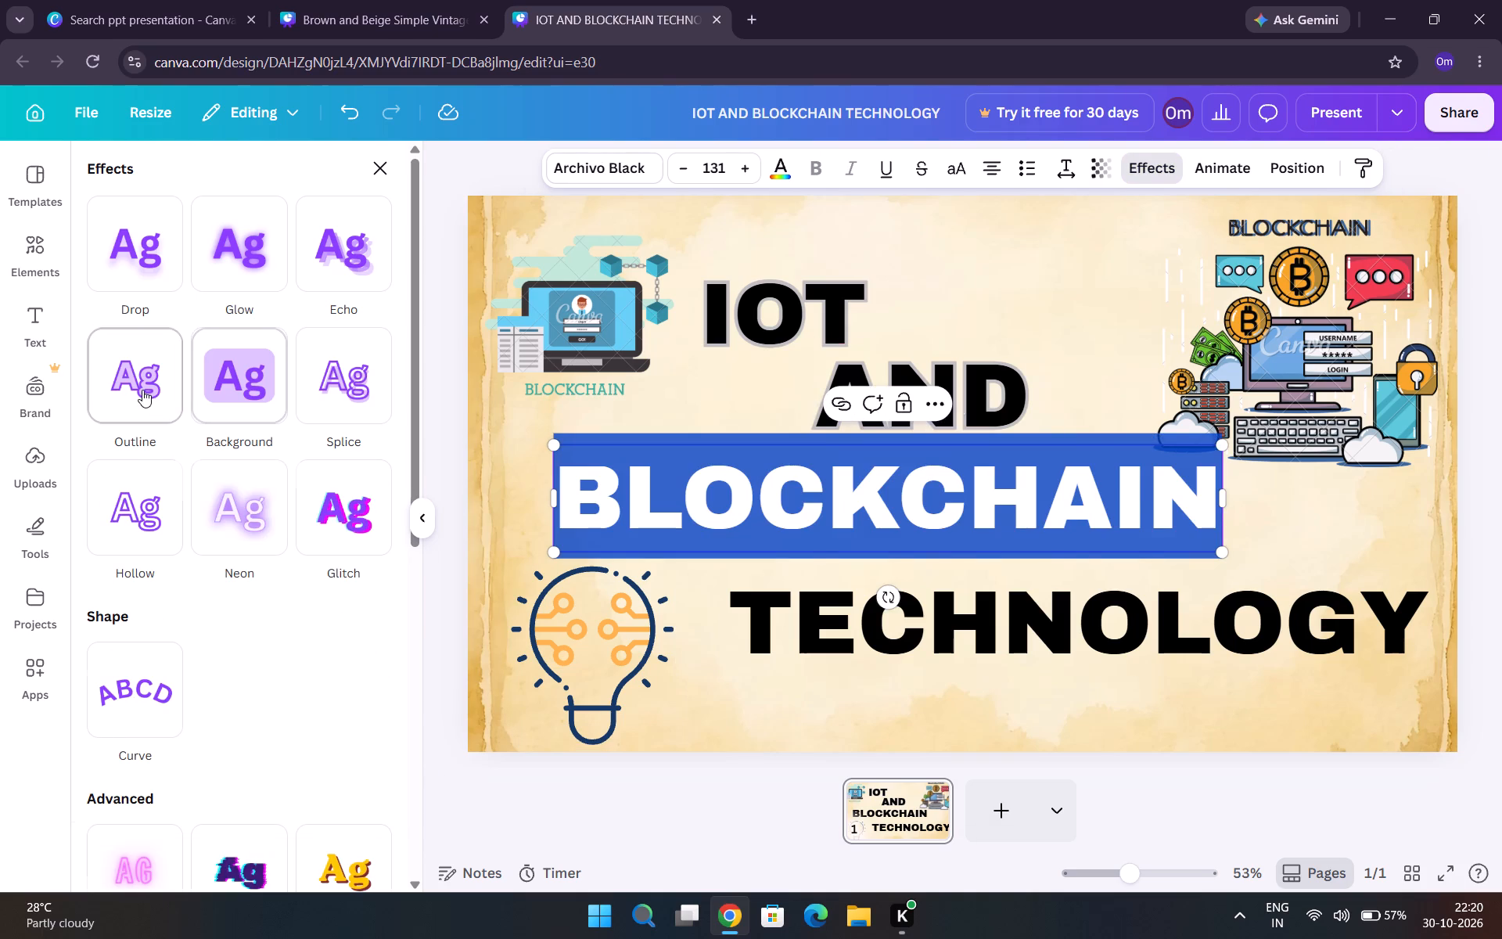
pyautogui.doubleClick(826, 599)
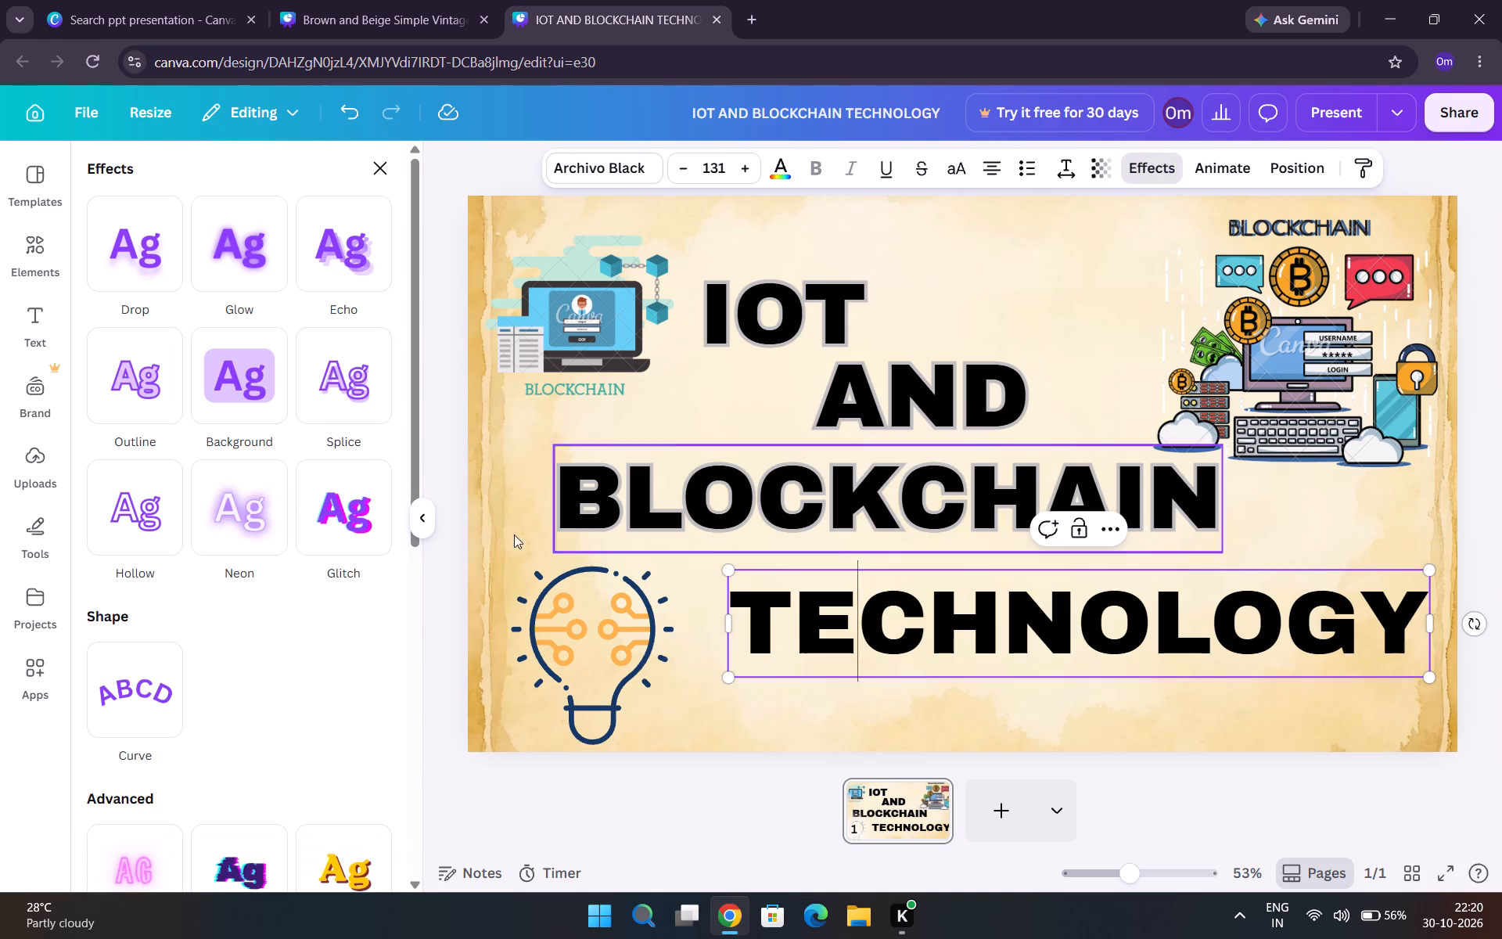
pyautogui.doubleClick(875, 610)
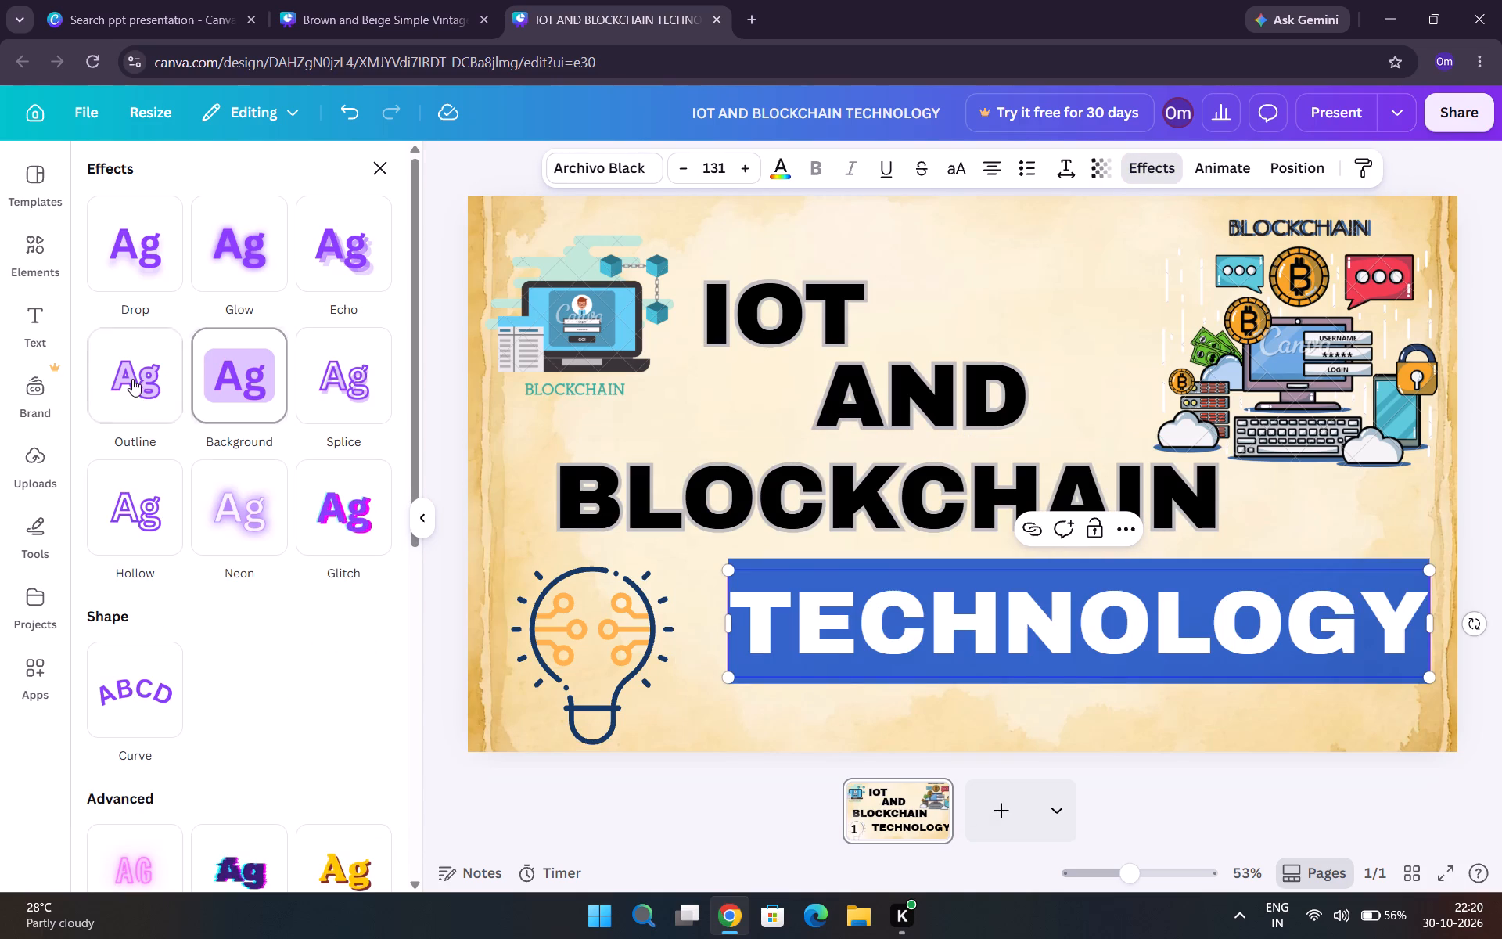
pyautogui.click(96, 394)
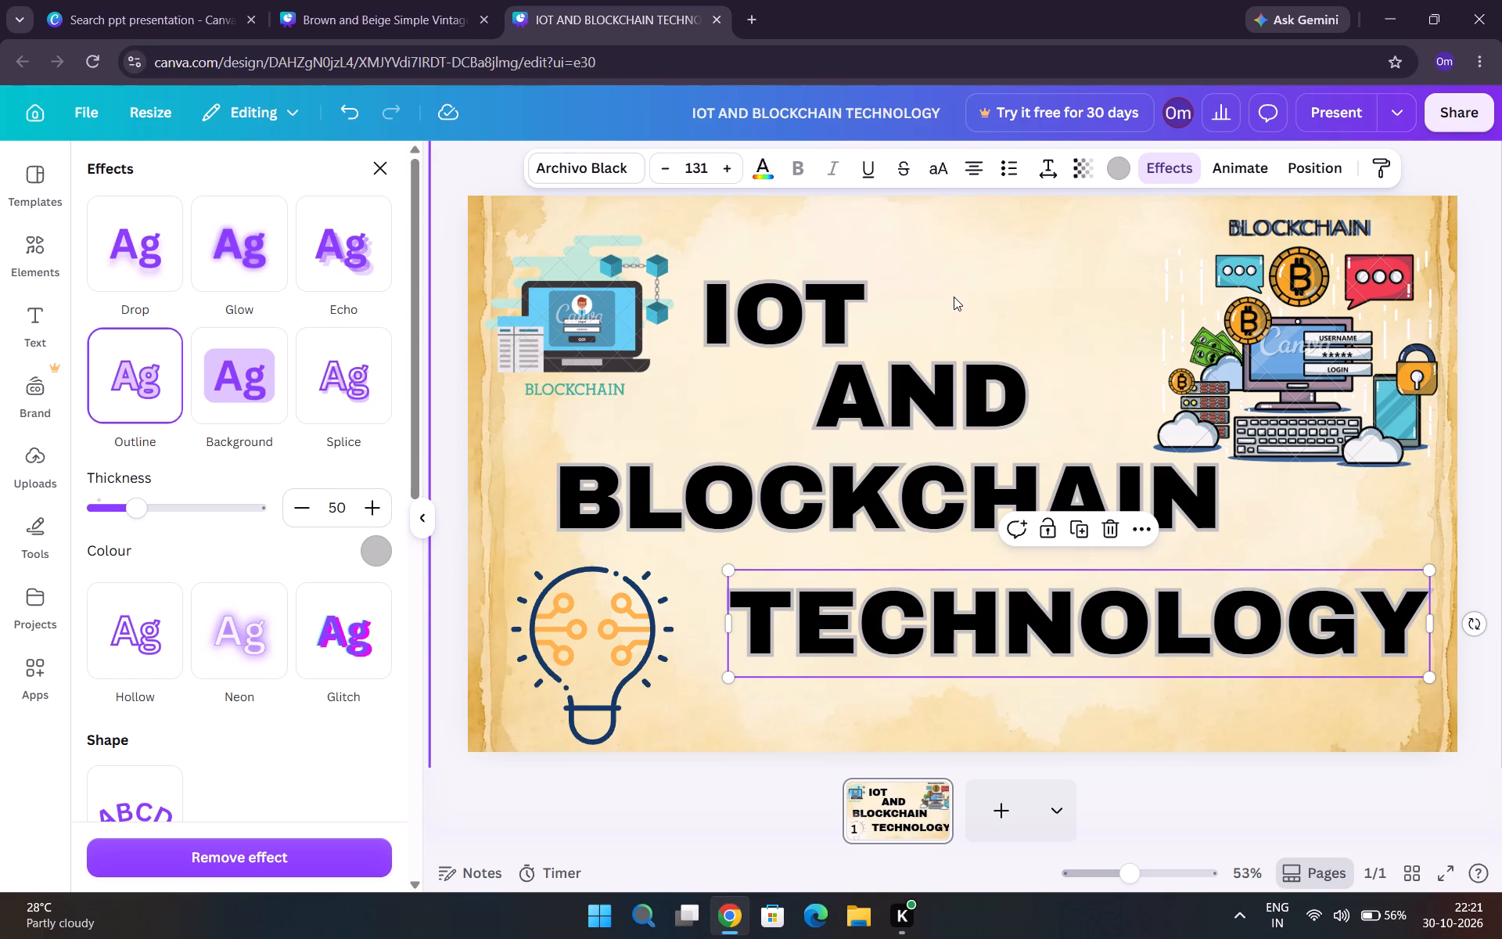
pyautogui.click(1006, 247)
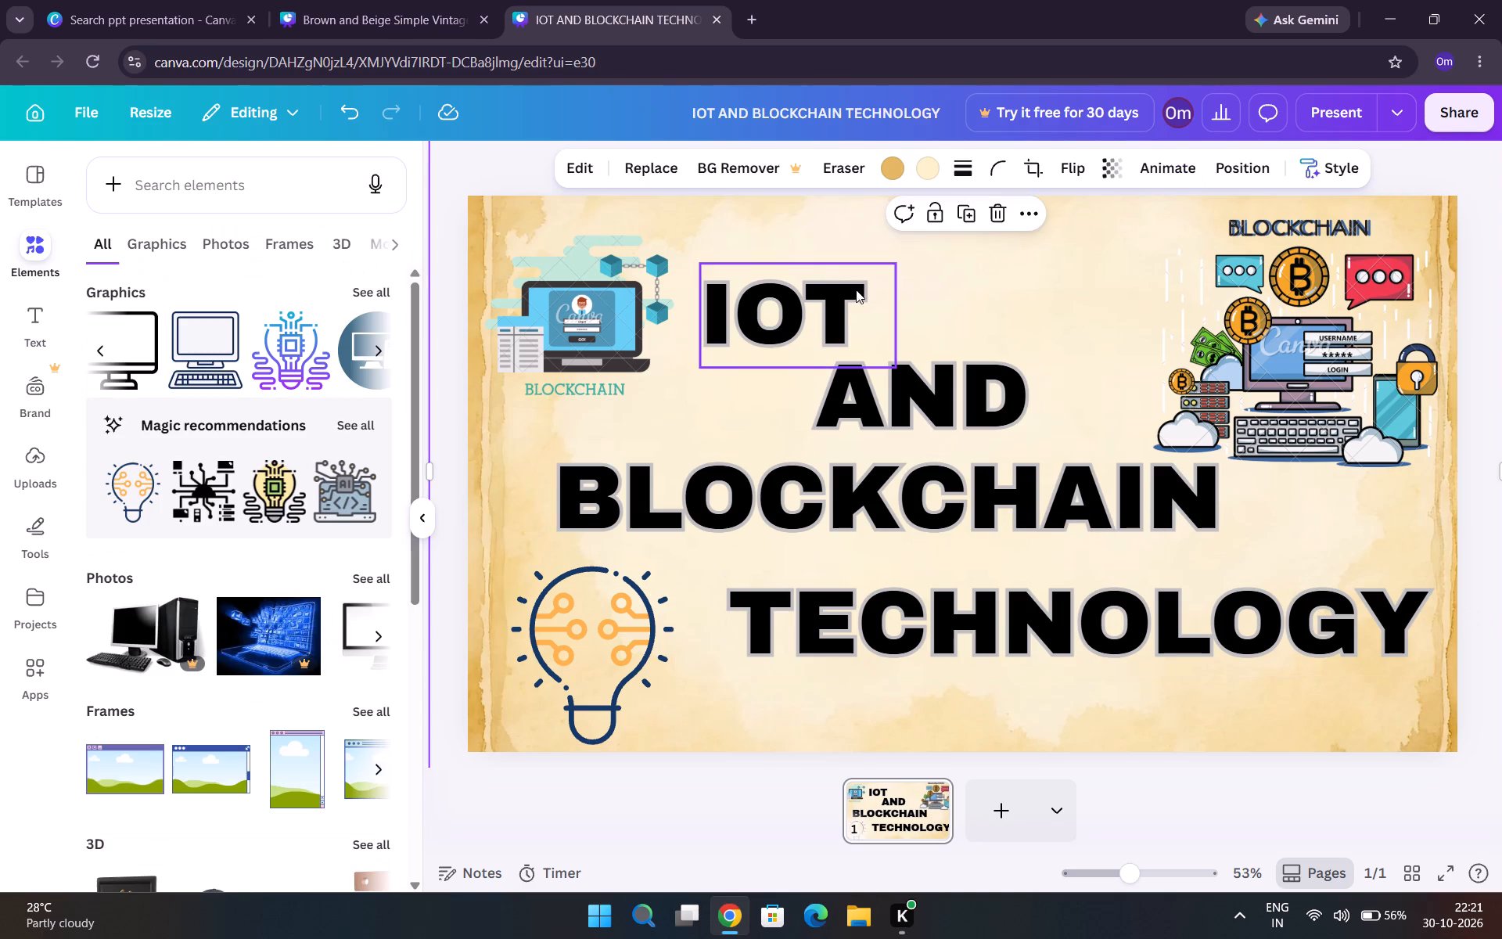
pyautogui.click(767, 232)
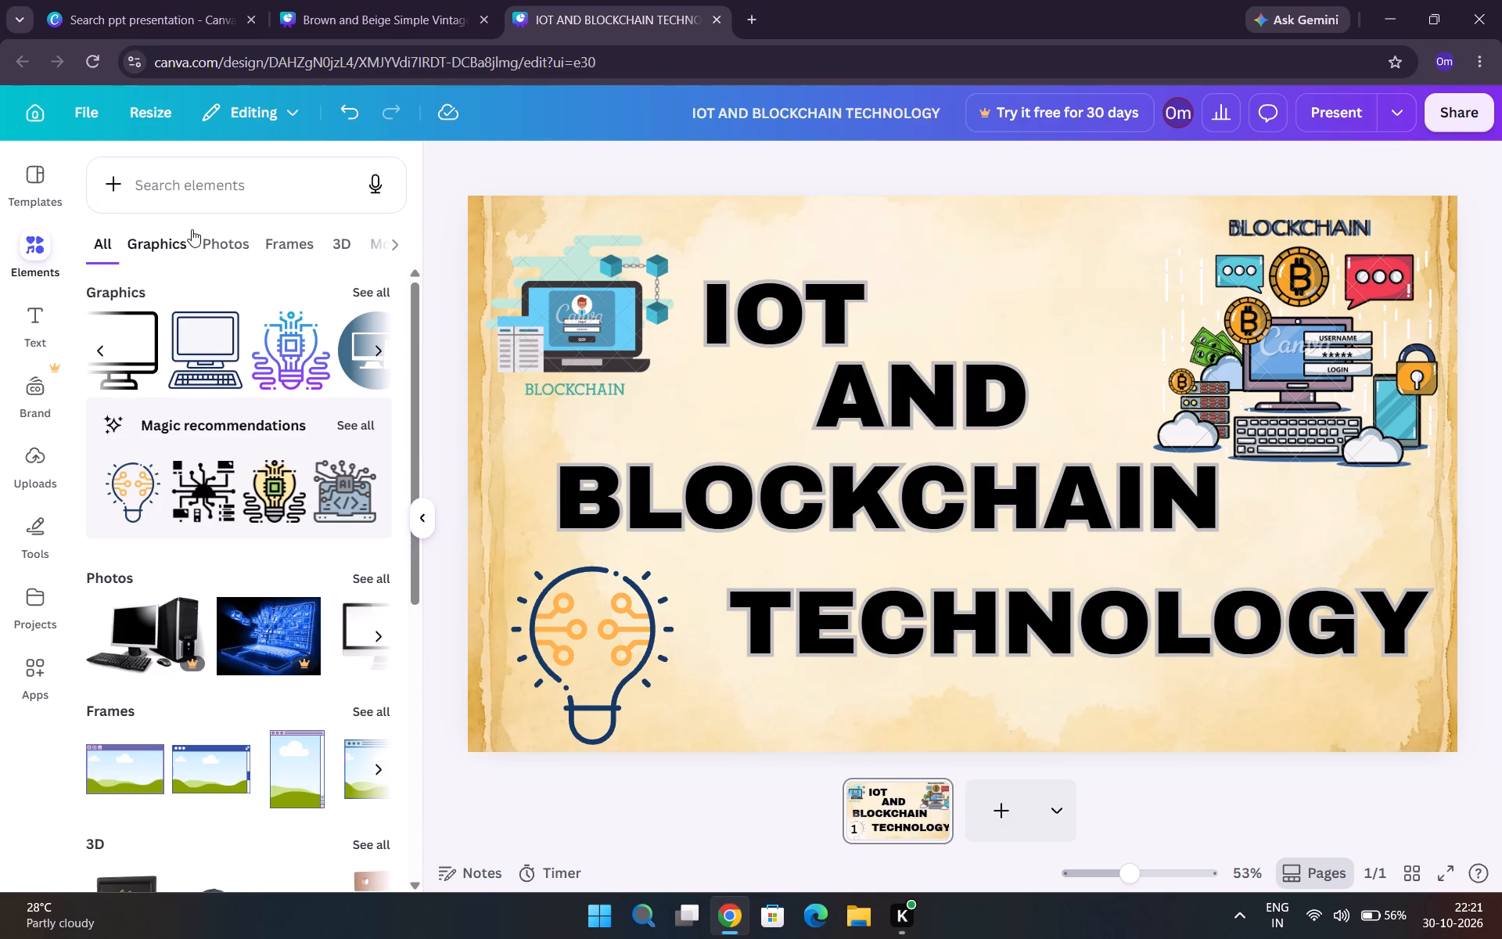
# Add a new text box to the slide and set its font size to 28.
pyautogui.click(36, 332)
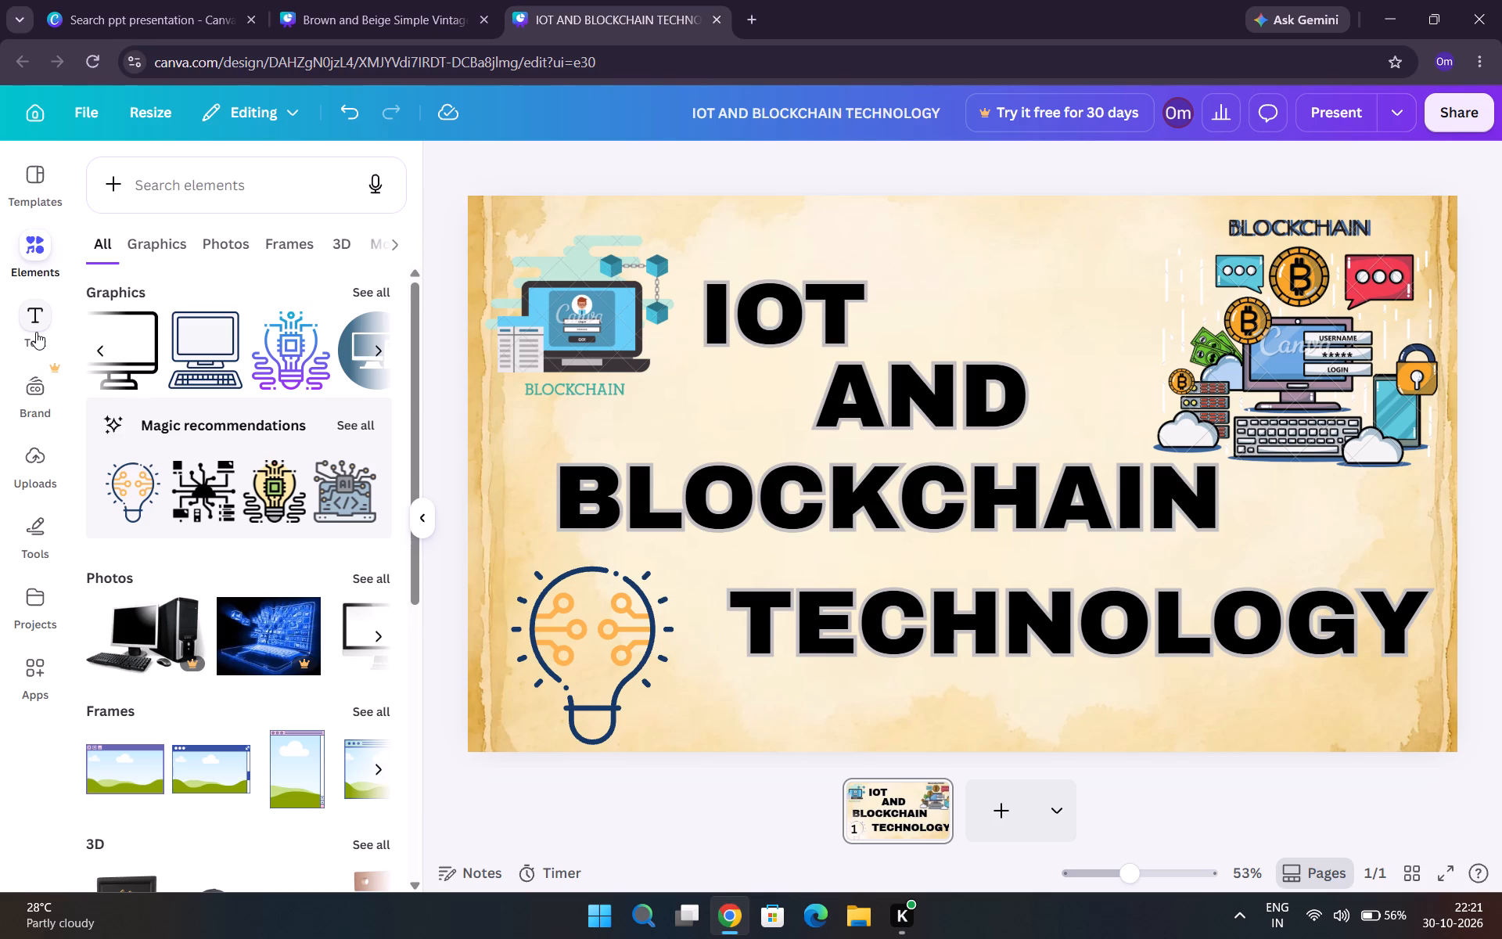
pyautogui.click(232, 239)
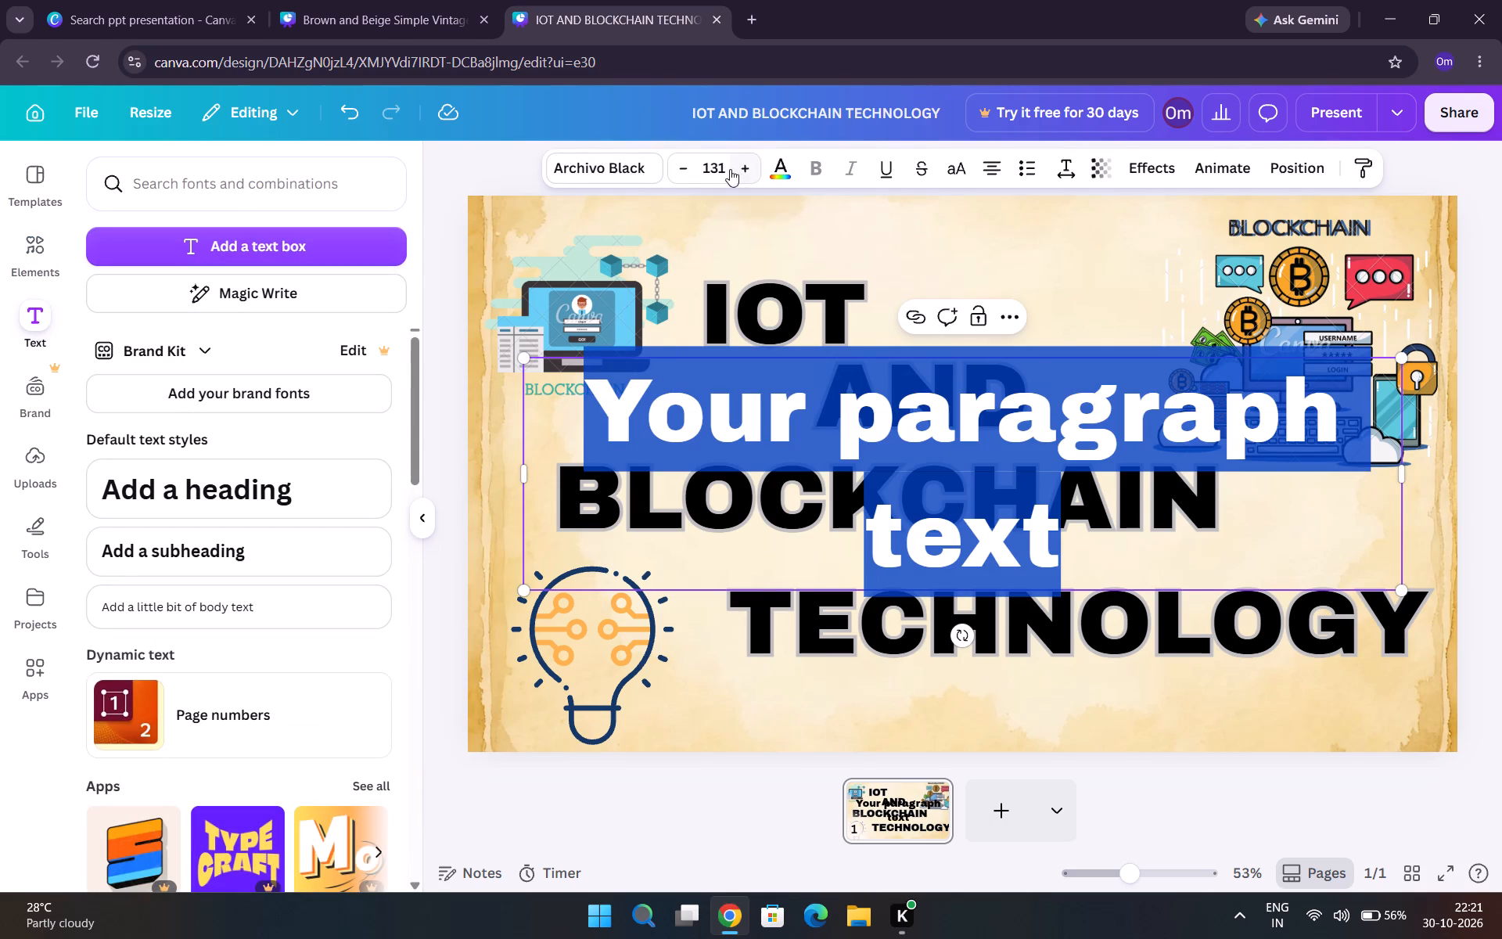
pyautogui.click(716, 173)
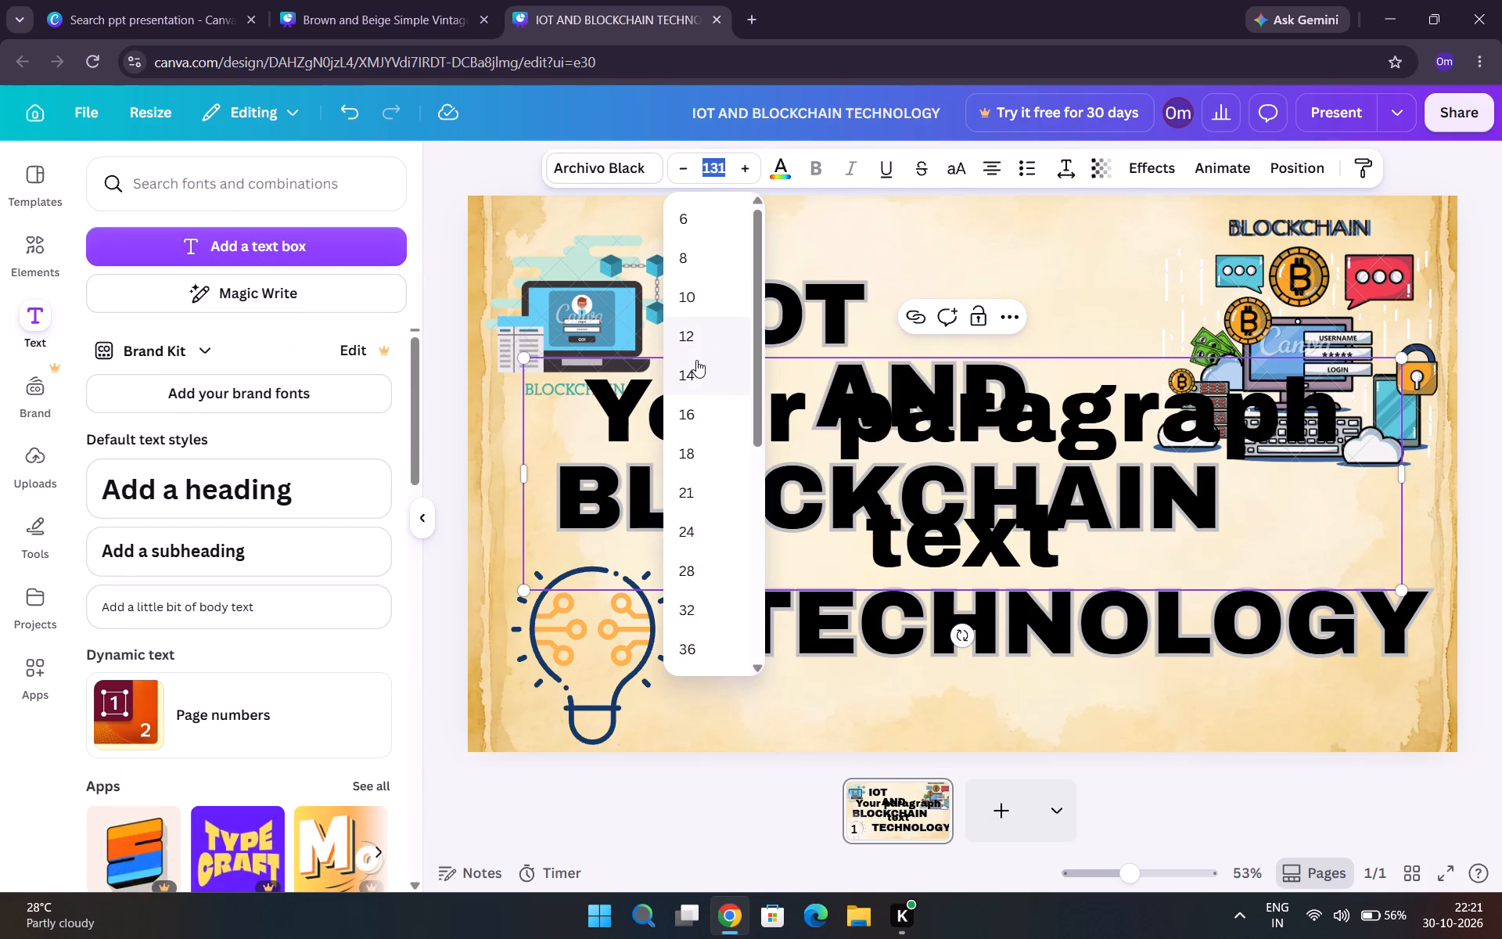
pyautogui.click(695, 362)
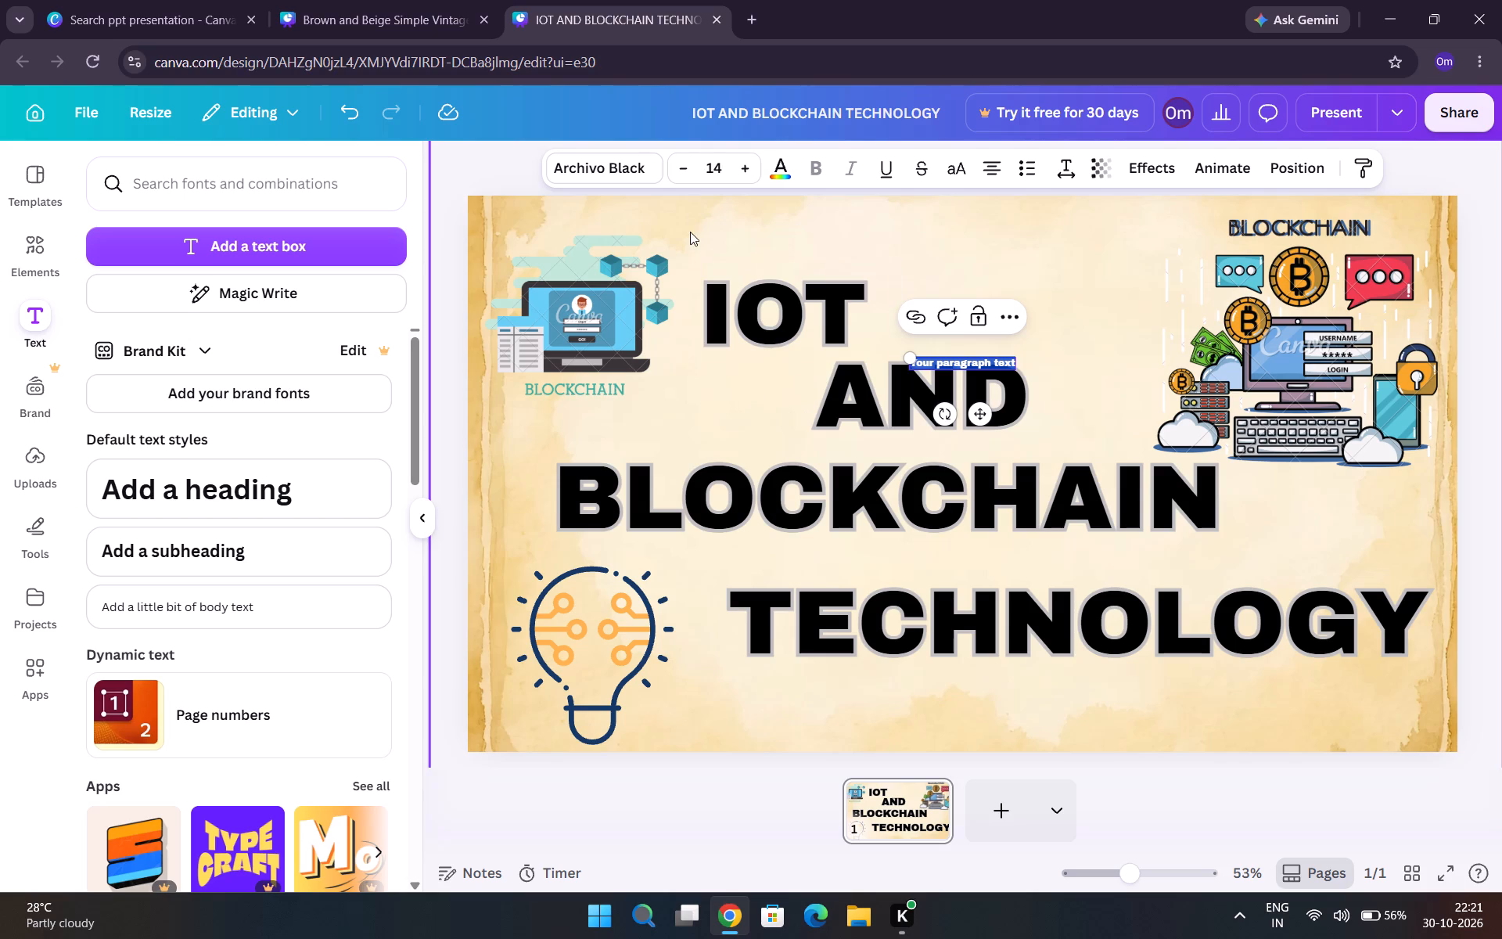
pyautogui.click(710, 159)
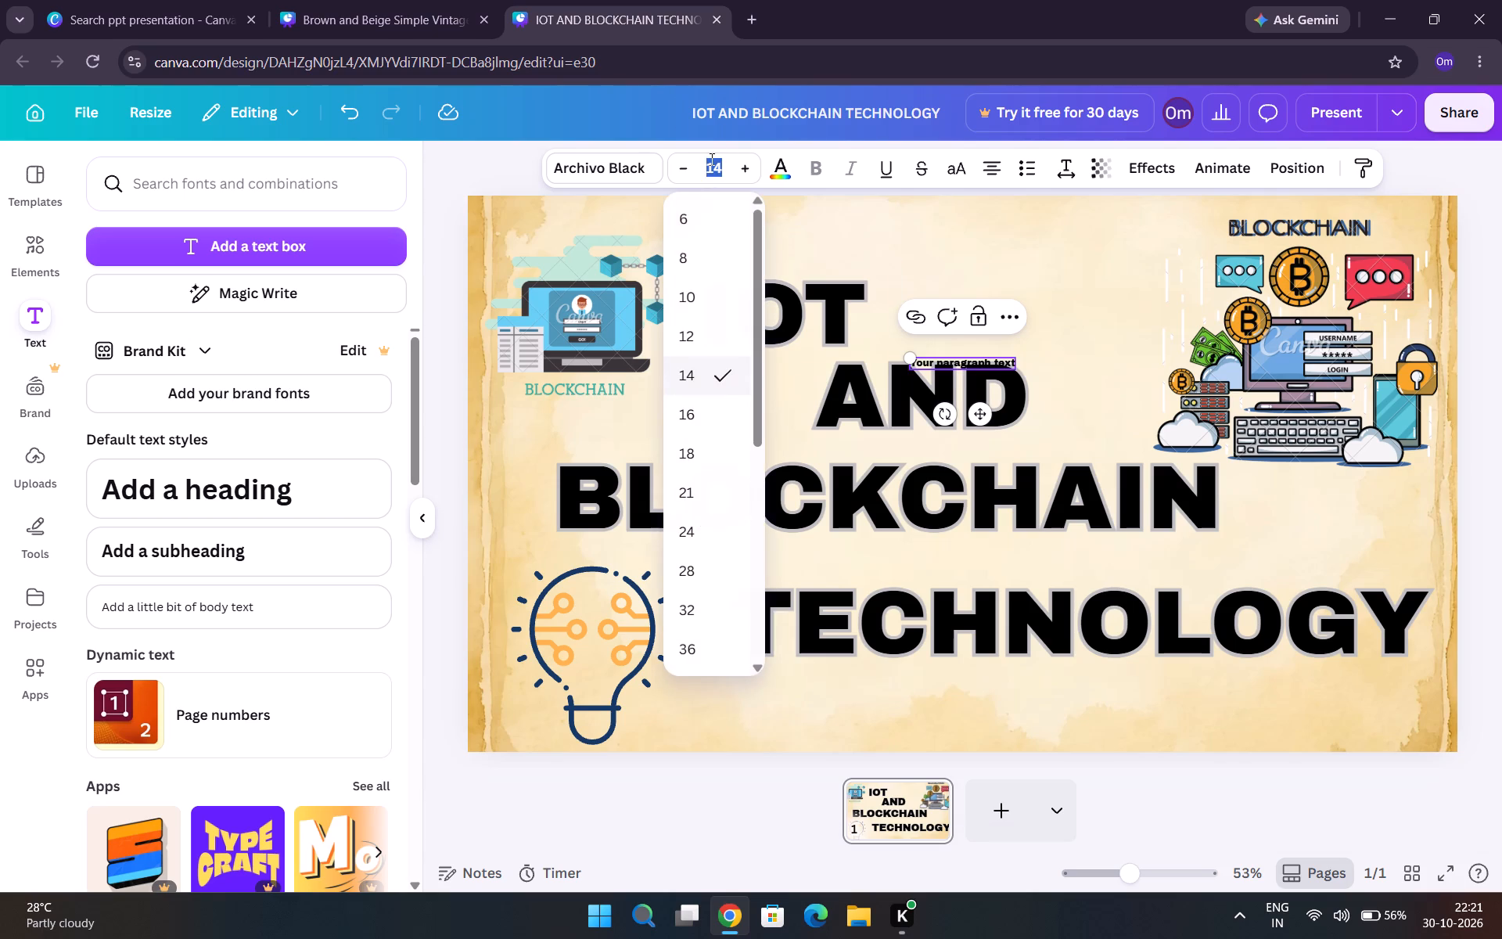
pyautogui.click(691, 567)
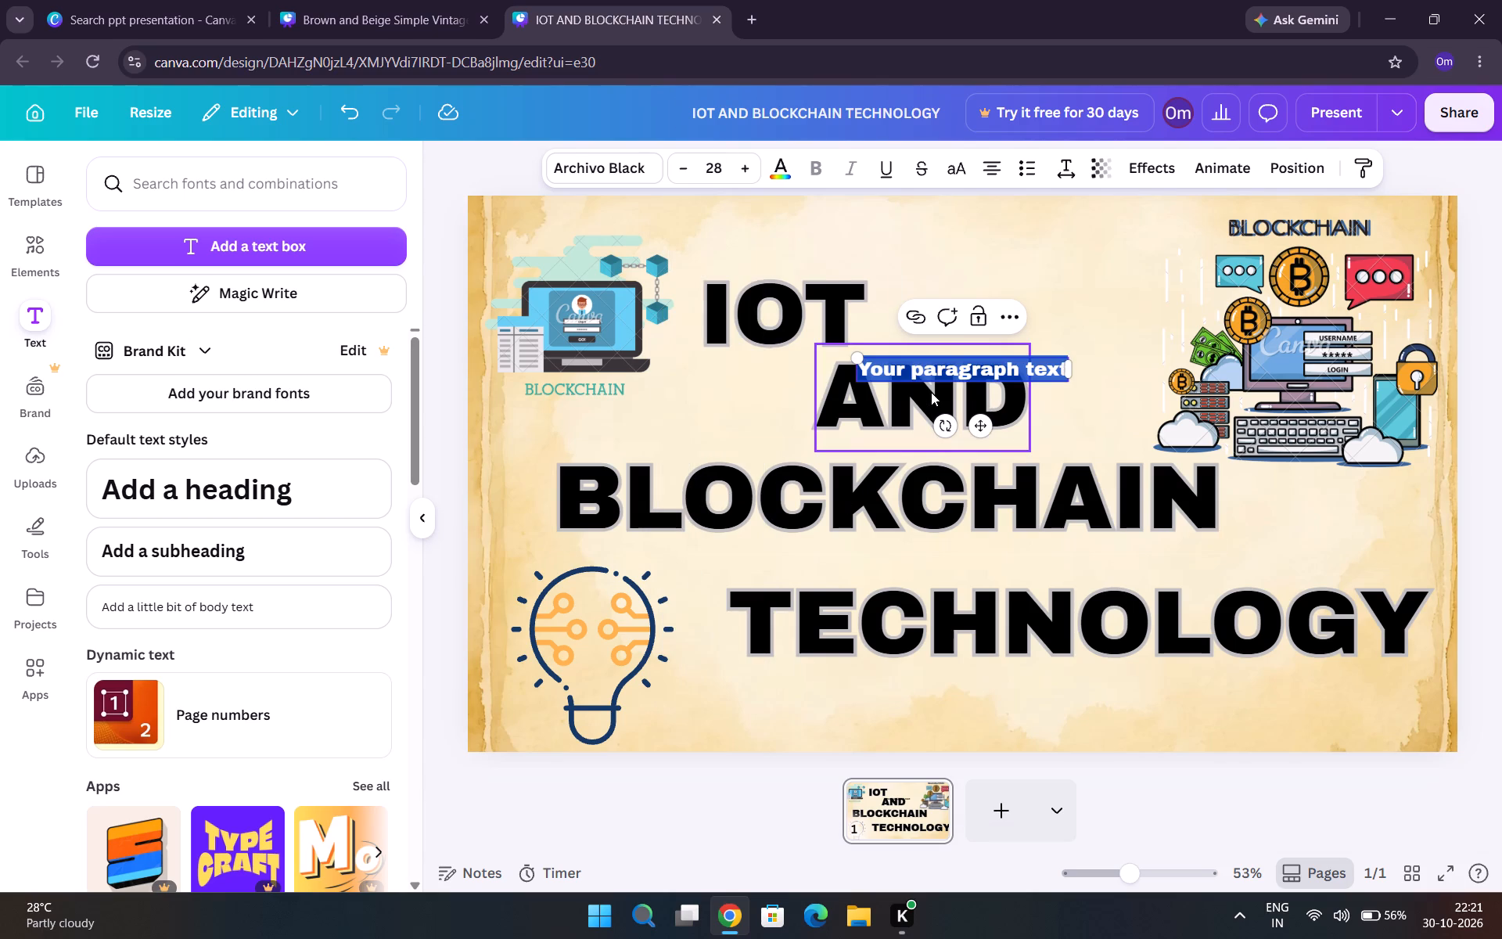
# Replace the placeholder text in the new text box with PRESENT BY: followed by the presenter's name in capitals.
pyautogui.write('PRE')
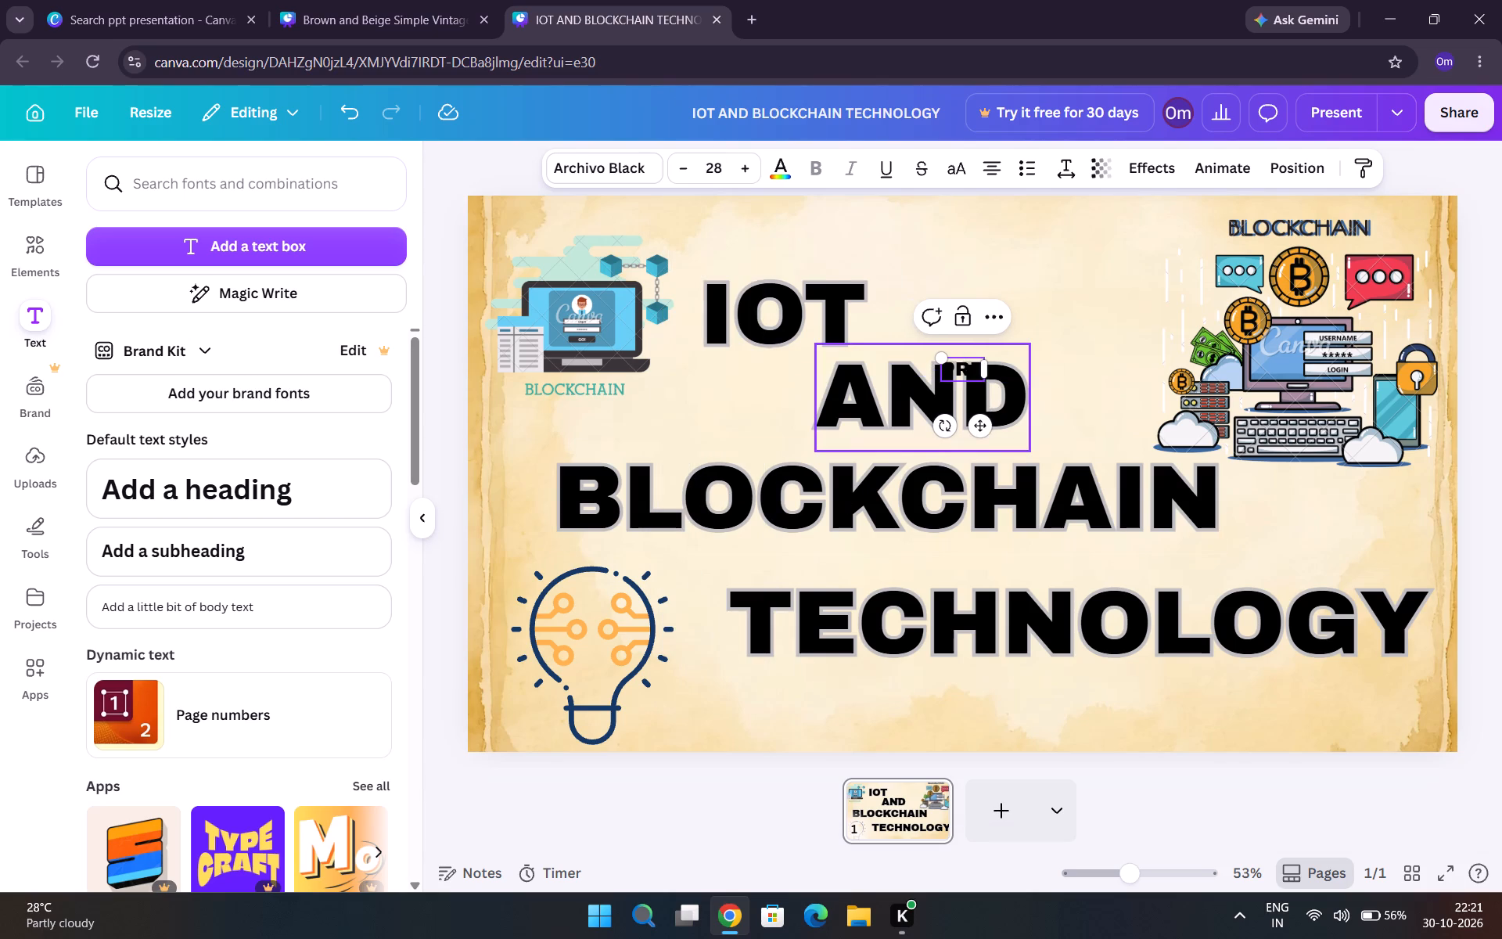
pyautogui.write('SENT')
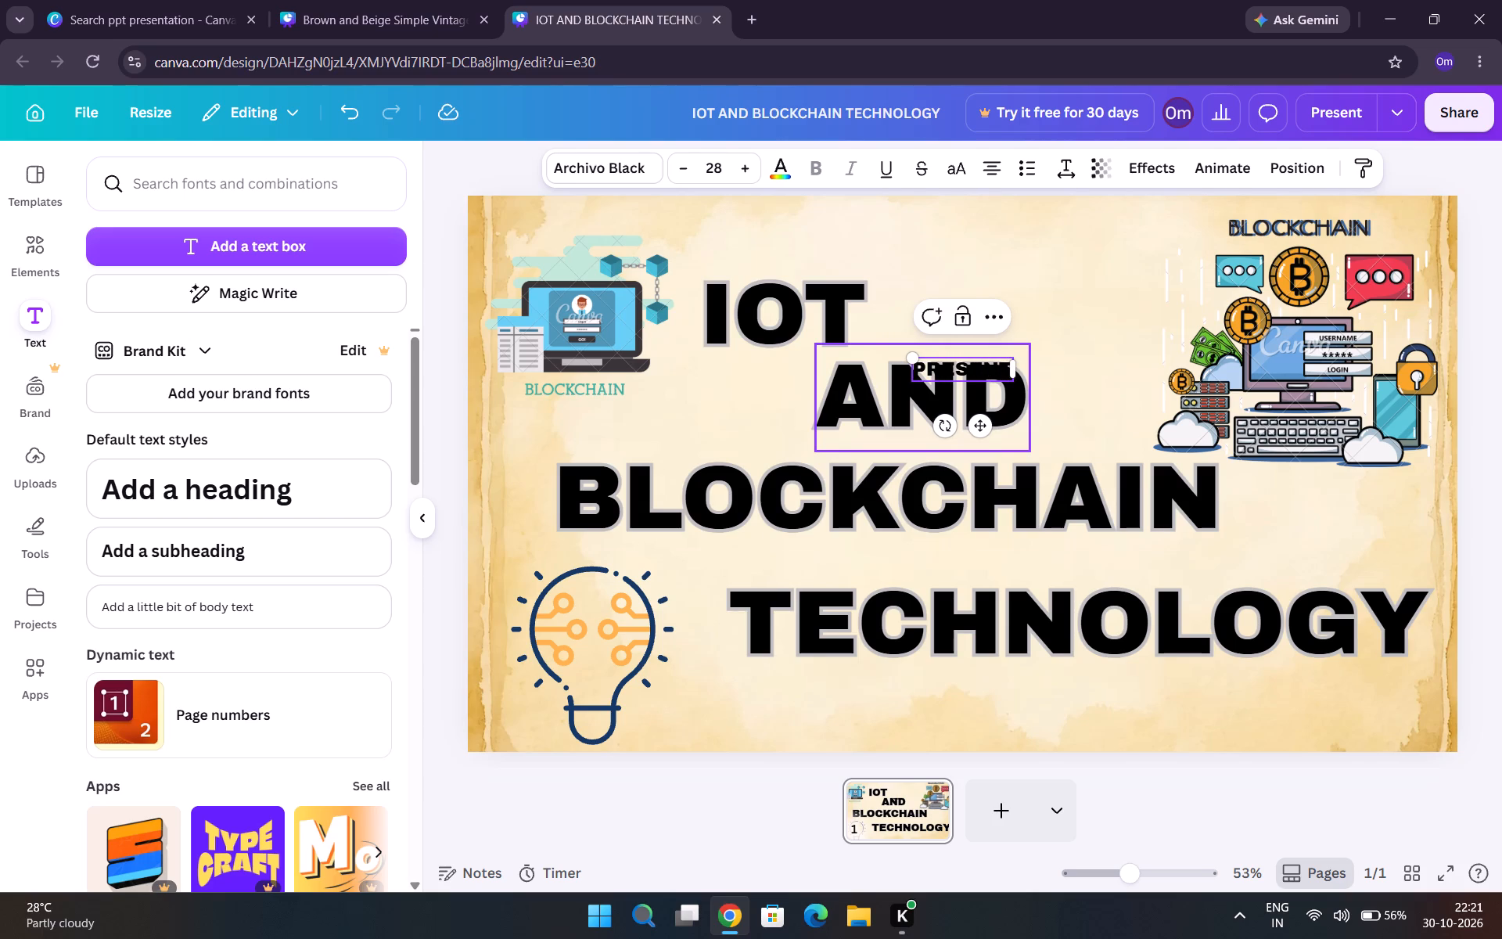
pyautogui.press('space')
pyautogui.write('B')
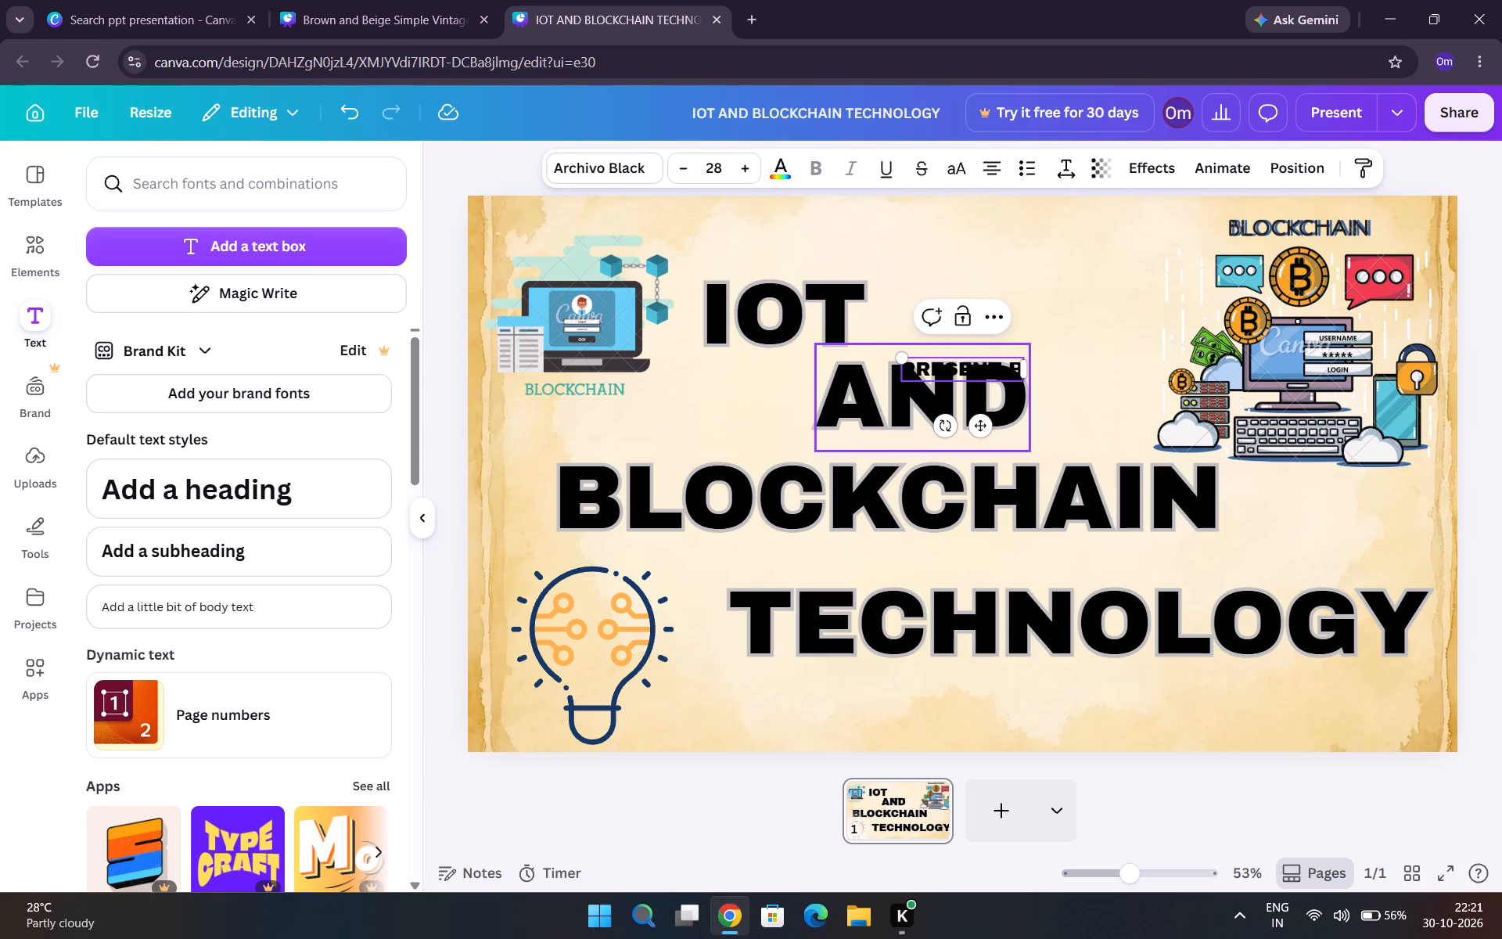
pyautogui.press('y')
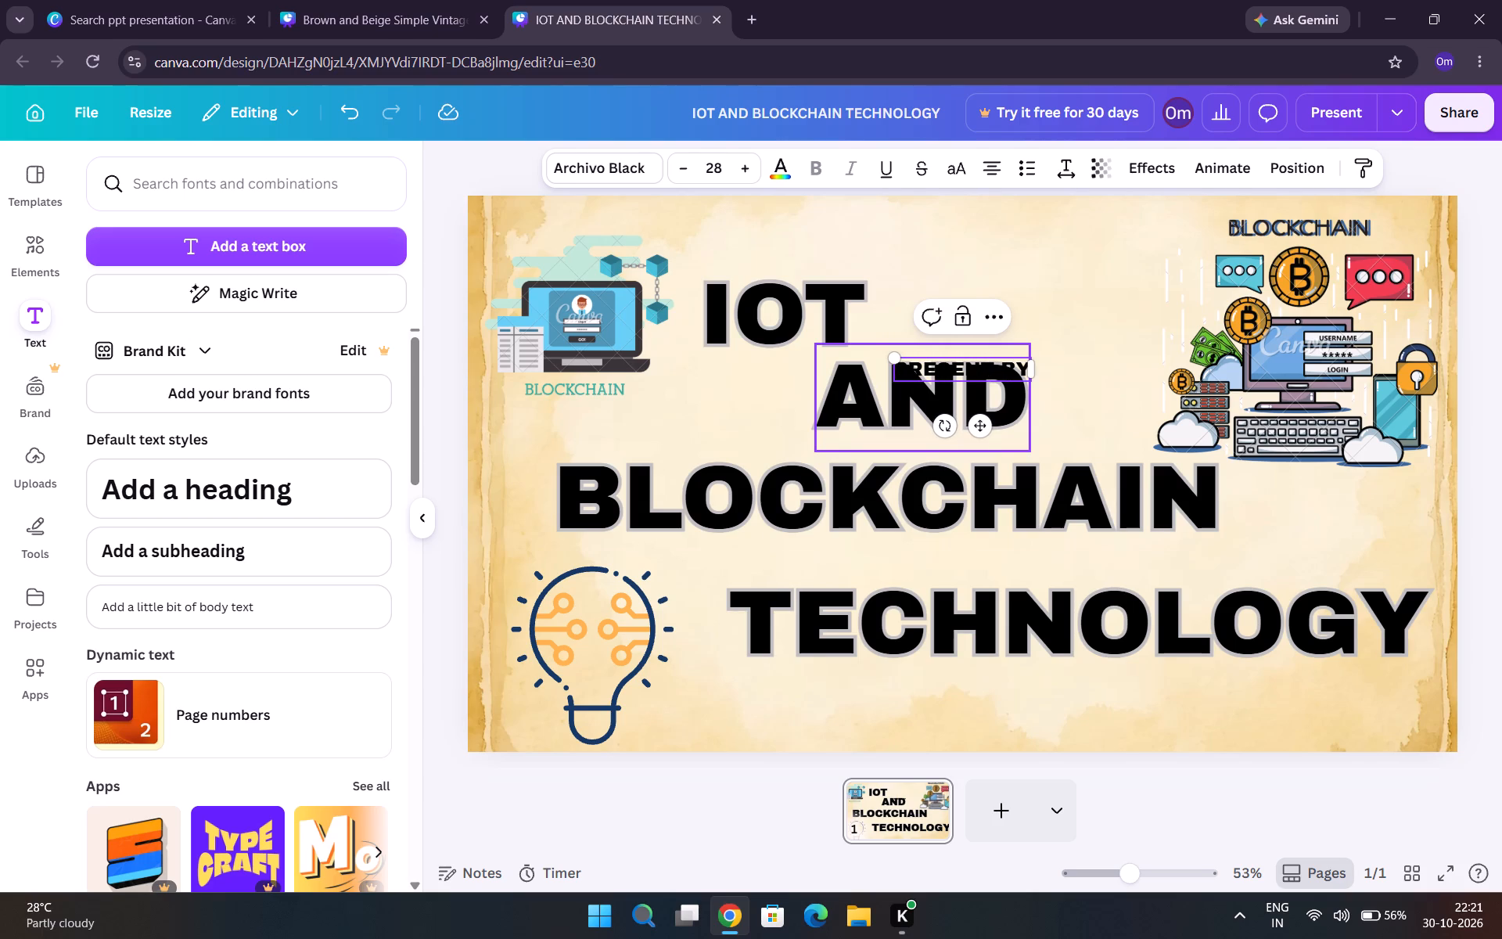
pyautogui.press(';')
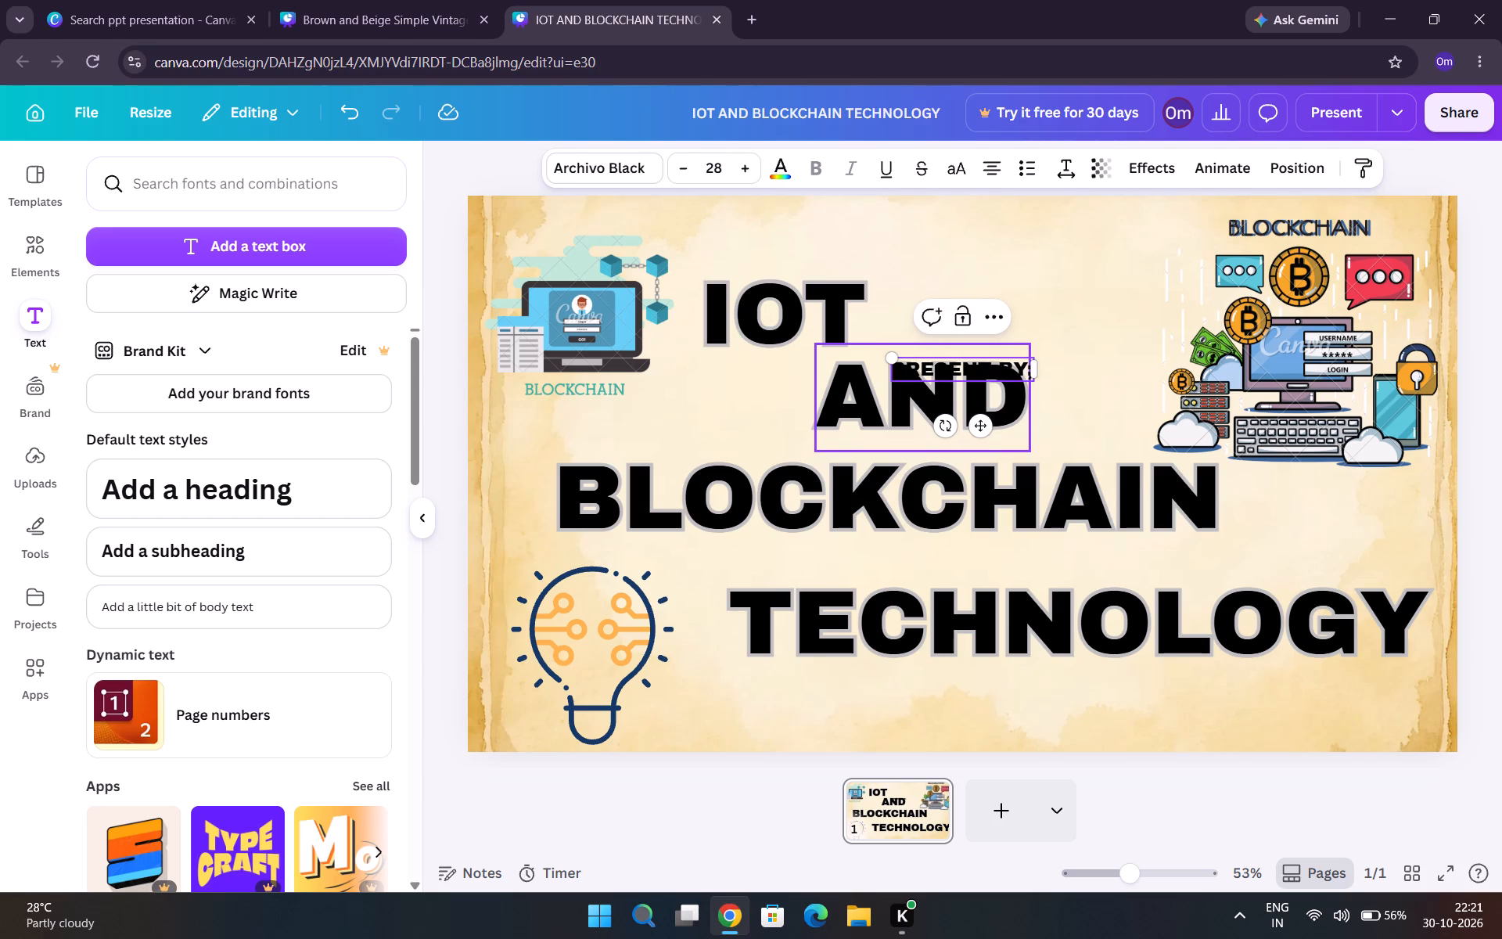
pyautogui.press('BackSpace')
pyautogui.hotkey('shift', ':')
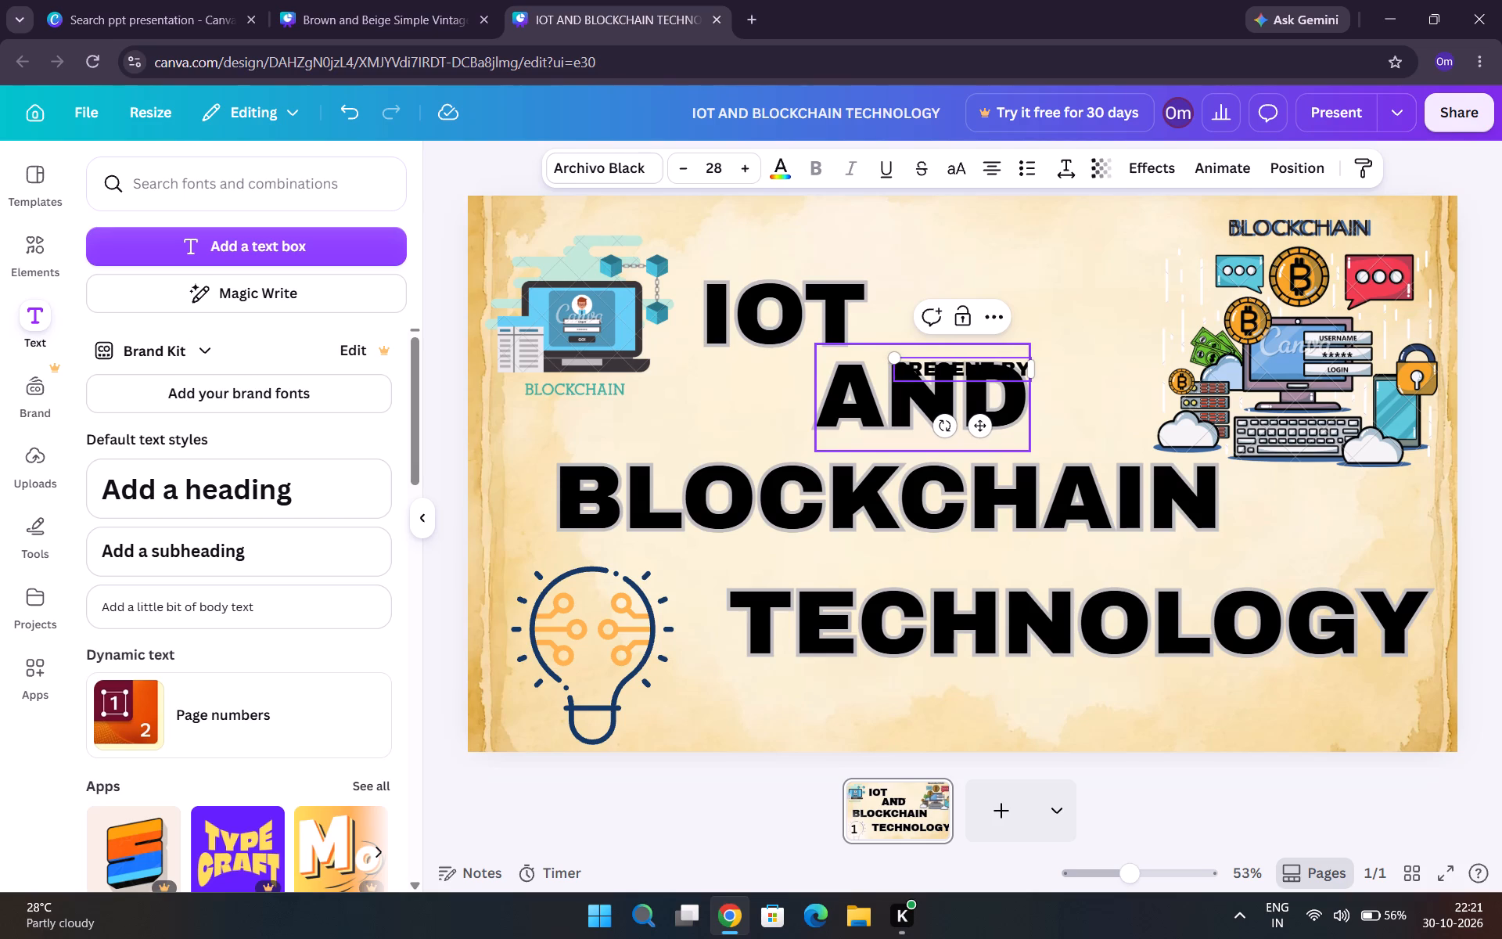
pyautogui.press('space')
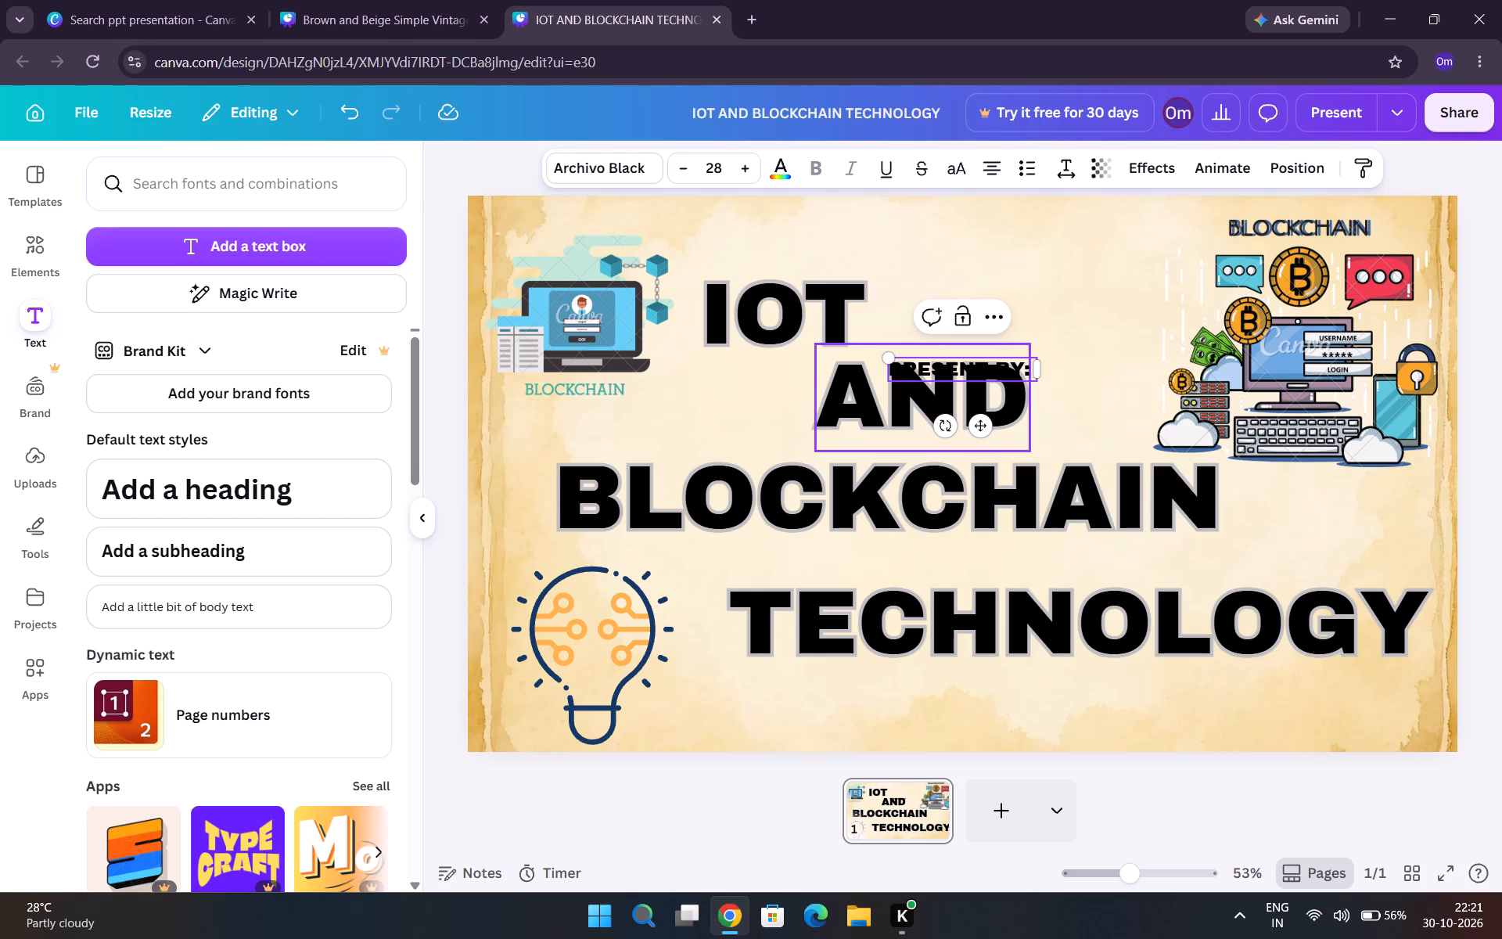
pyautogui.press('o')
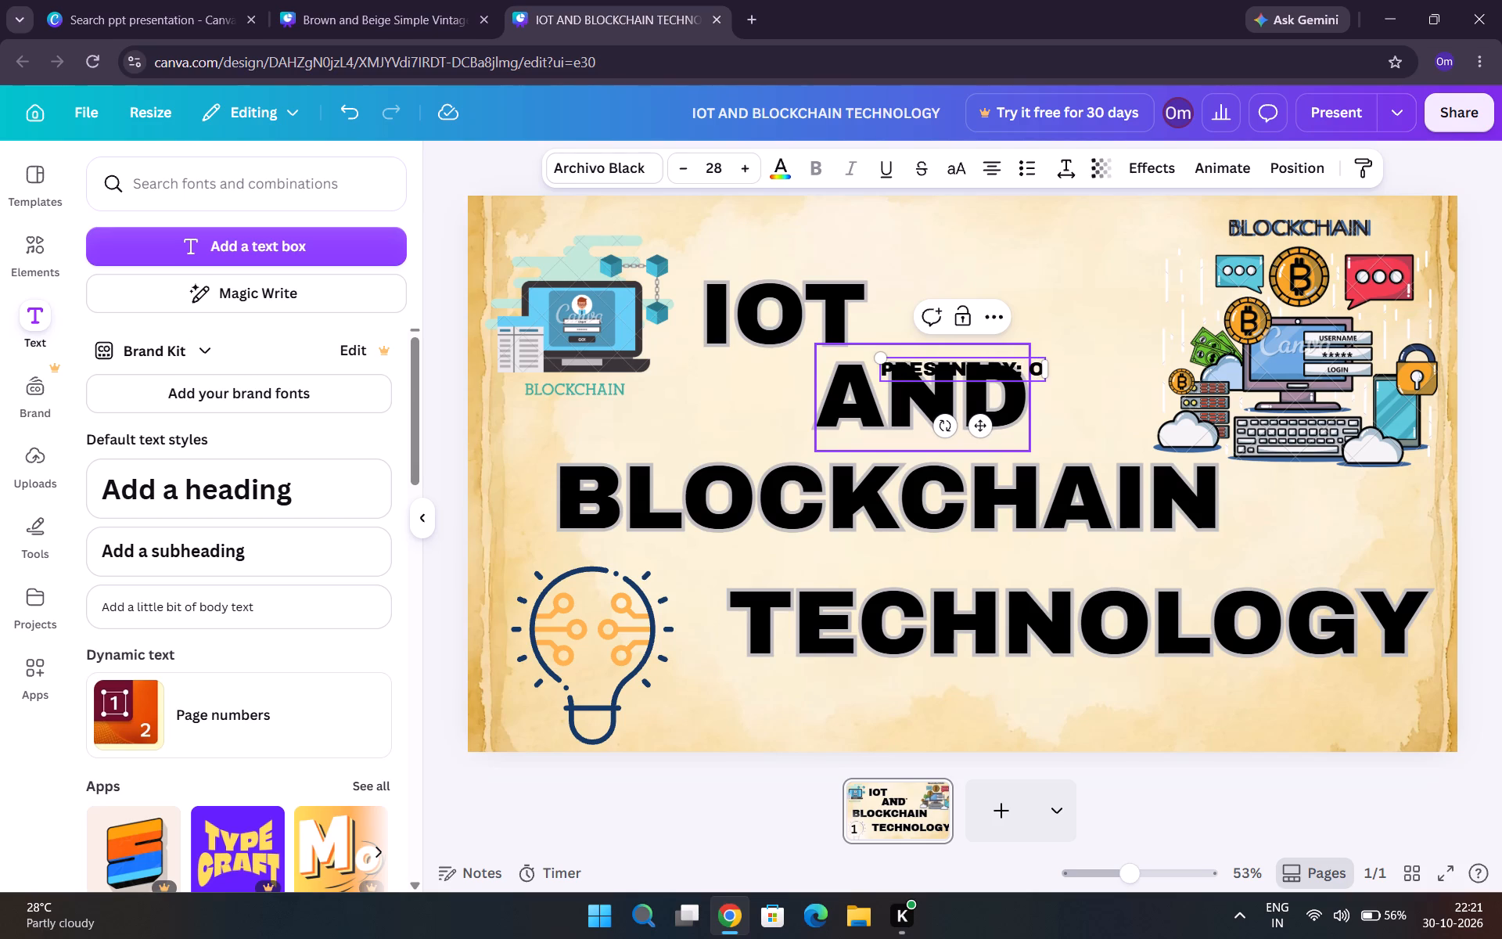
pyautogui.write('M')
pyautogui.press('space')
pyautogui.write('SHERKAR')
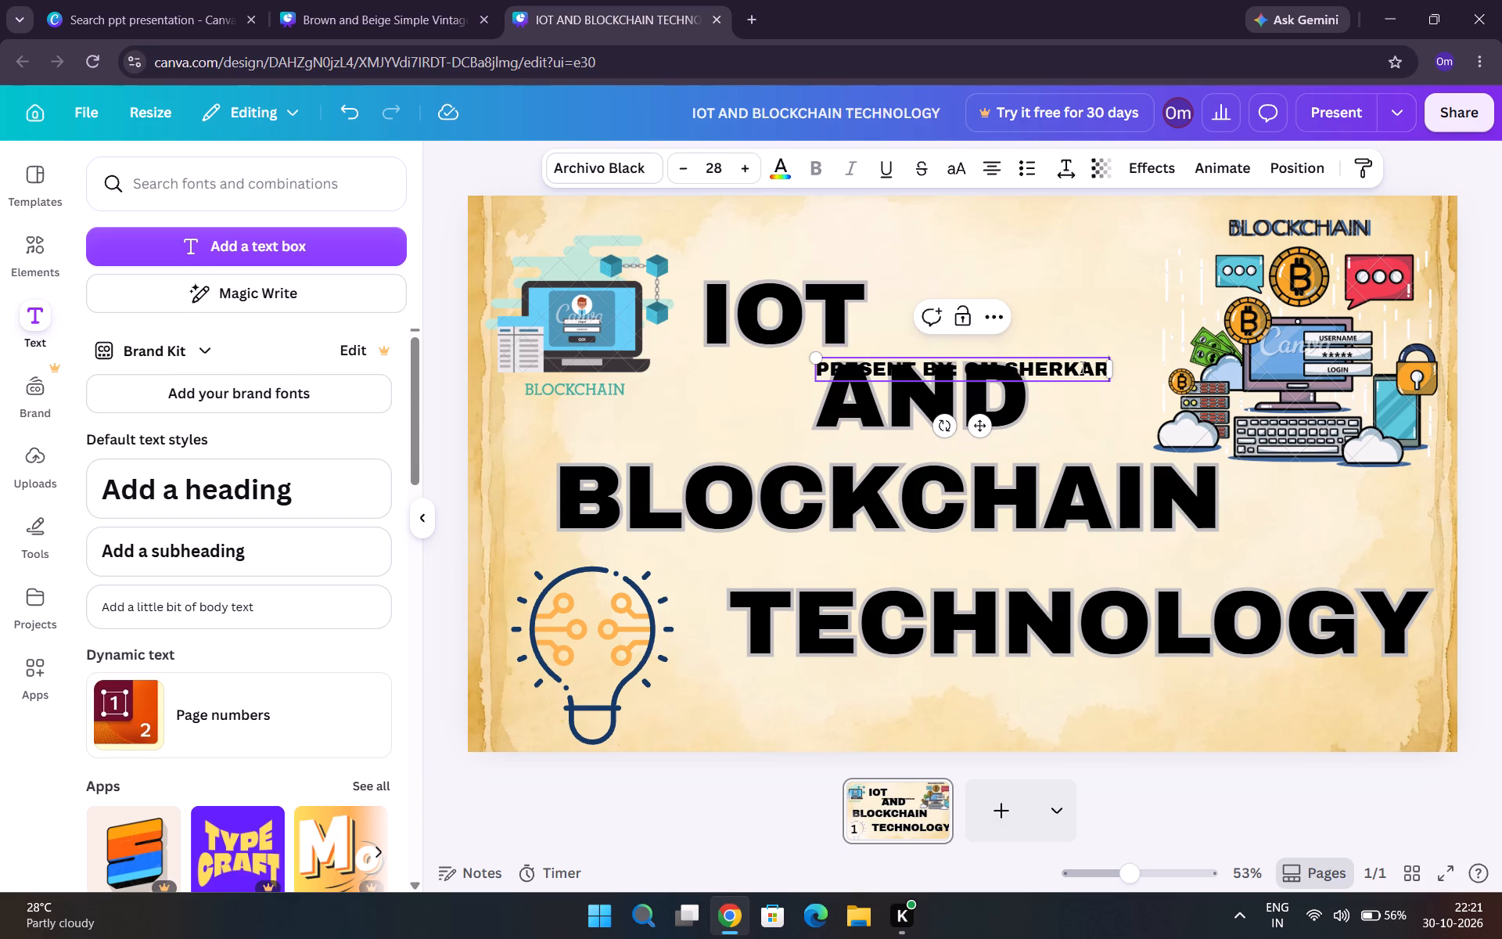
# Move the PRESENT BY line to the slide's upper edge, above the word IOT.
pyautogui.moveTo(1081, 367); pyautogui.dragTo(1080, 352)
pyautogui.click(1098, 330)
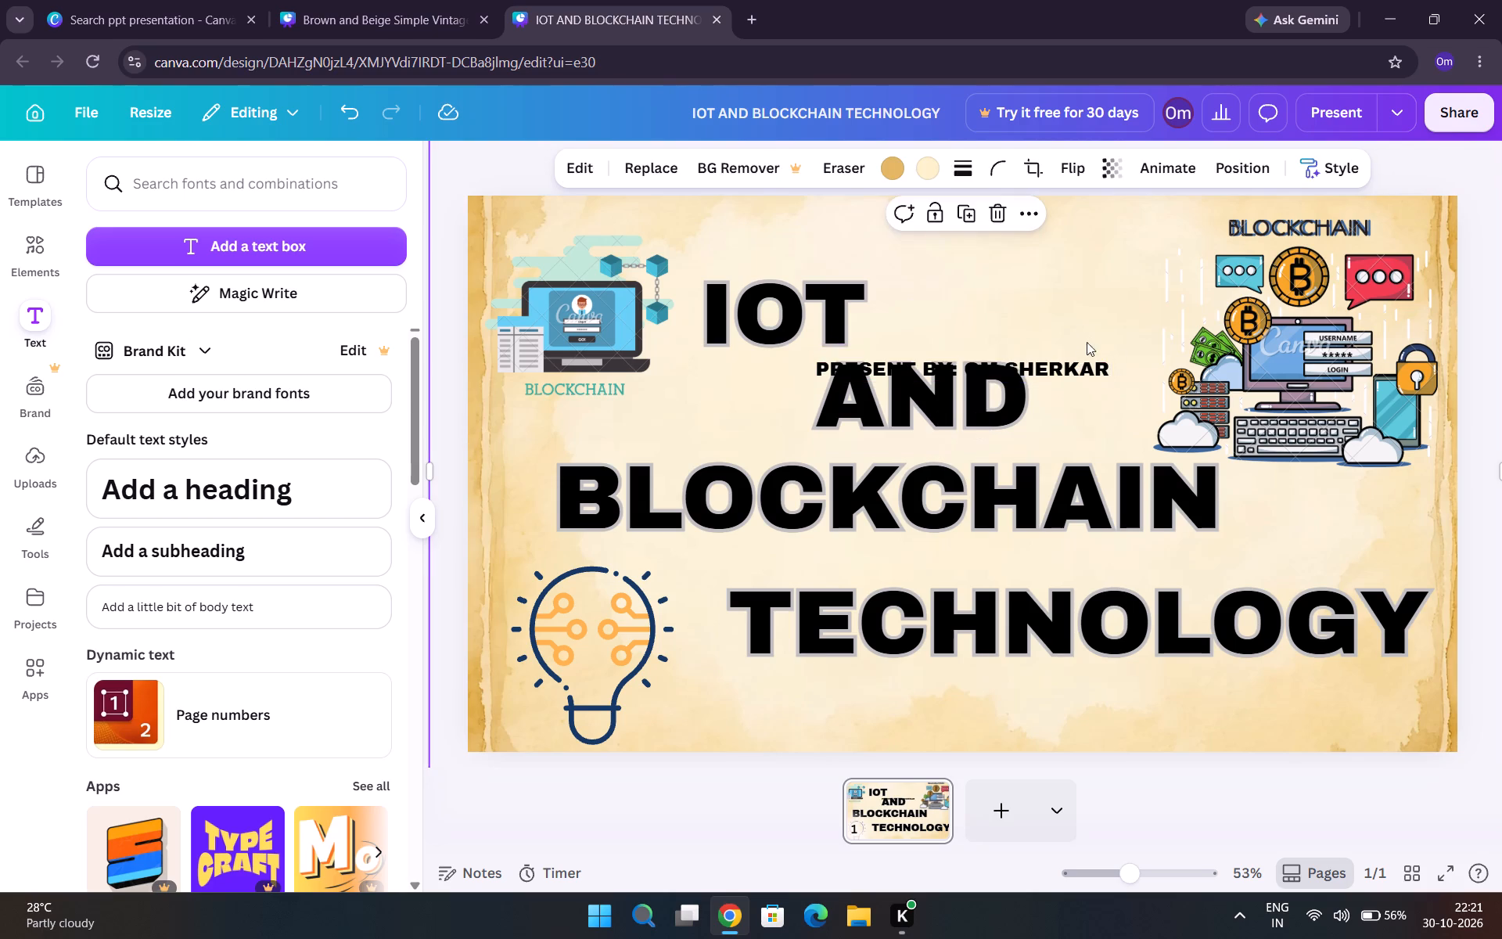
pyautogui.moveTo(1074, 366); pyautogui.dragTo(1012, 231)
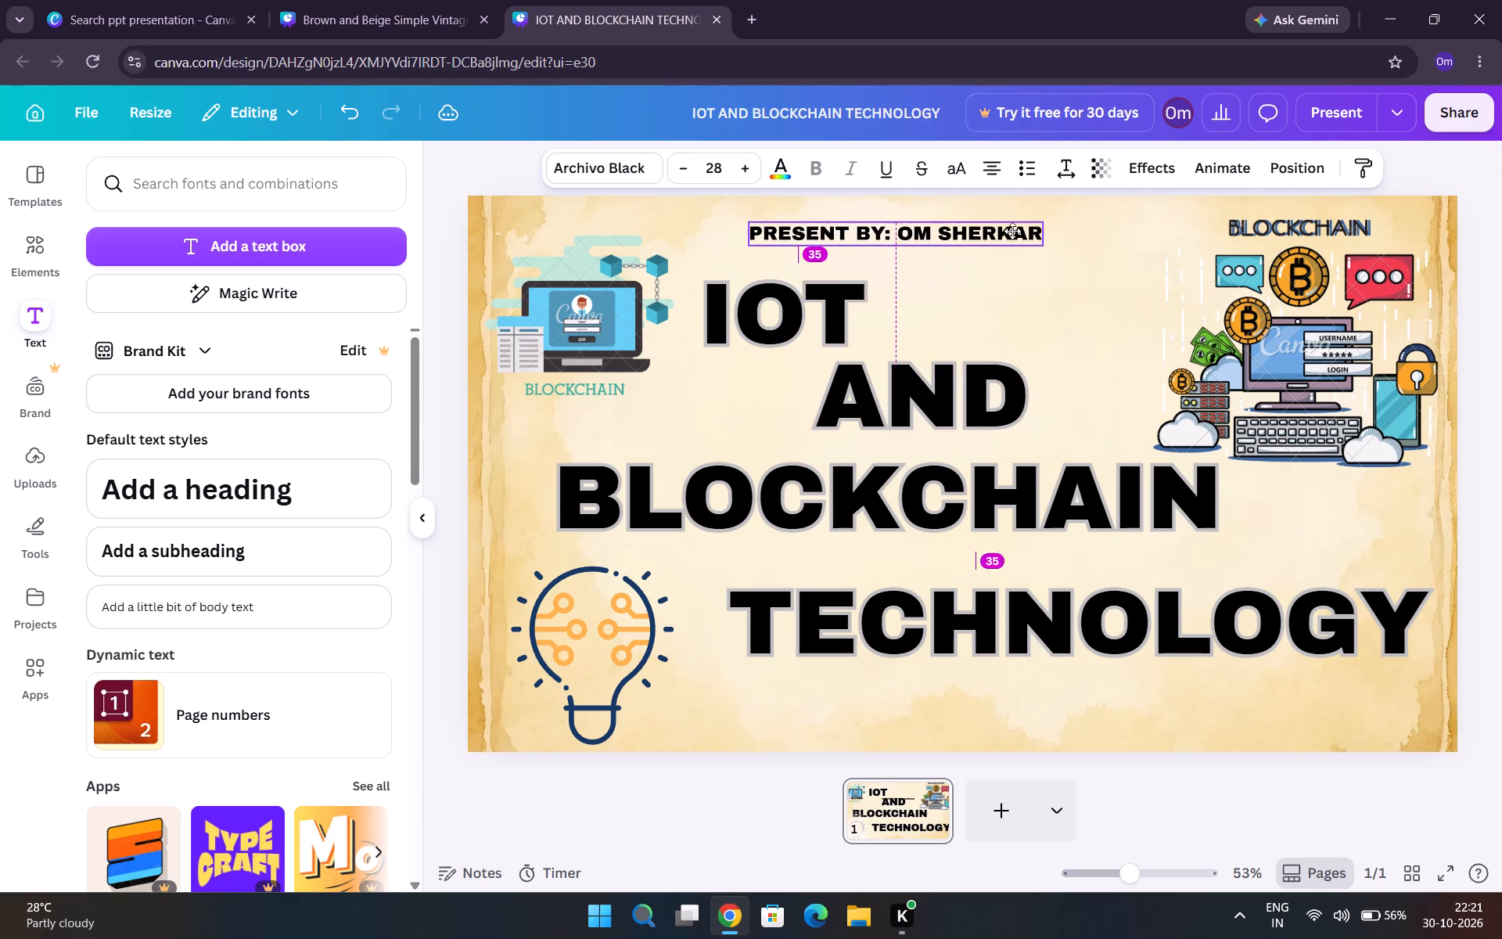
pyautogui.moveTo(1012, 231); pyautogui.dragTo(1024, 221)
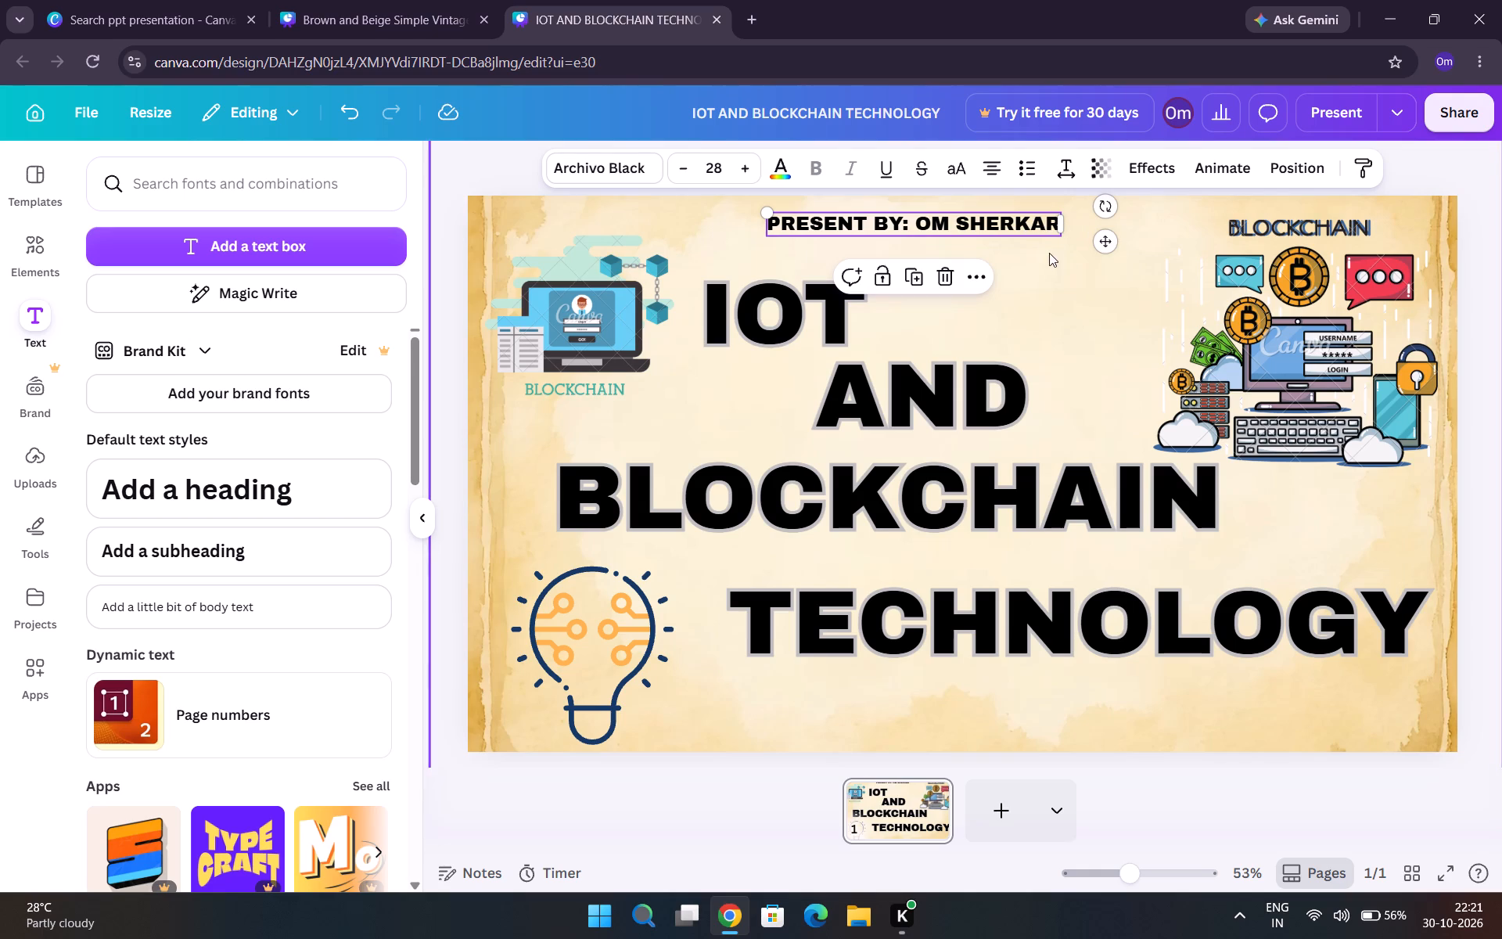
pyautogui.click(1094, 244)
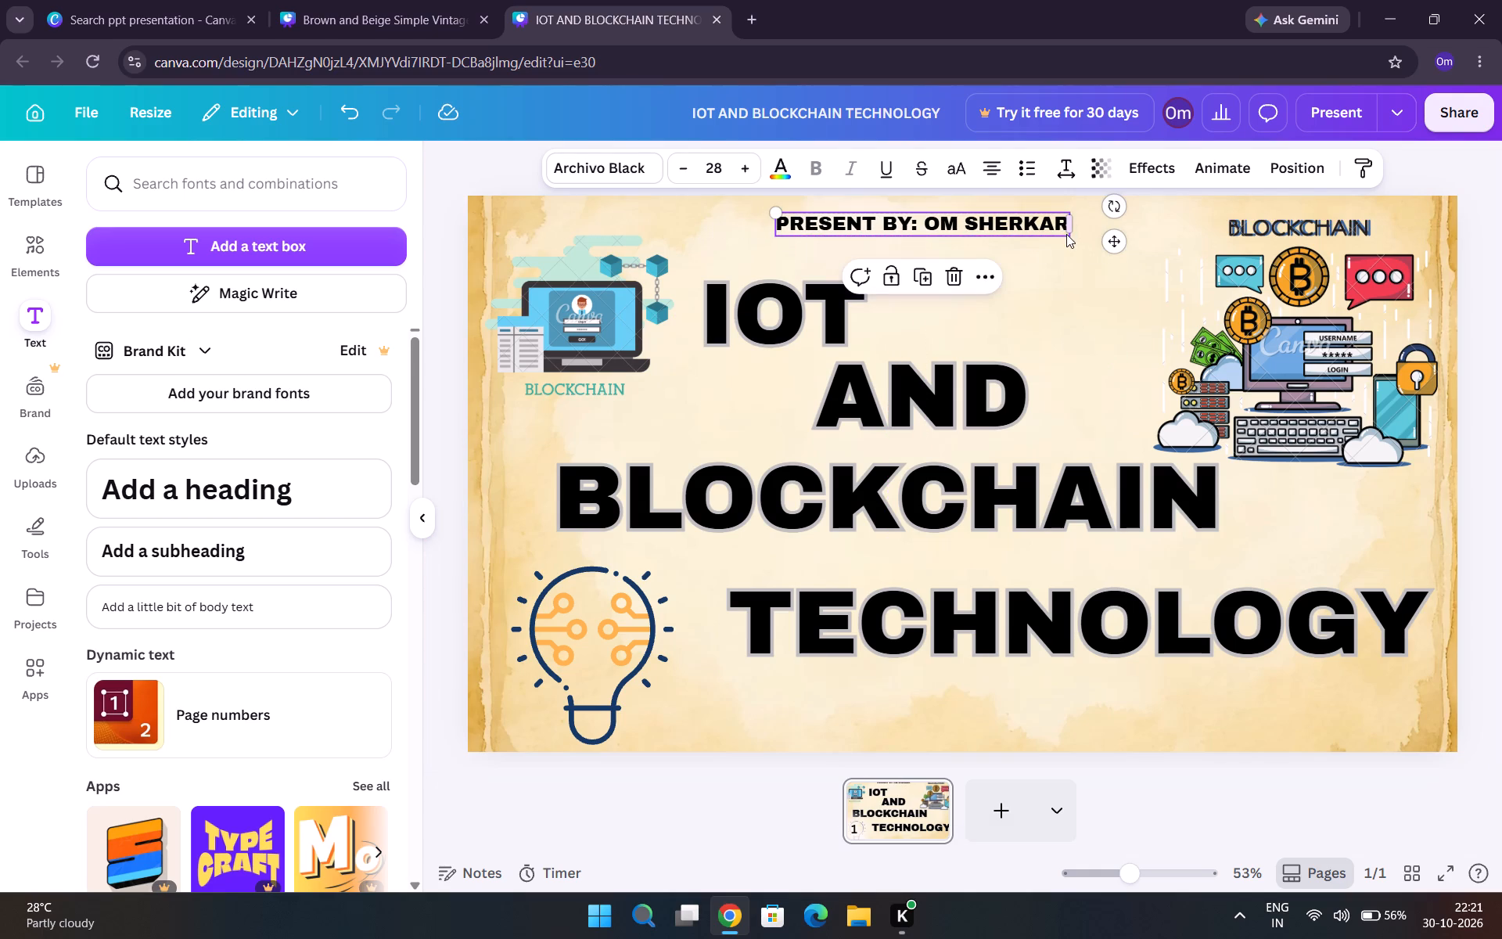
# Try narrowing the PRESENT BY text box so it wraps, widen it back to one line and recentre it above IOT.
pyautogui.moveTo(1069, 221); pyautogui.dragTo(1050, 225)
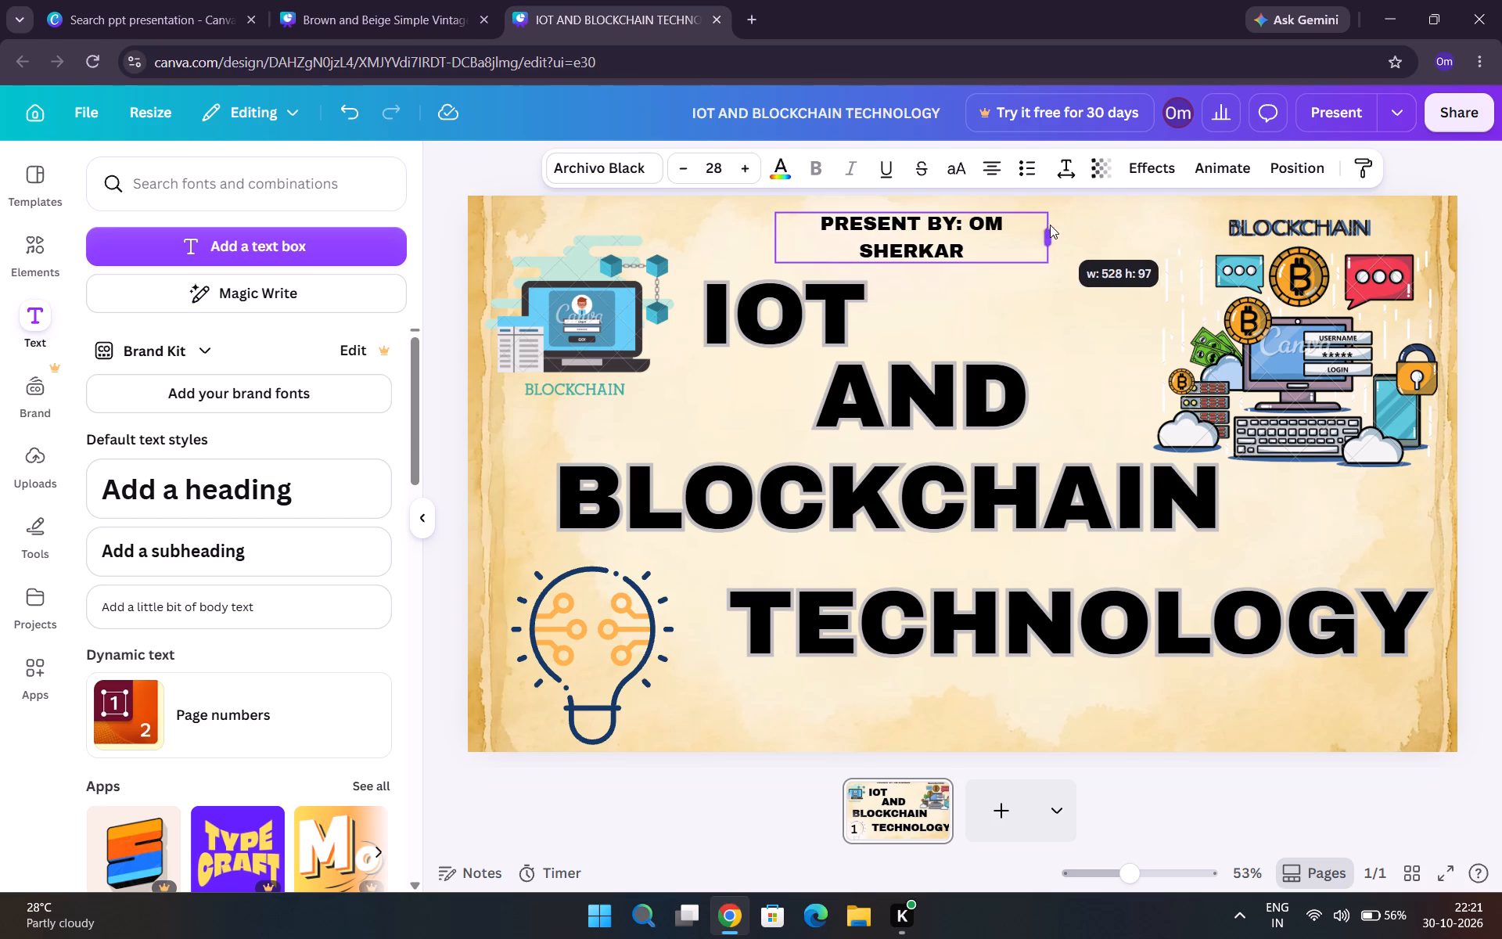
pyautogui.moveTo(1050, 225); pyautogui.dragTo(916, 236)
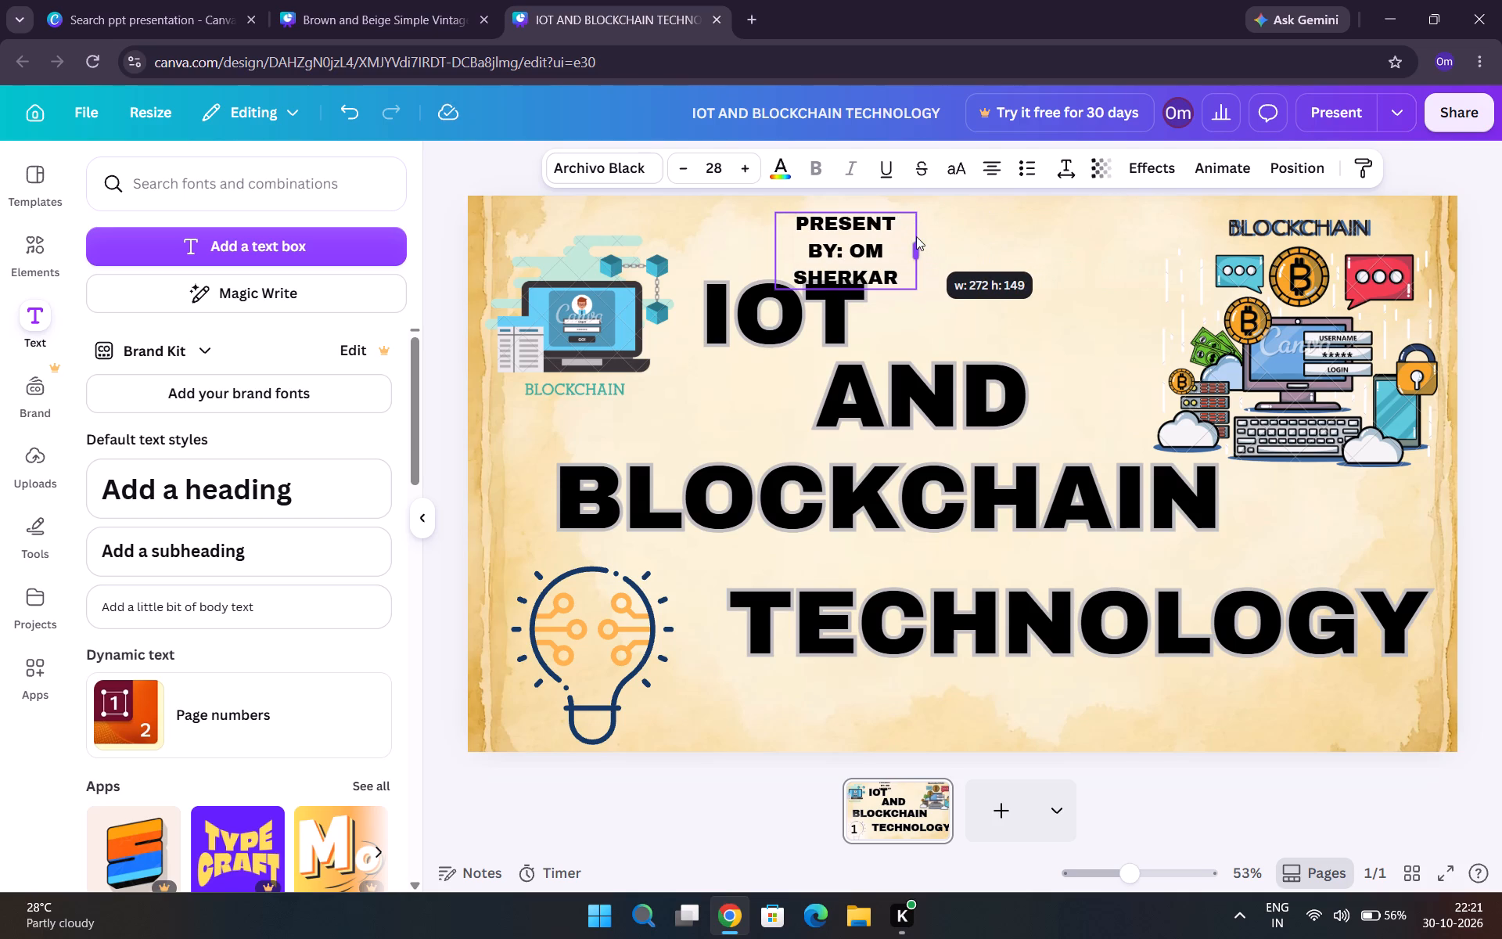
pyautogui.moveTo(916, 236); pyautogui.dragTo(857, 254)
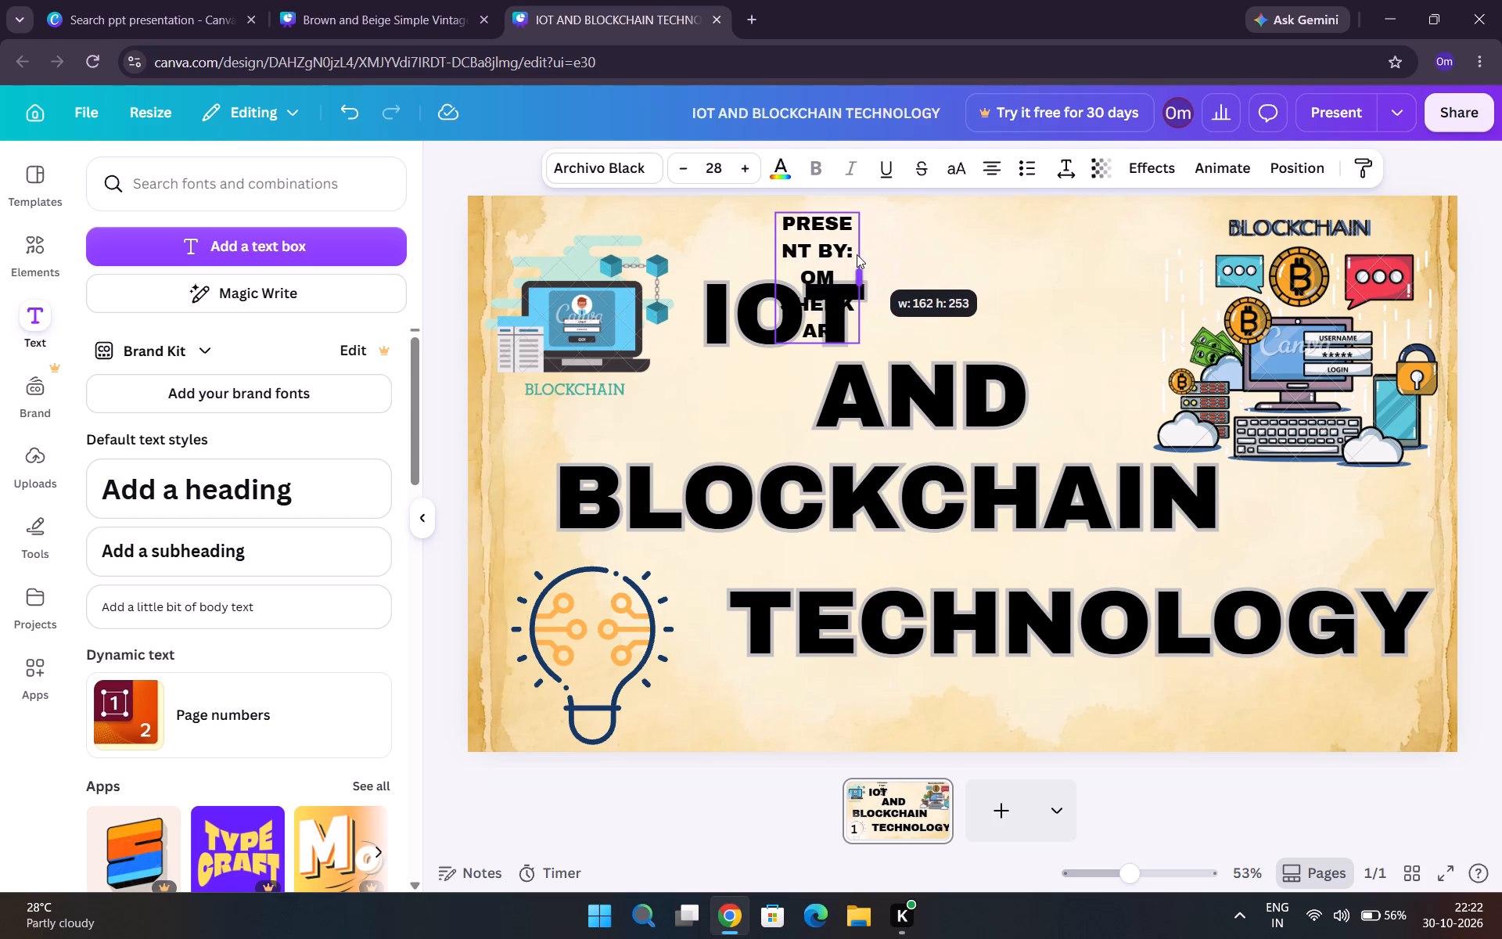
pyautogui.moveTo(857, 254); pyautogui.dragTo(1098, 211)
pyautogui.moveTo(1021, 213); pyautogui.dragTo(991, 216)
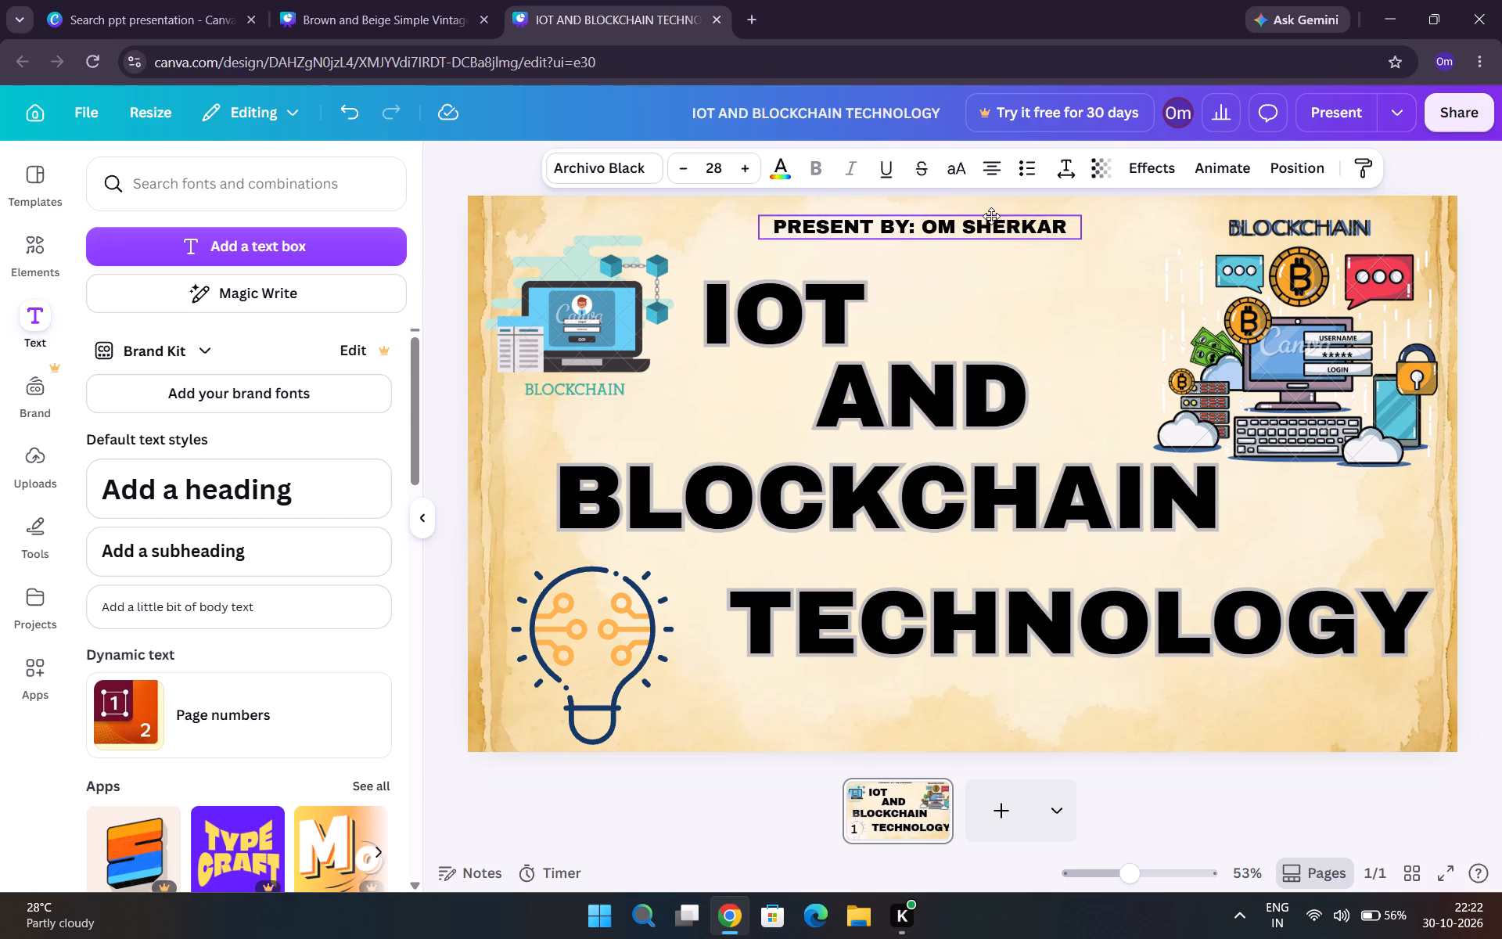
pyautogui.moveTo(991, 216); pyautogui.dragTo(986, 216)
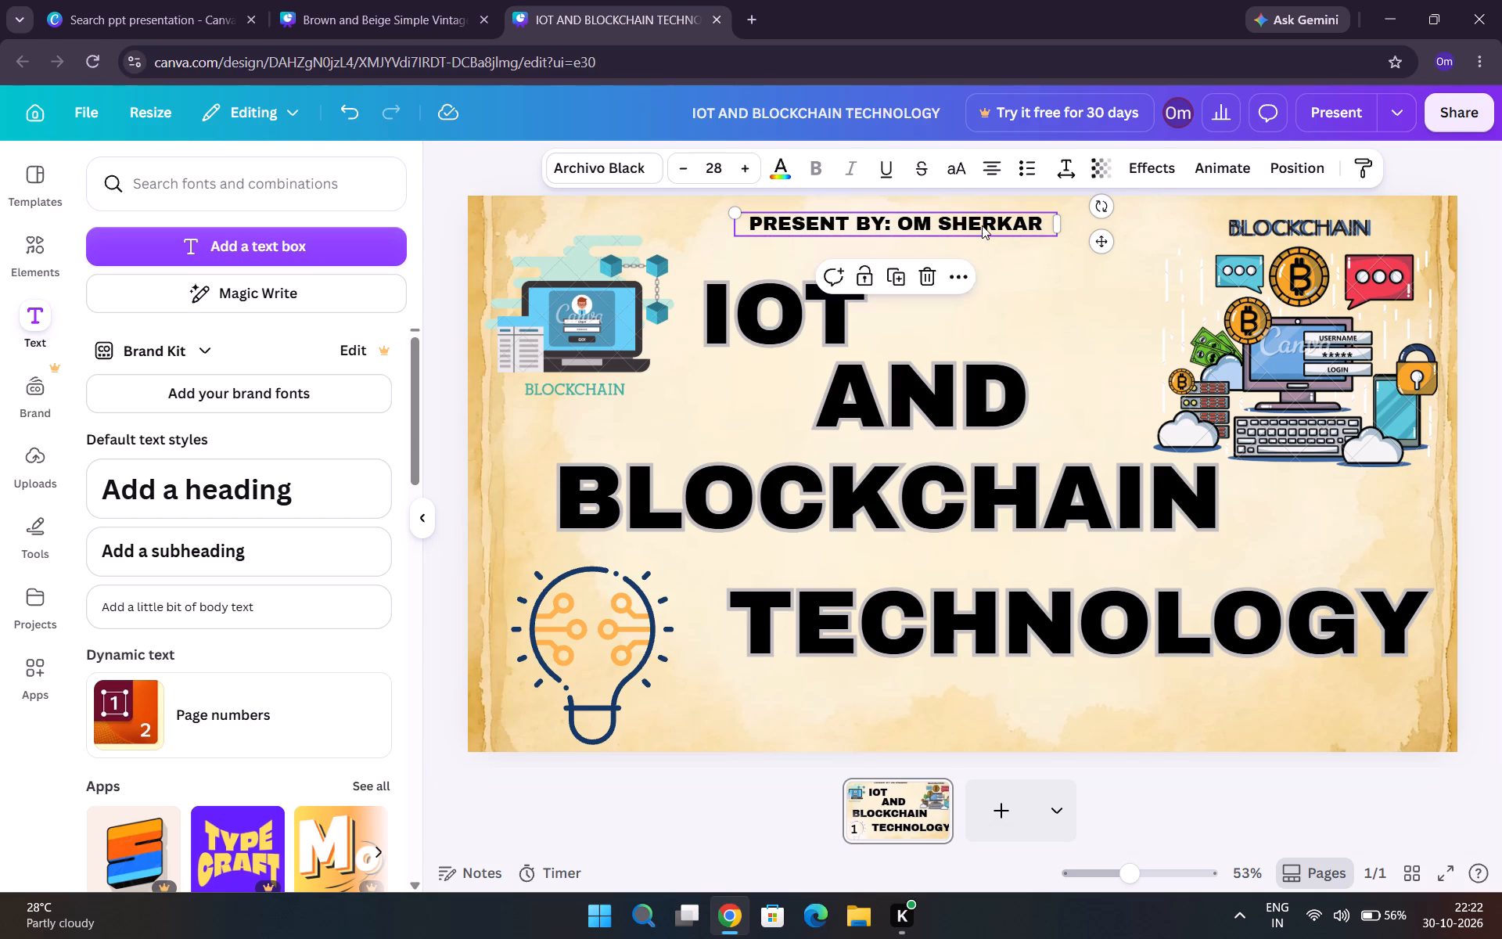
# Move the PRESENT BY line to the slide's lower-right corner, below TECHNOLOGY.
pyautogui.moveTo(983, 223); pyautogui.dragTo(1367, 725)
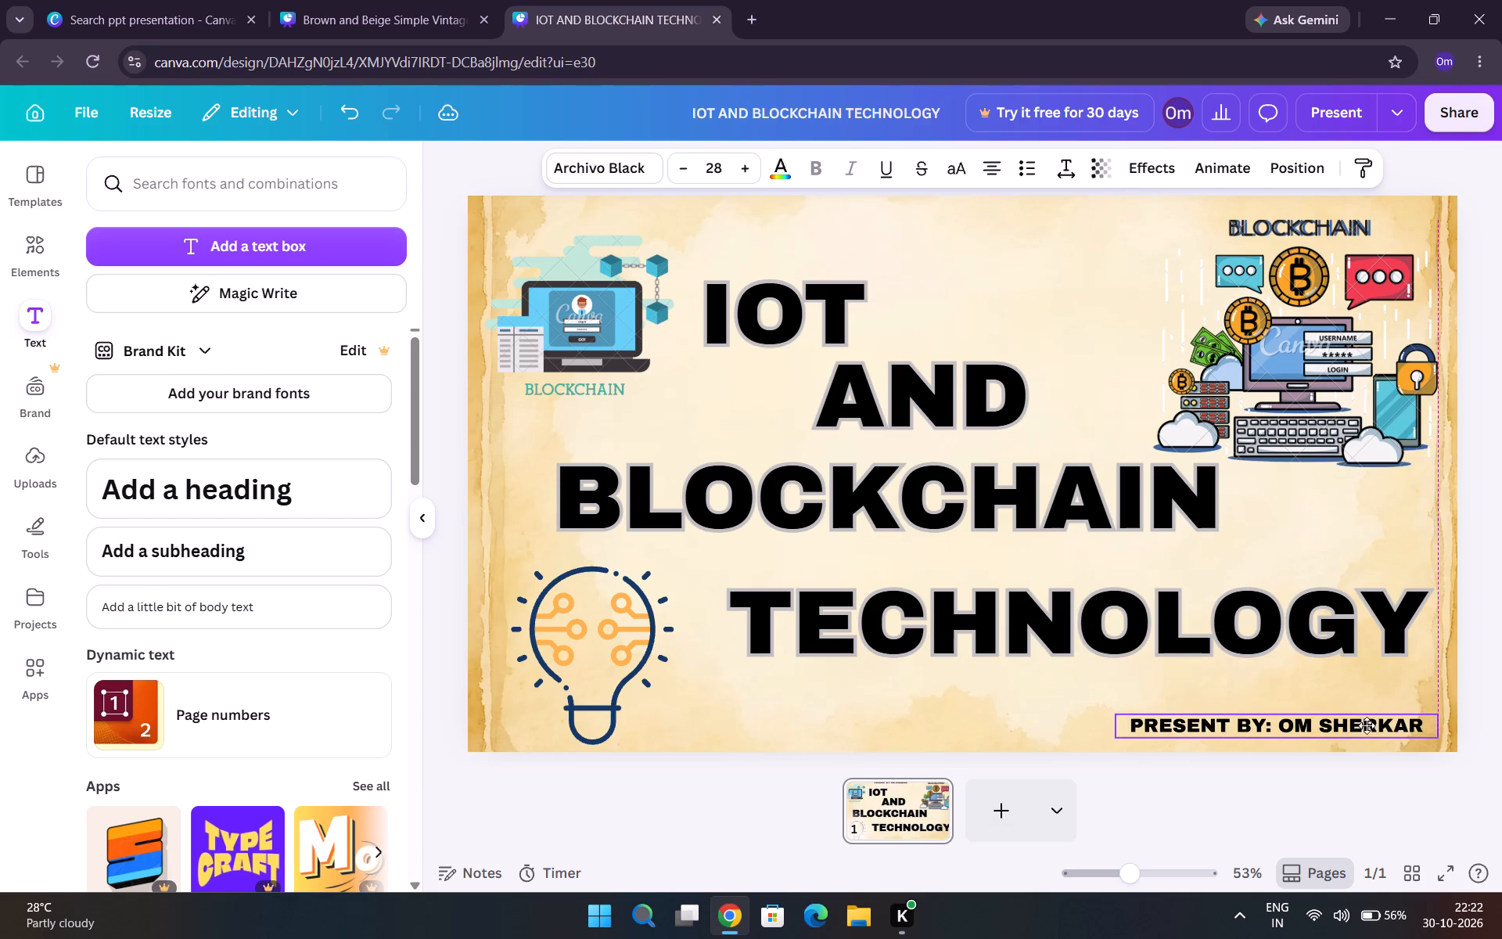
pyautogui.moveTo(1367, 725); pyautogui.dragTo(1359, 725)
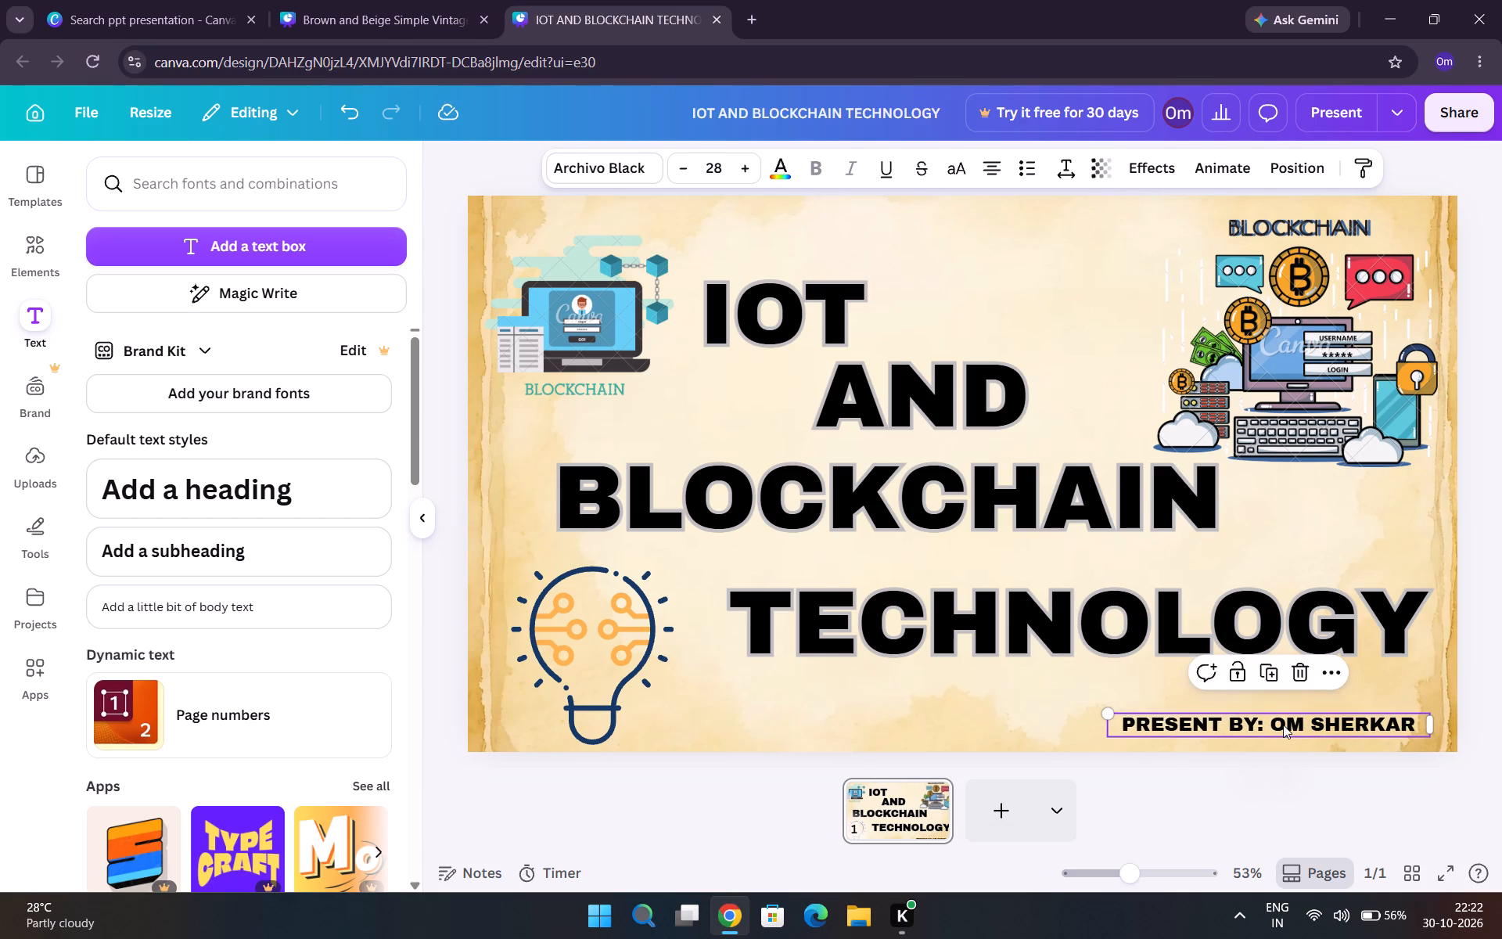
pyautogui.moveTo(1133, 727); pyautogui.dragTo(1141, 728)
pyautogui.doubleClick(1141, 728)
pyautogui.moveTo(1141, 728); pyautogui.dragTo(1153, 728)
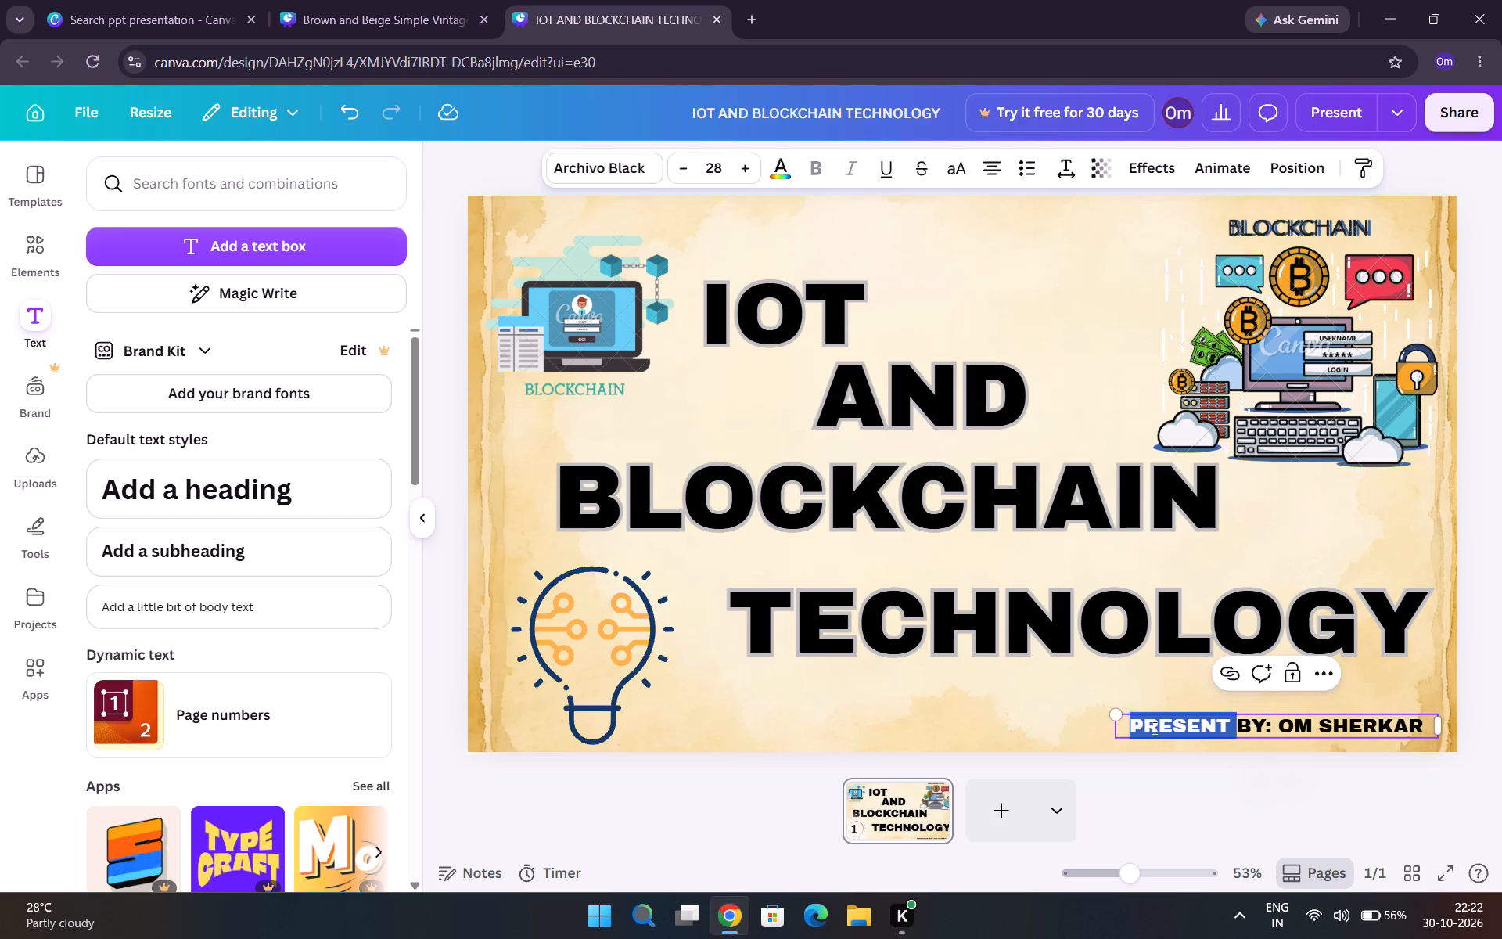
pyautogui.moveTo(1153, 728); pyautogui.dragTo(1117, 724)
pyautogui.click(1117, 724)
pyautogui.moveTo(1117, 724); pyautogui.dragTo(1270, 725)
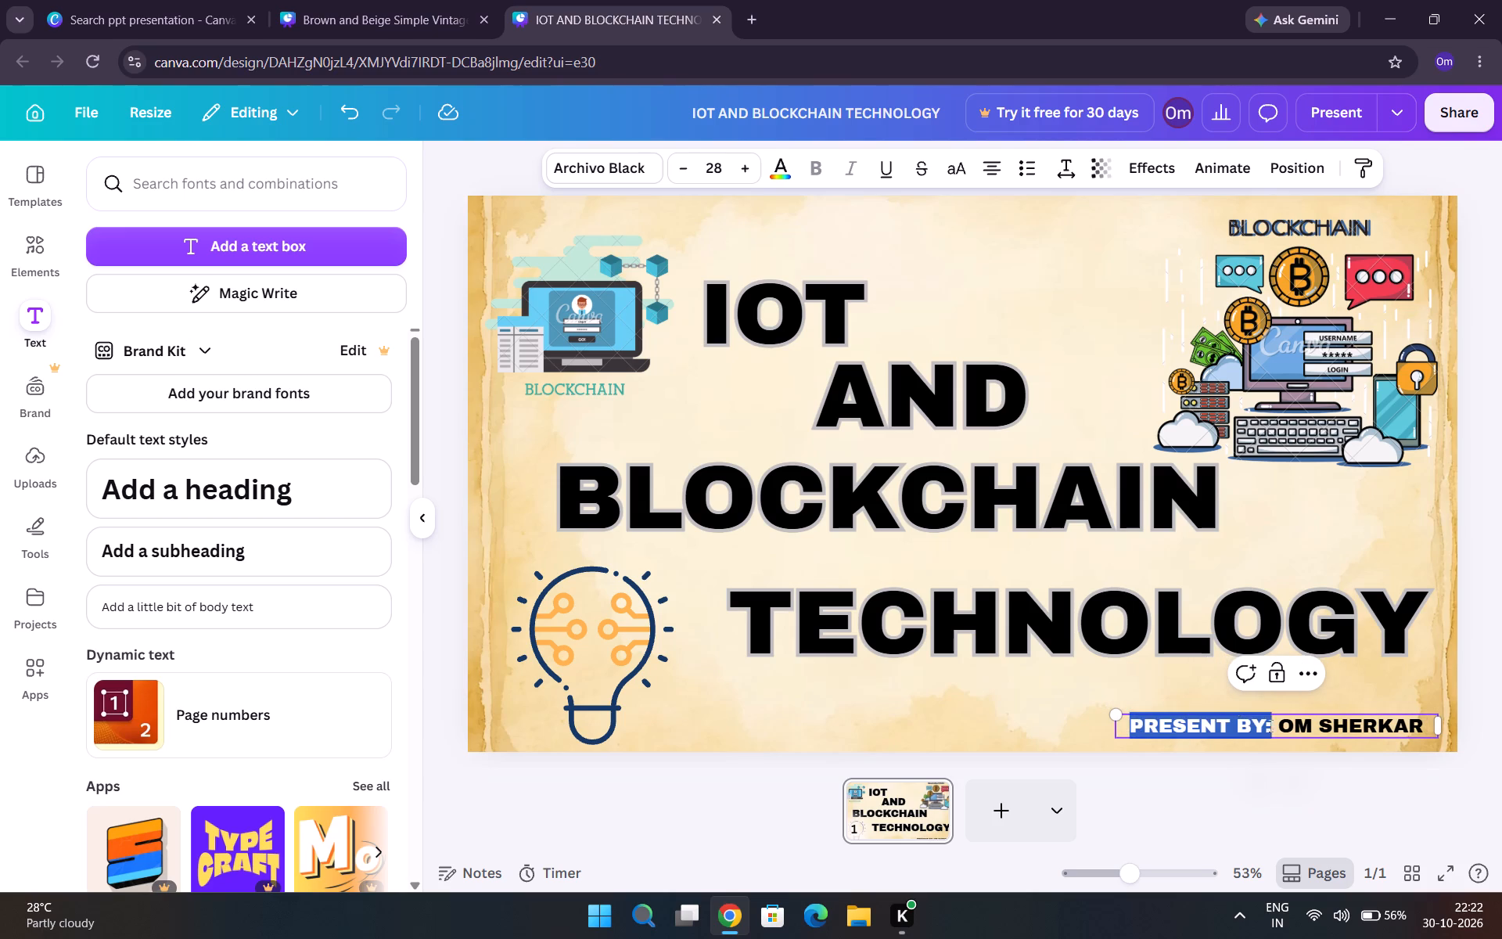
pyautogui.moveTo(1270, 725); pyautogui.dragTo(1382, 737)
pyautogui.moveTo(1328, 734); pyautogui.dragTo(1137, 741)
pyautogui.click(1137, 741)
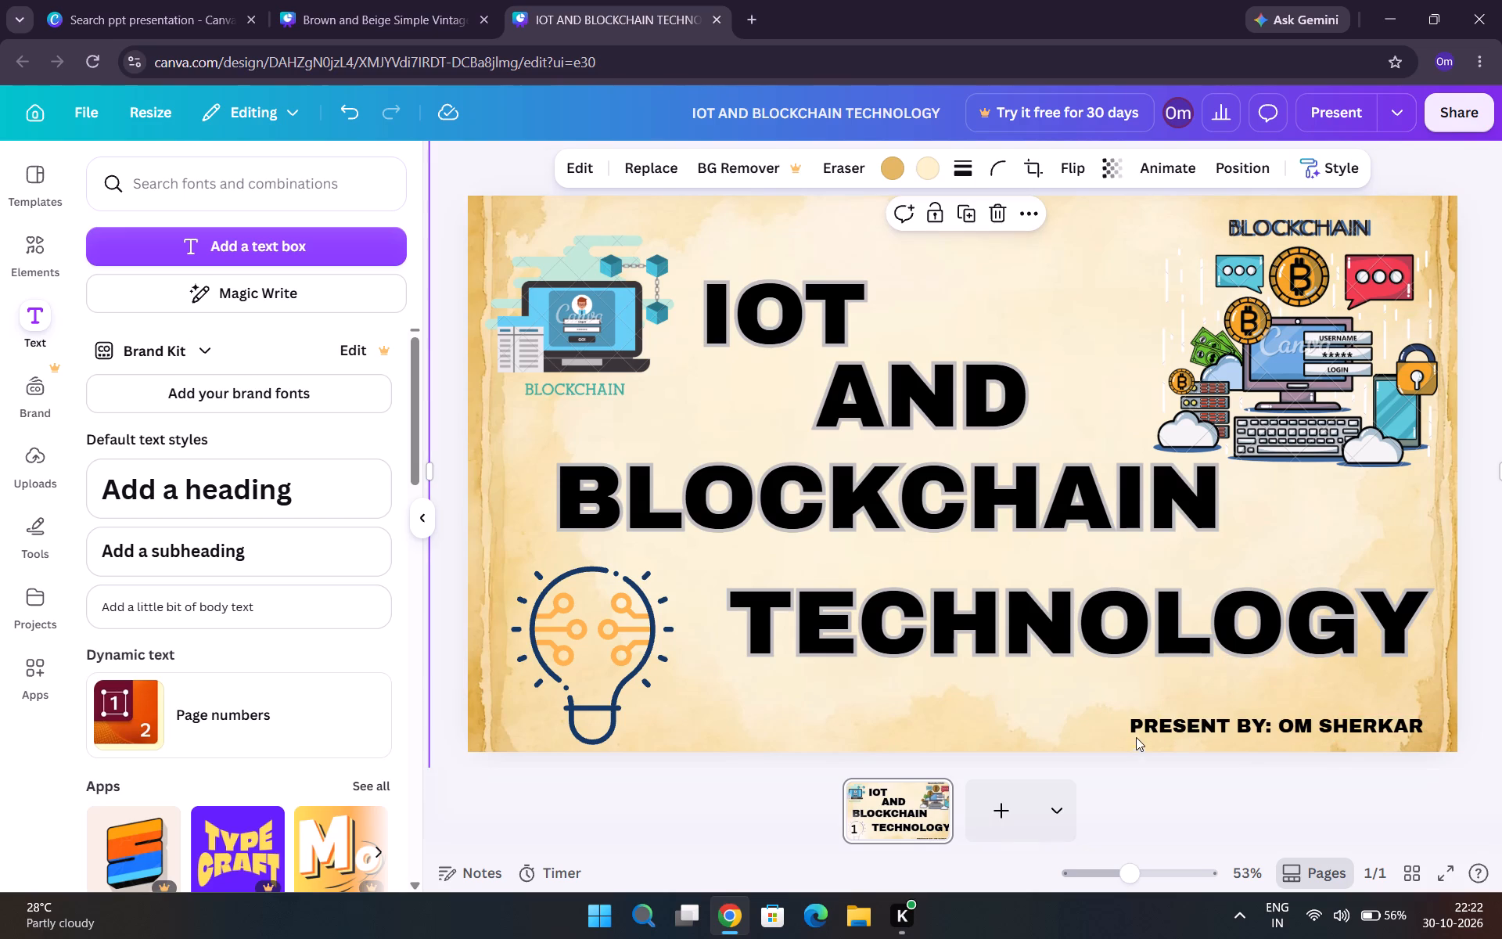
# Shift the PRESENT BY line slightly left along the slide's lower edge, keeping it below TECHNOLOGY.
pyautogui.moveTo(1136, 721); pyautogui.dragTo(1069, 729)
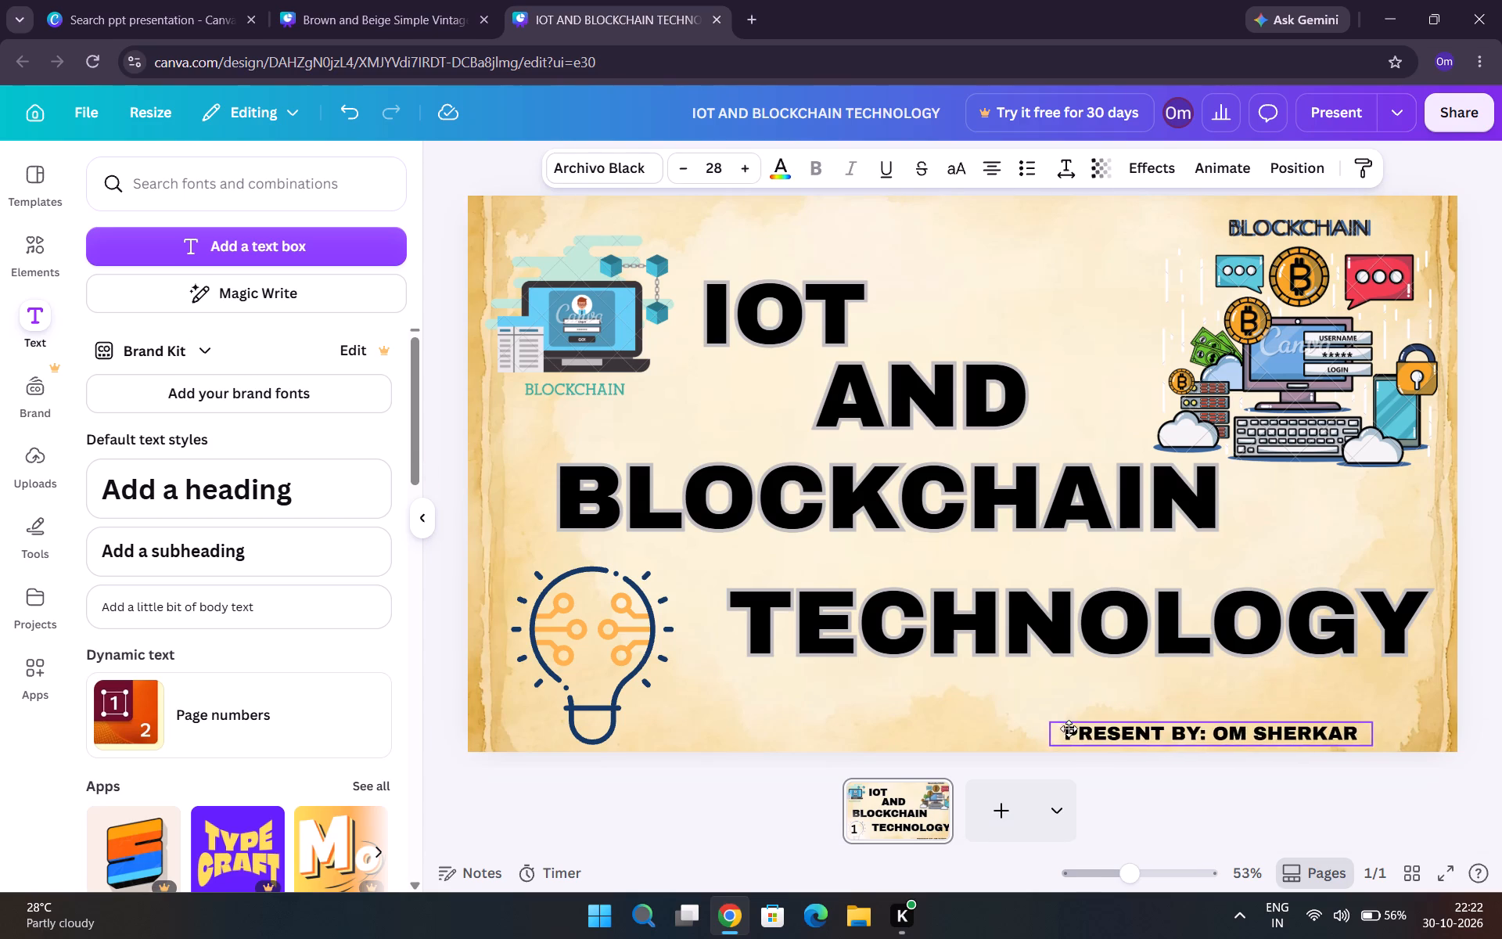
pyautogui.moveTo(1069, 729); pyautogui.dragTo(1092, 719)
# Reduce the font size of the whole PRESENT BY line below TECHNOLOGY to 22.
pyautogui.doubleClick(1102, 719)
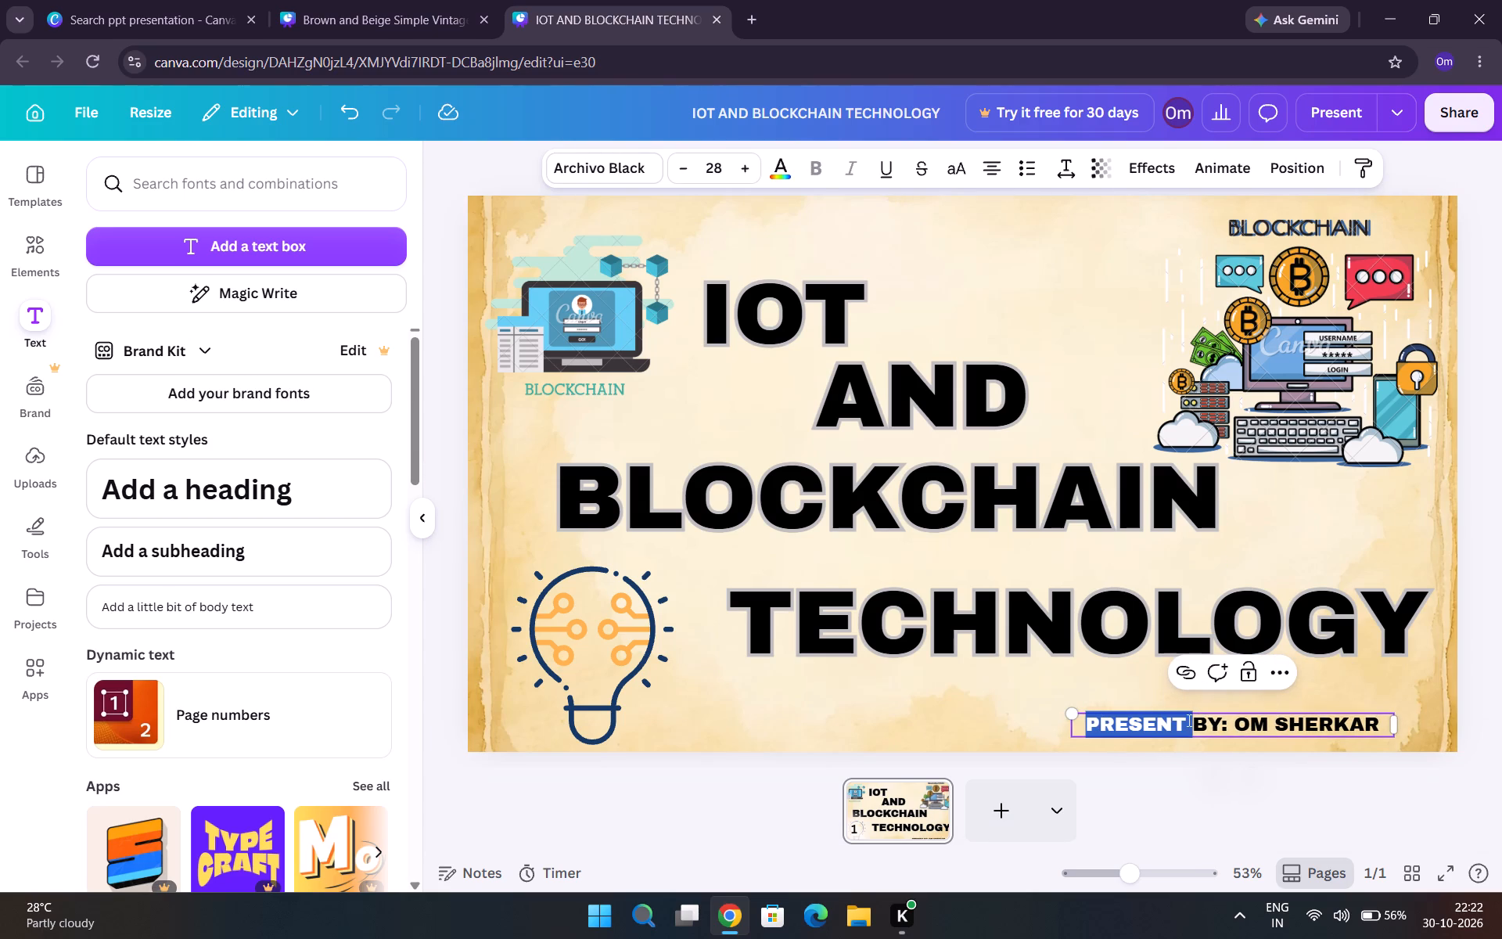
pyautogui.moveTo(1239, 721); pyautogui.dragTo(1265, 721)
pyautogui.moveTo(1087, 726); pyautogui.dragTo(1367, 733)
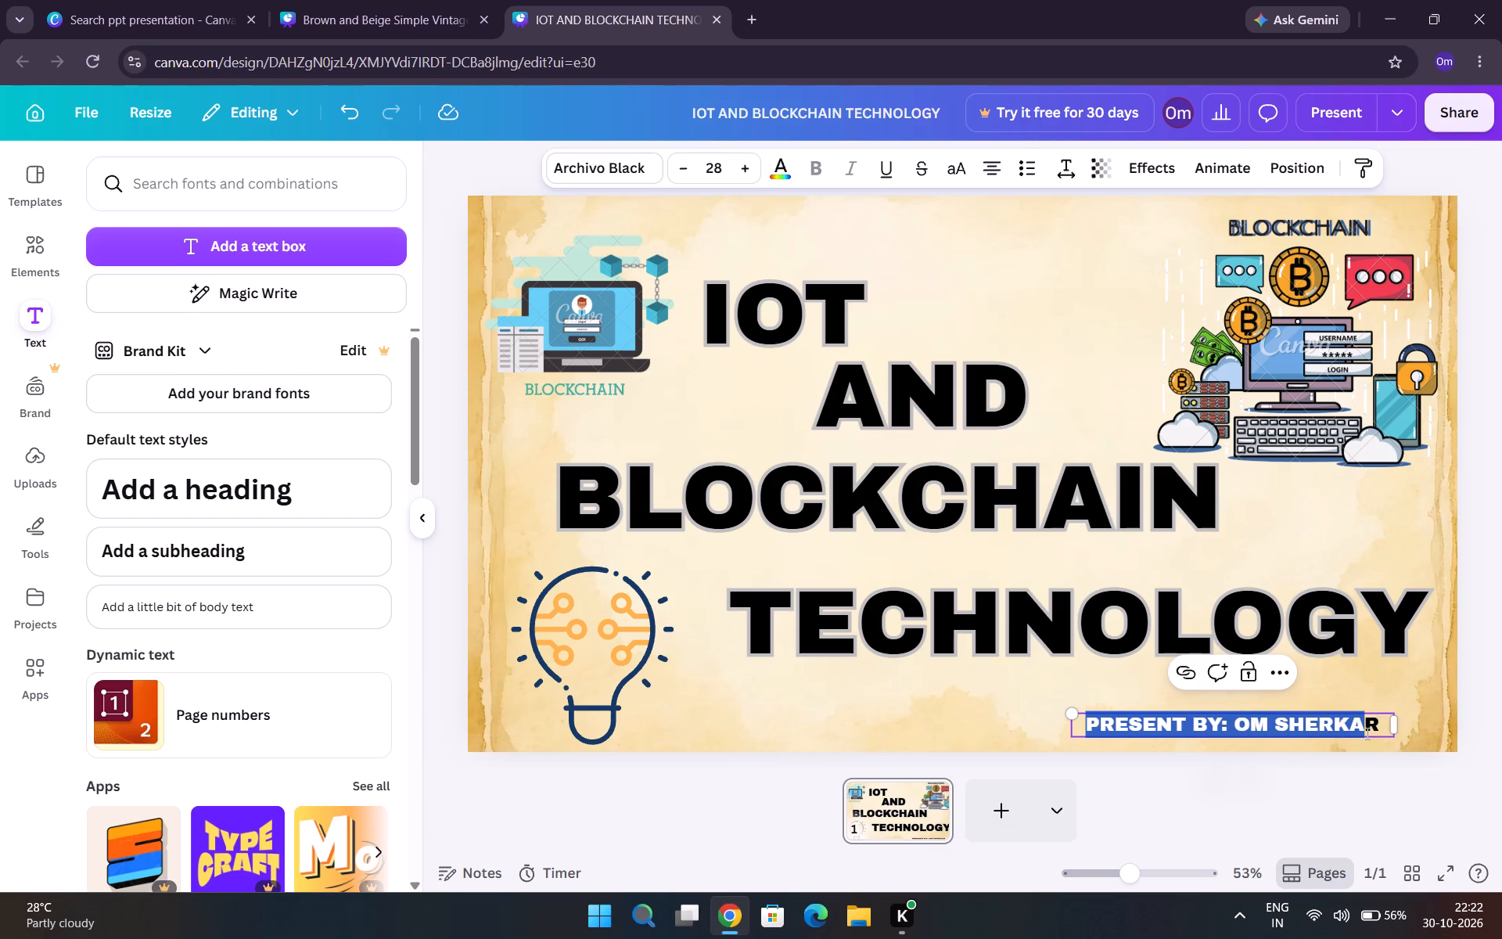
pyautogui.click(1383, 729)
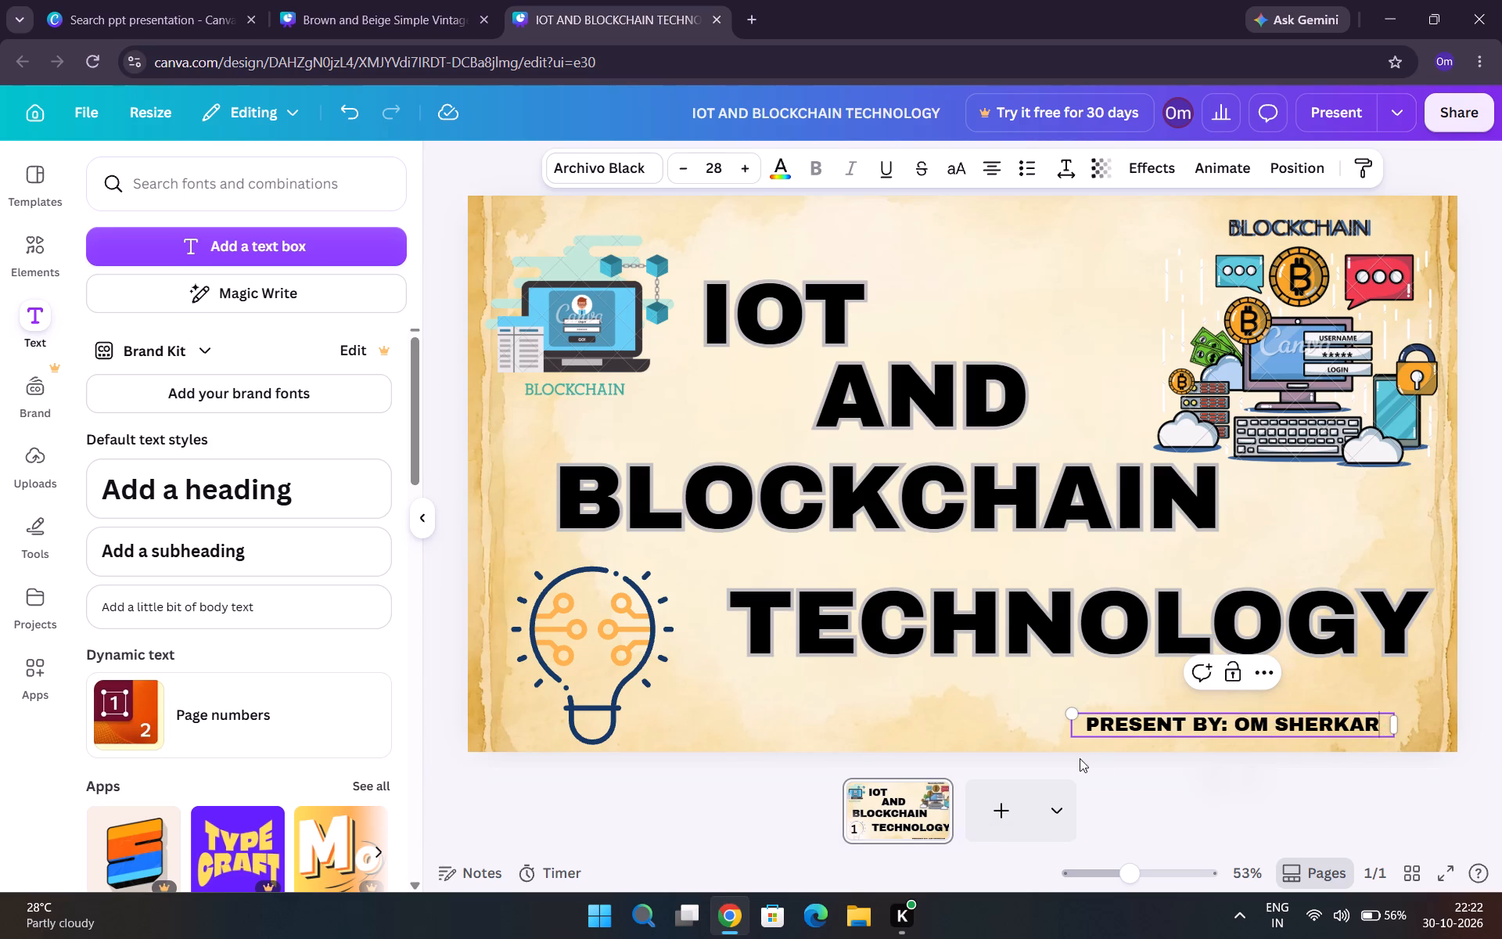
pyautogui.moveTo(1091, 728); pyautogui.dragTo(1367, 736)
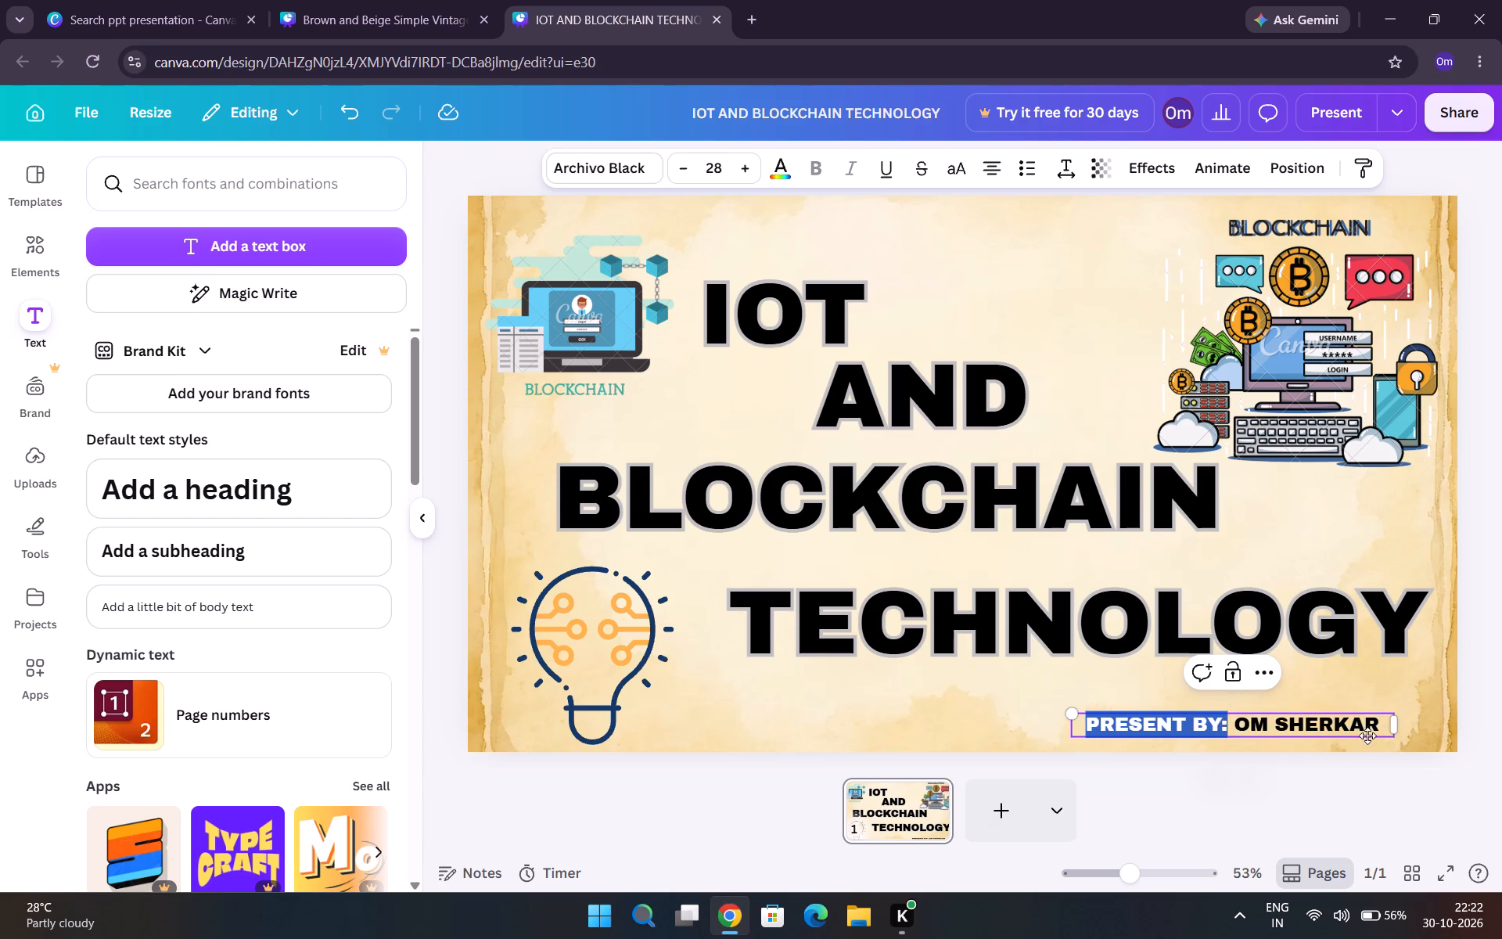
pyautogui.moveTo(1367, 736); pyautogui.dragTo(1382, 722)
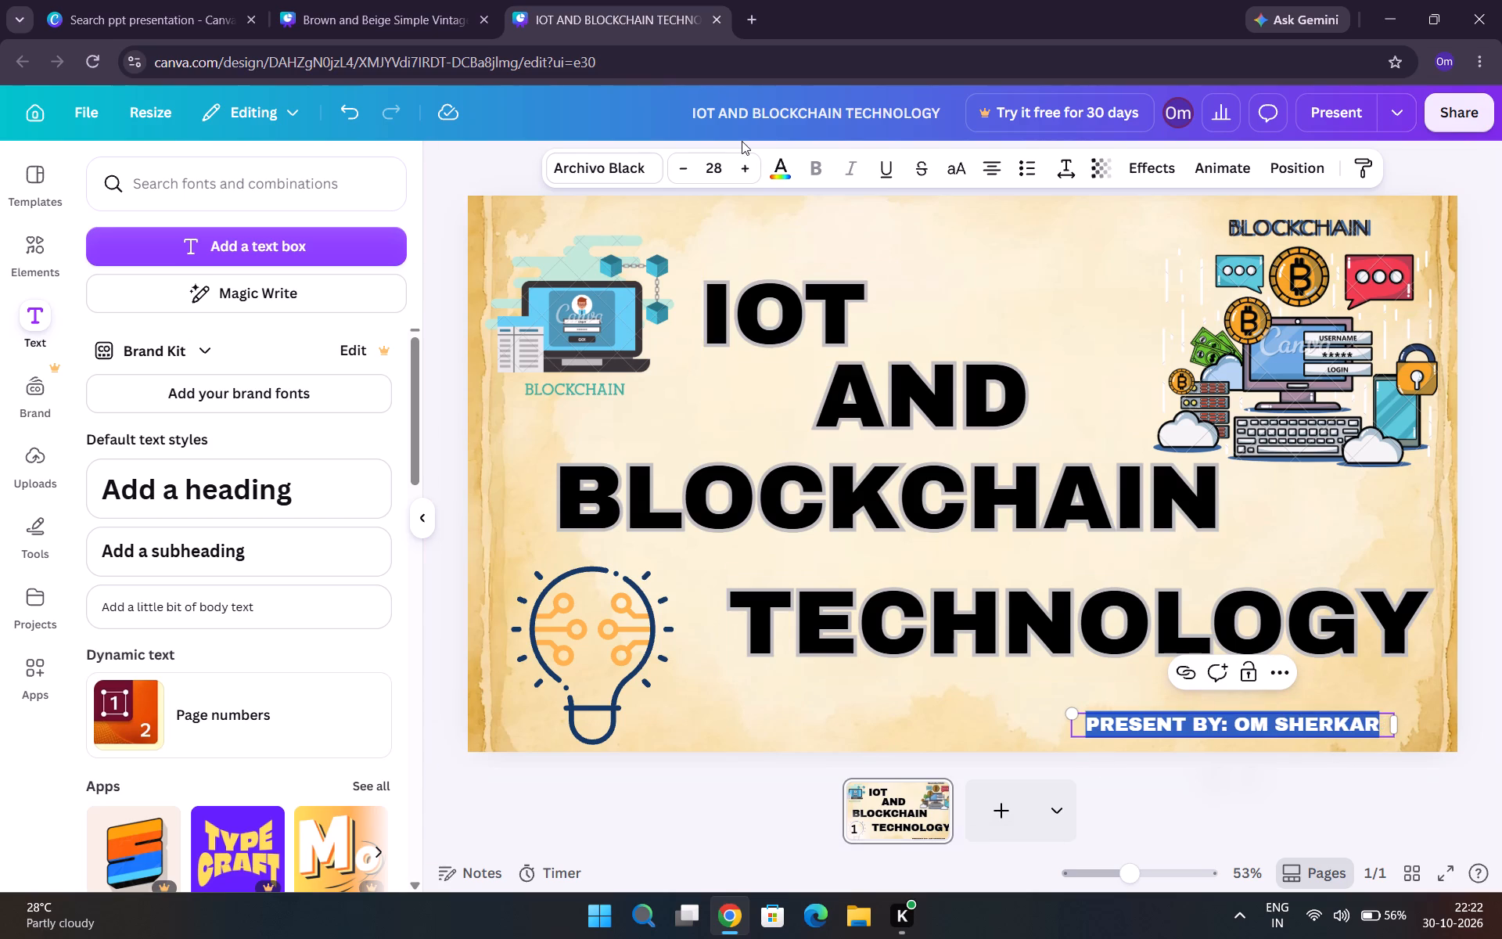
pyautogui.tripleClick(692, 171)
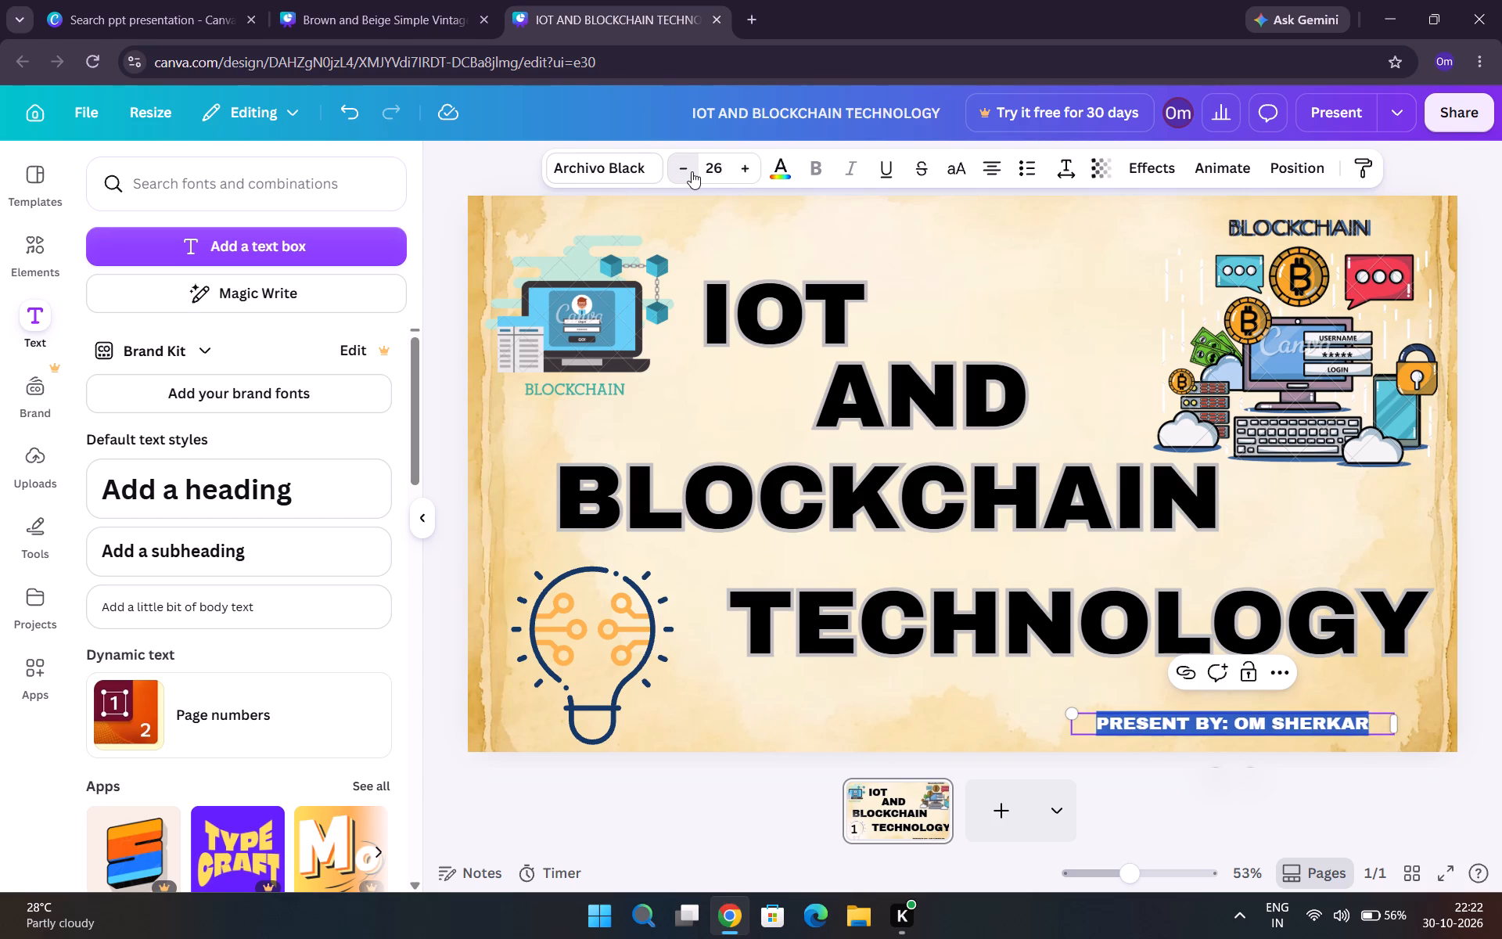
pyautogui.tripleClick(692, 171)
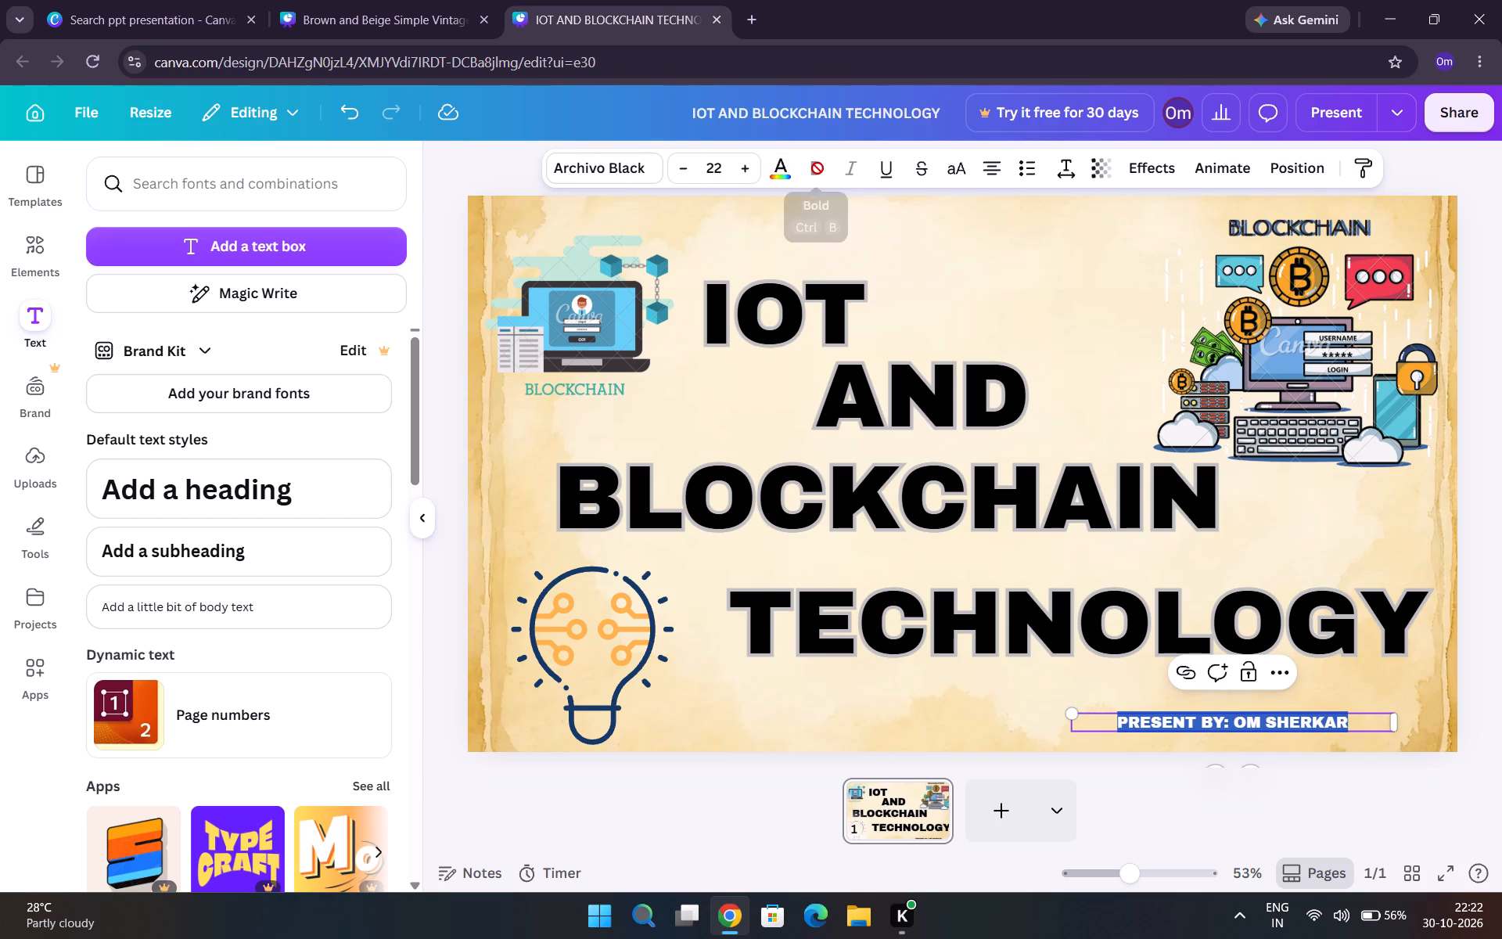
# Change the PRESENT BY line's font to Glacial Indifference and deselect the text.
pyautogui.click(620, 162)
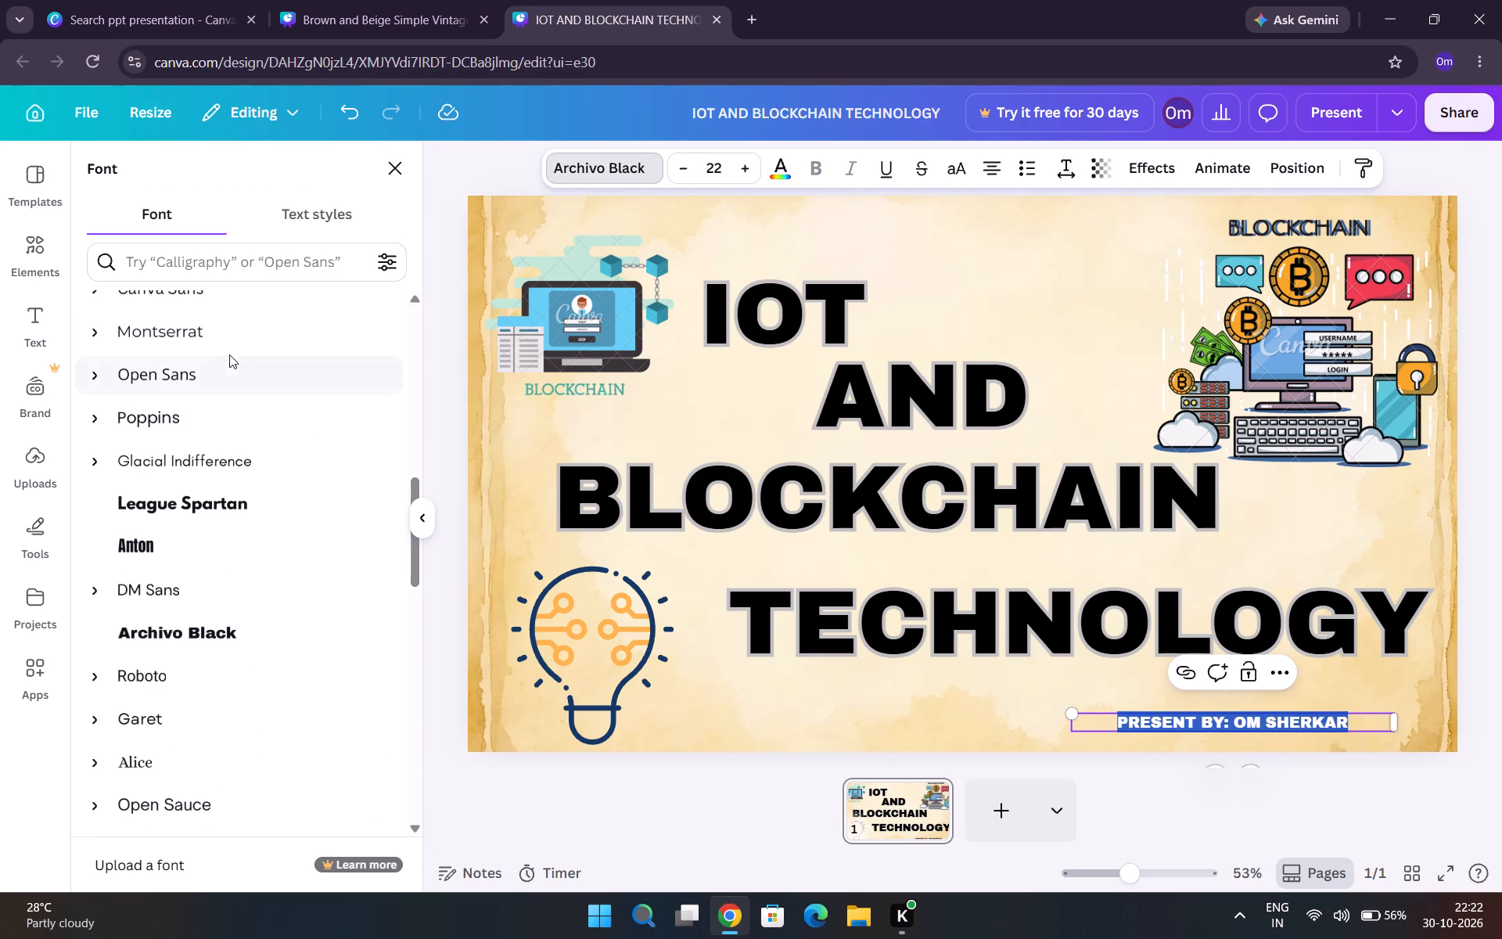
pyautogui.scroll(5, 220, 365)
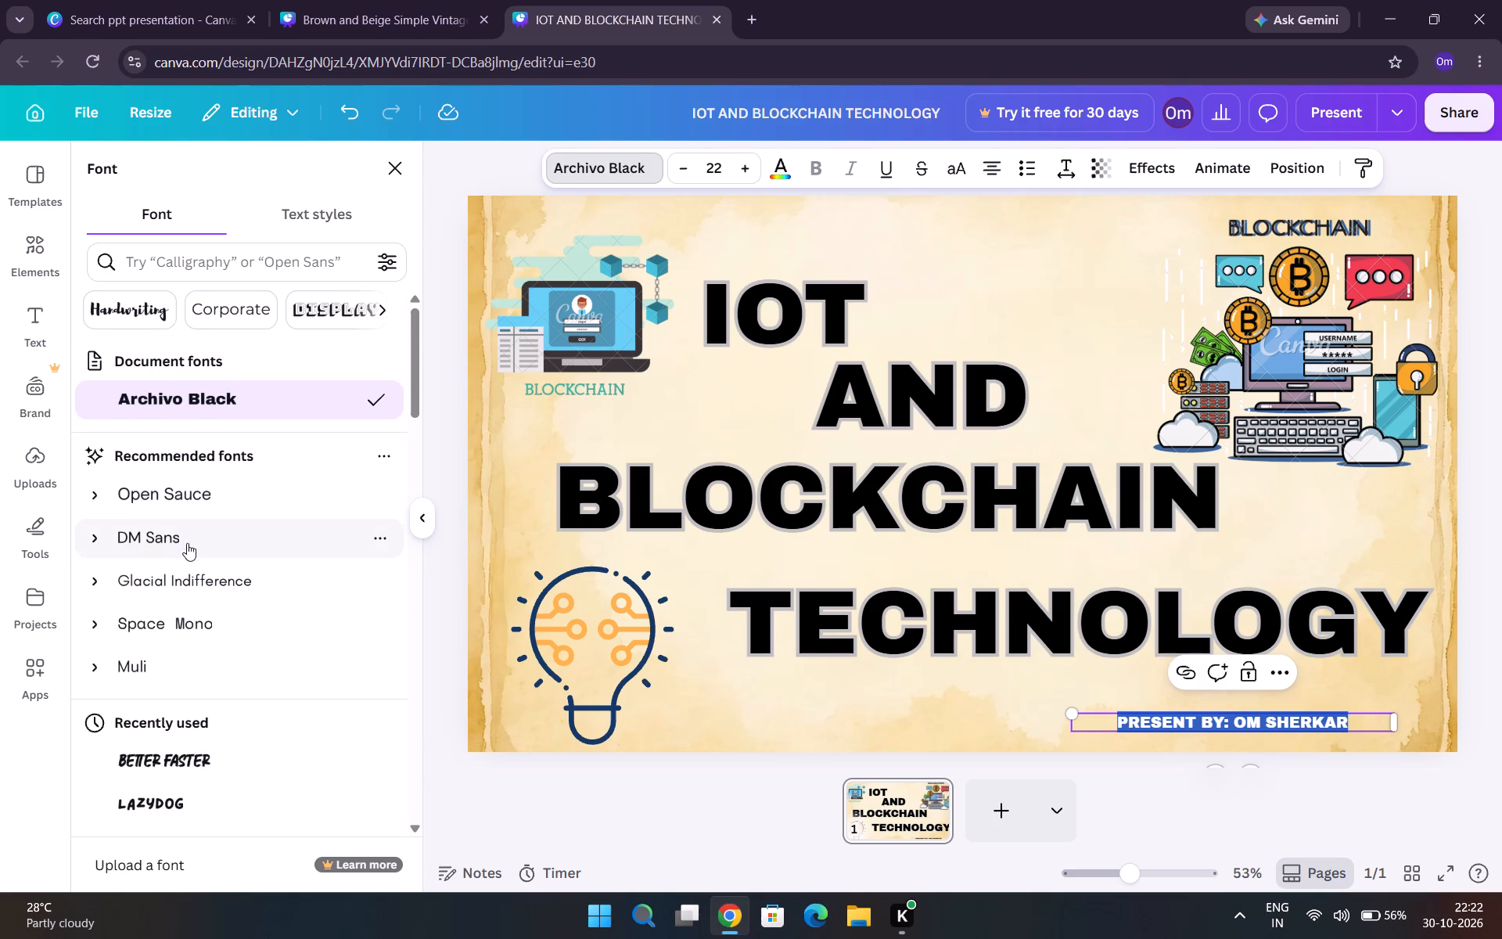
pyautogui.click(181, 562)
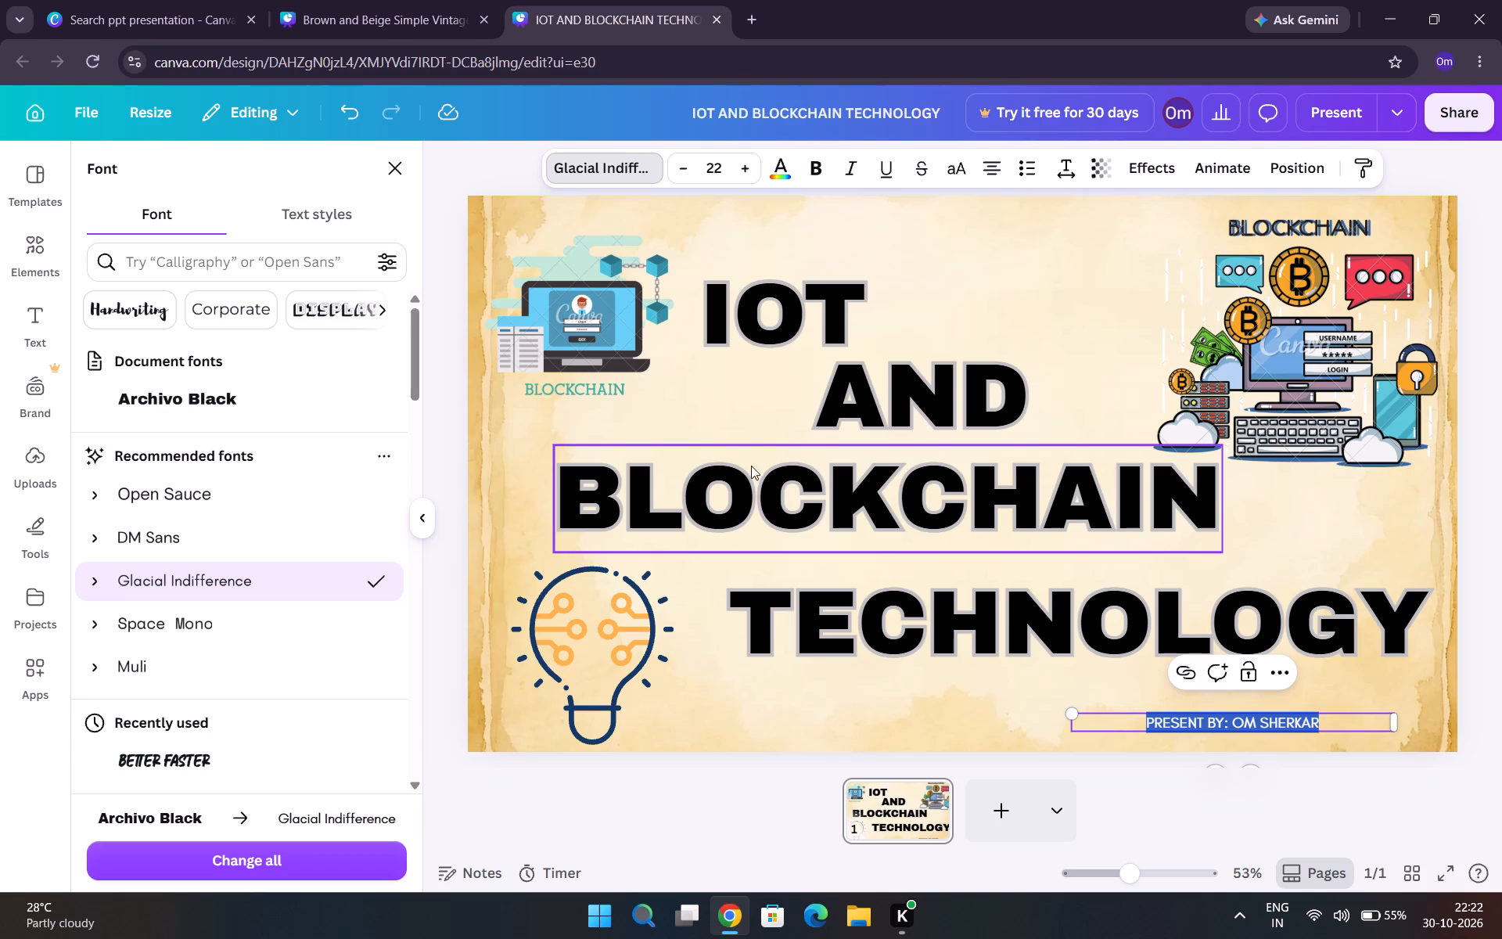
pyautogui.click(719, 424)
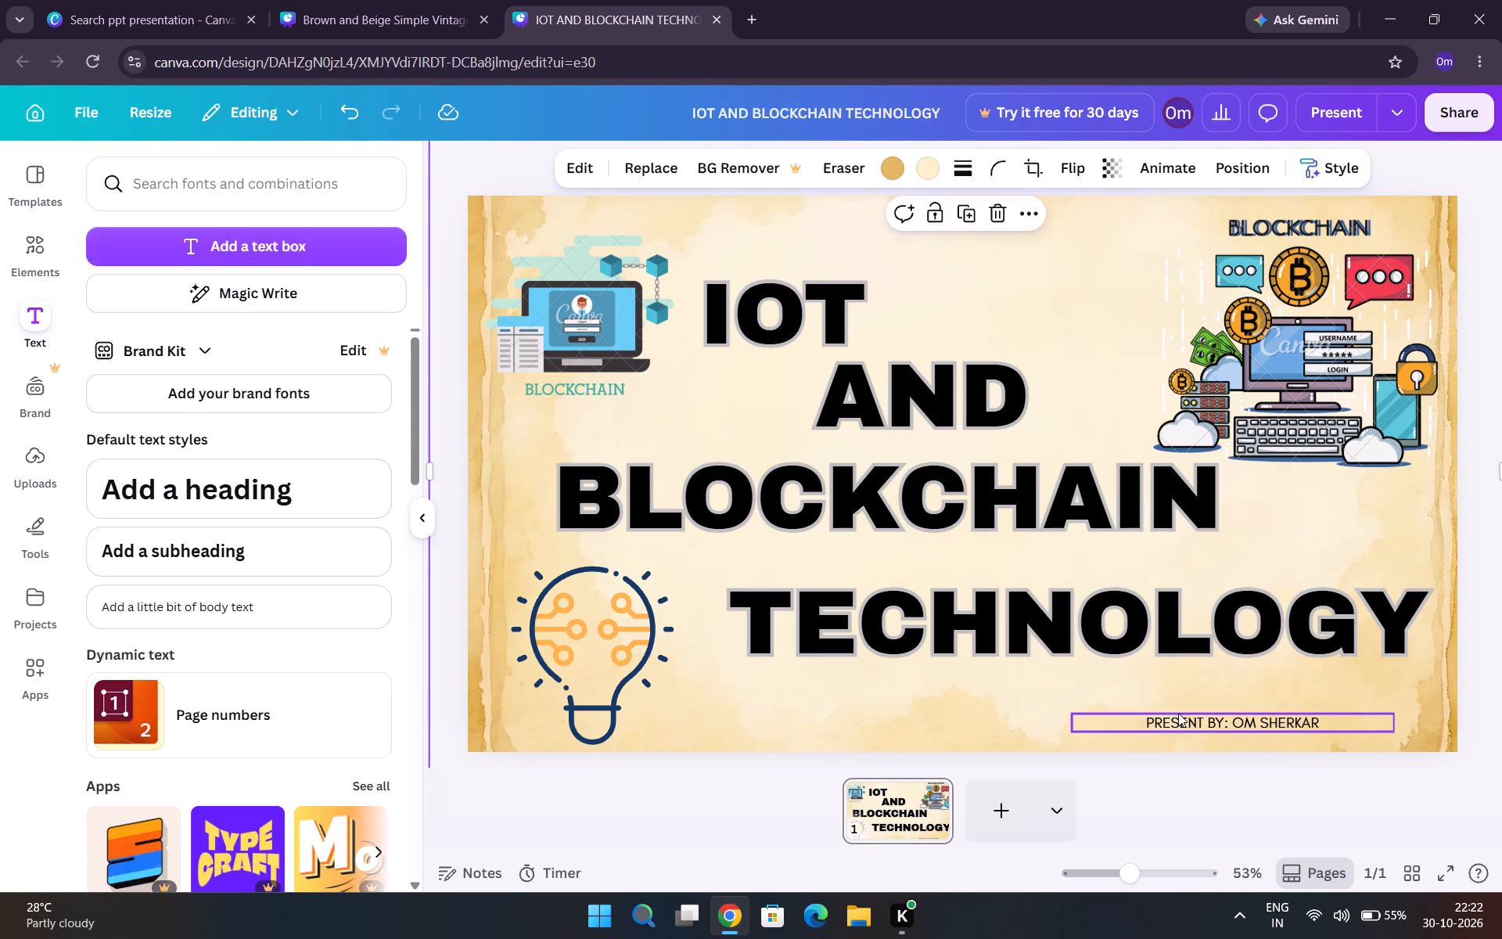
# Move the PRESENT BY line slightly right along the slide's lower edge, below the end of TECHNOLOGY.
pyautogui.moveTo(1179, 714); pyautogui.dragTo(1217, 716)
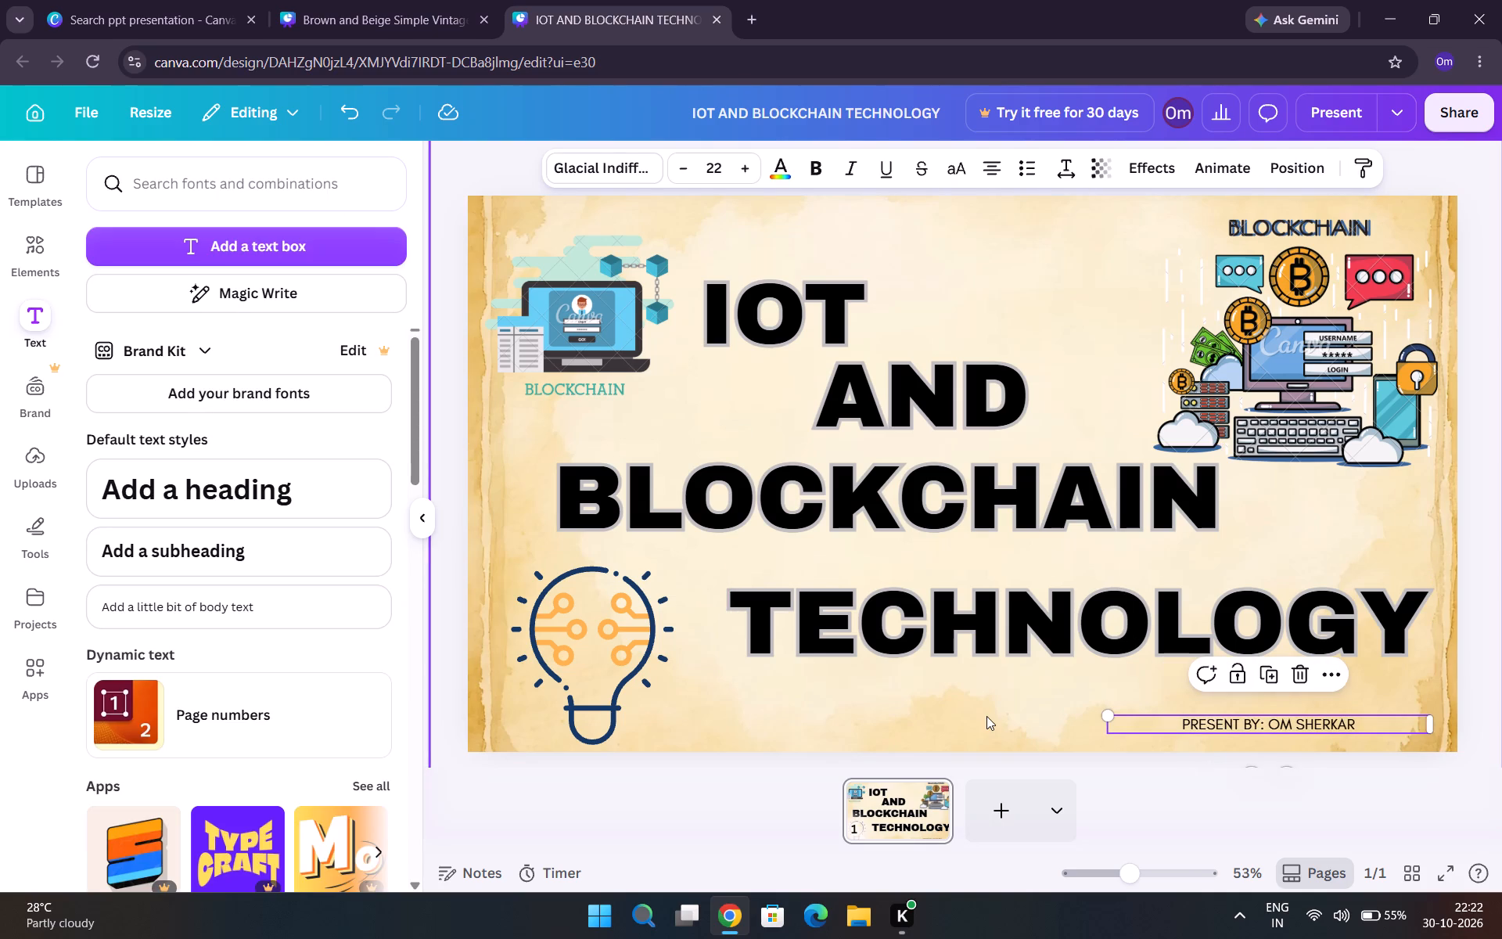
pyautogui.click(986, 716)
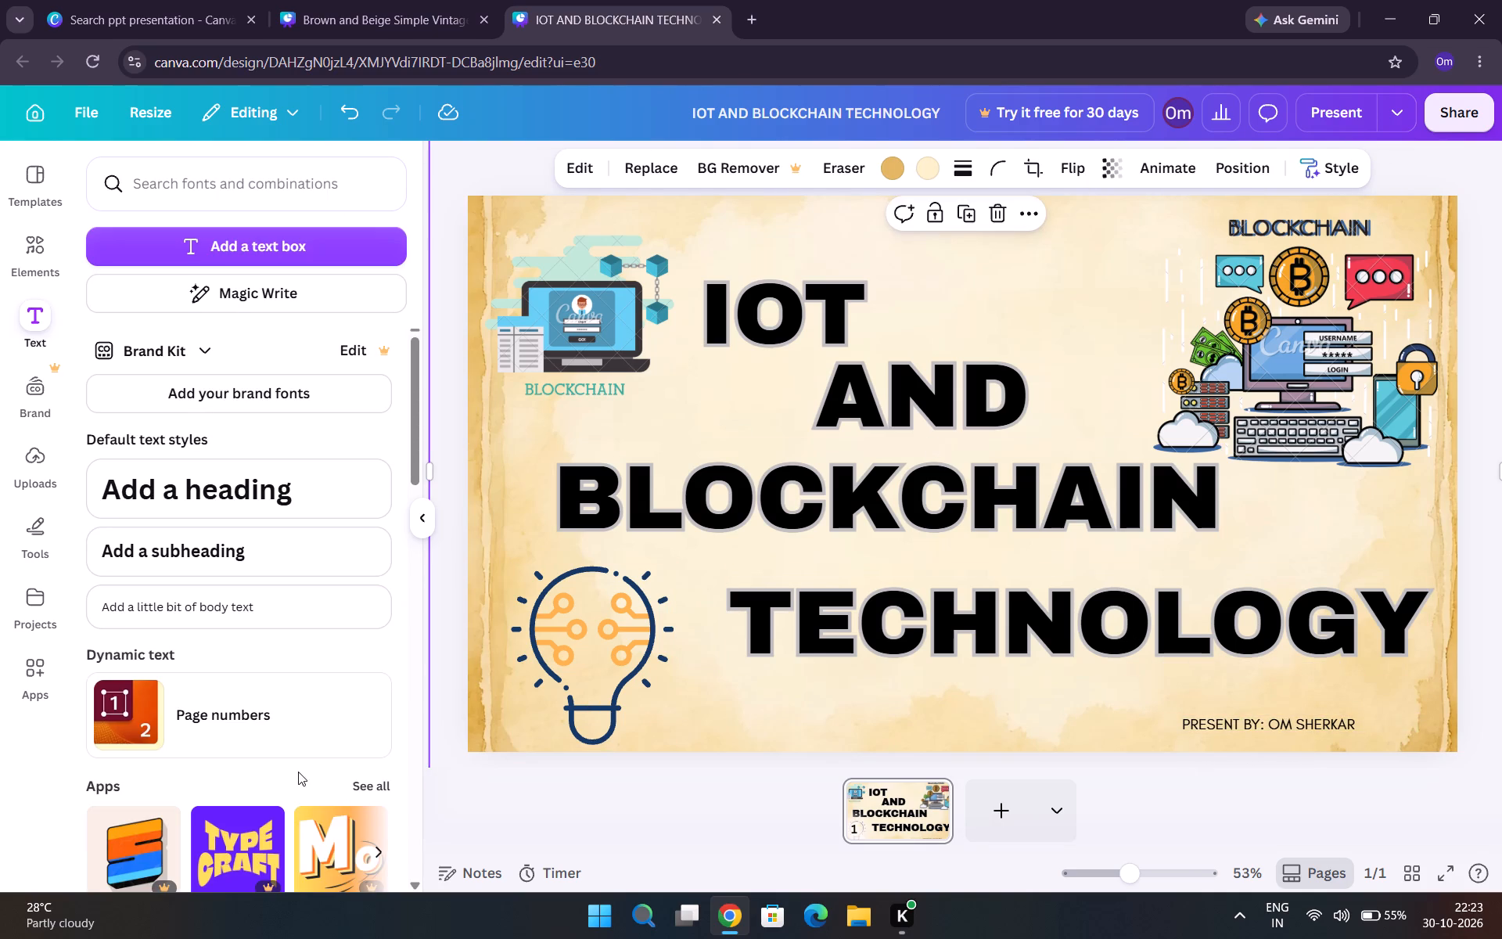
# Add page numbers to the presentation, keep them shown on Page 1 and apply their properties to all pages.
pyautogui.click(303, 732)
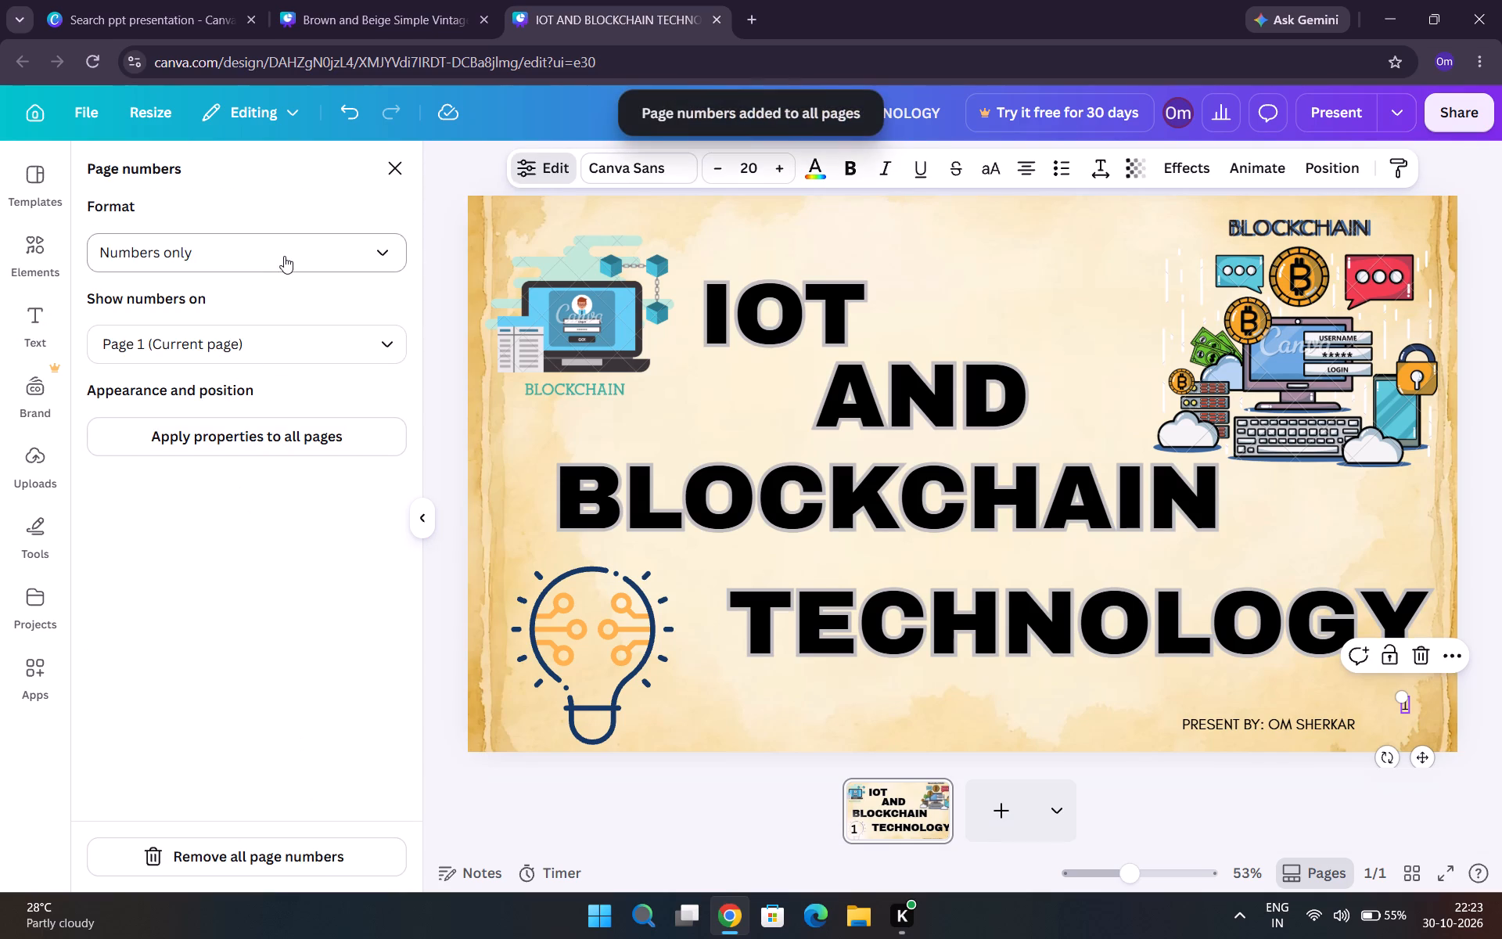
pyautogui.click(353, 264)
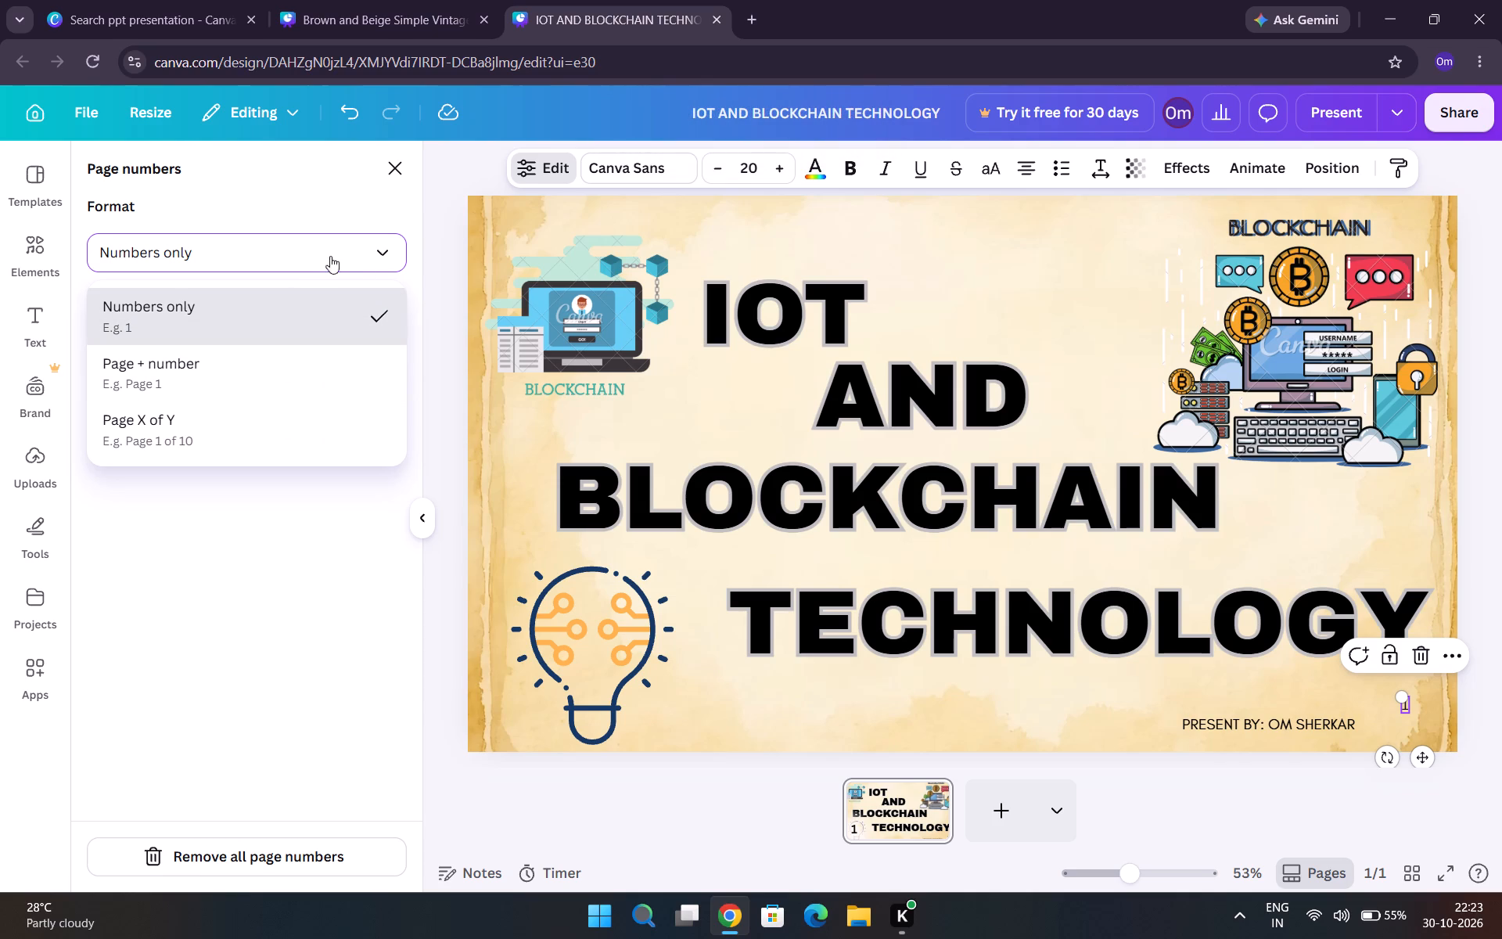
pyautogui.click(340, 247)
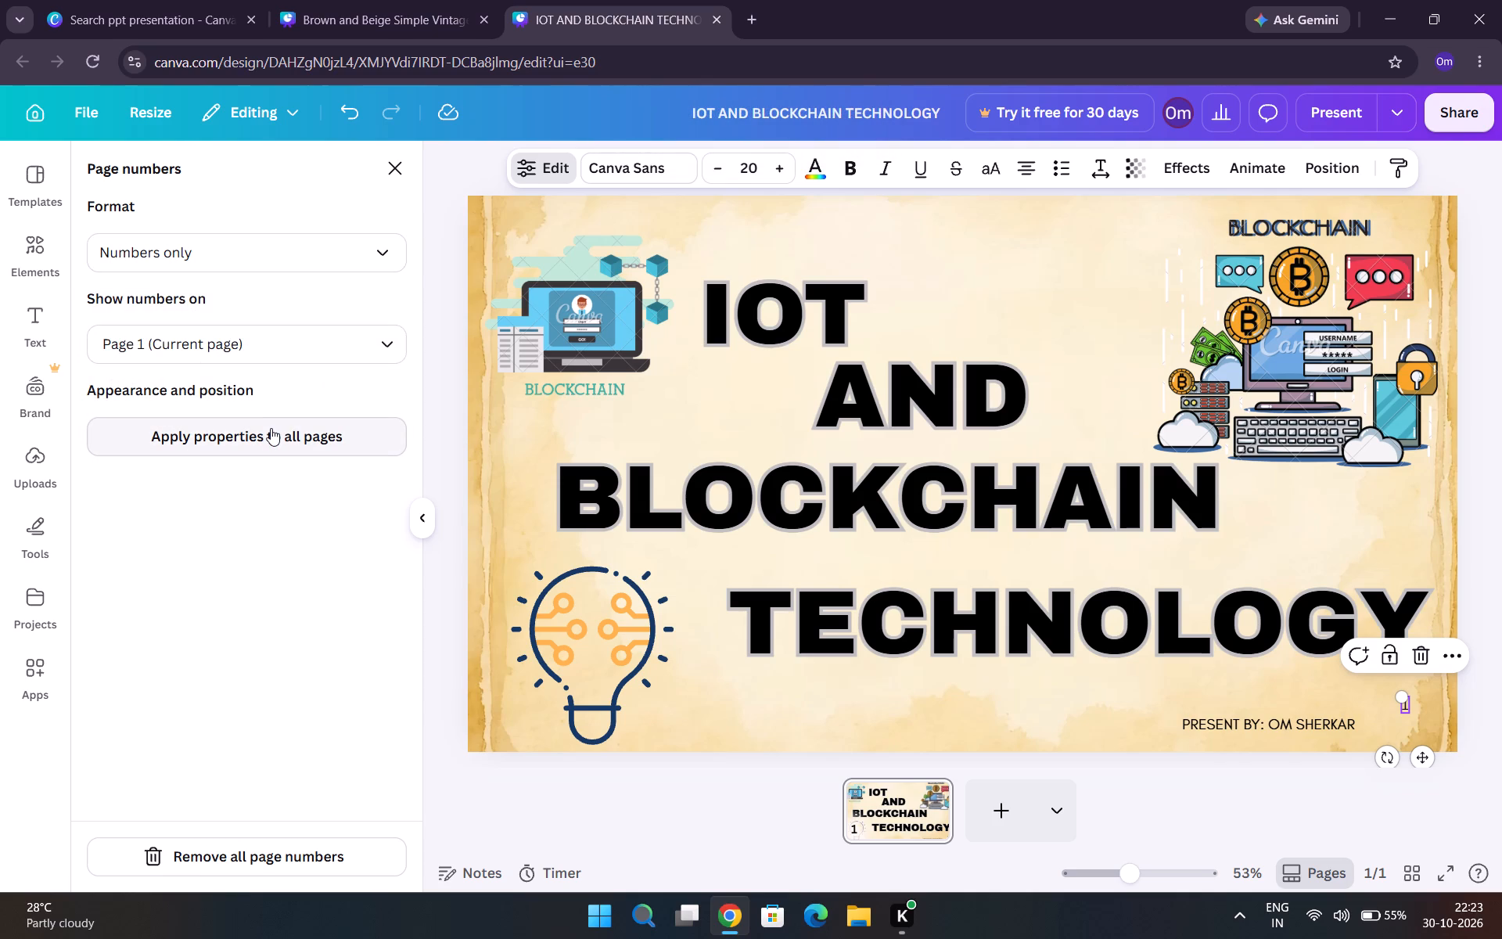
pyautogui.click(271, 428)
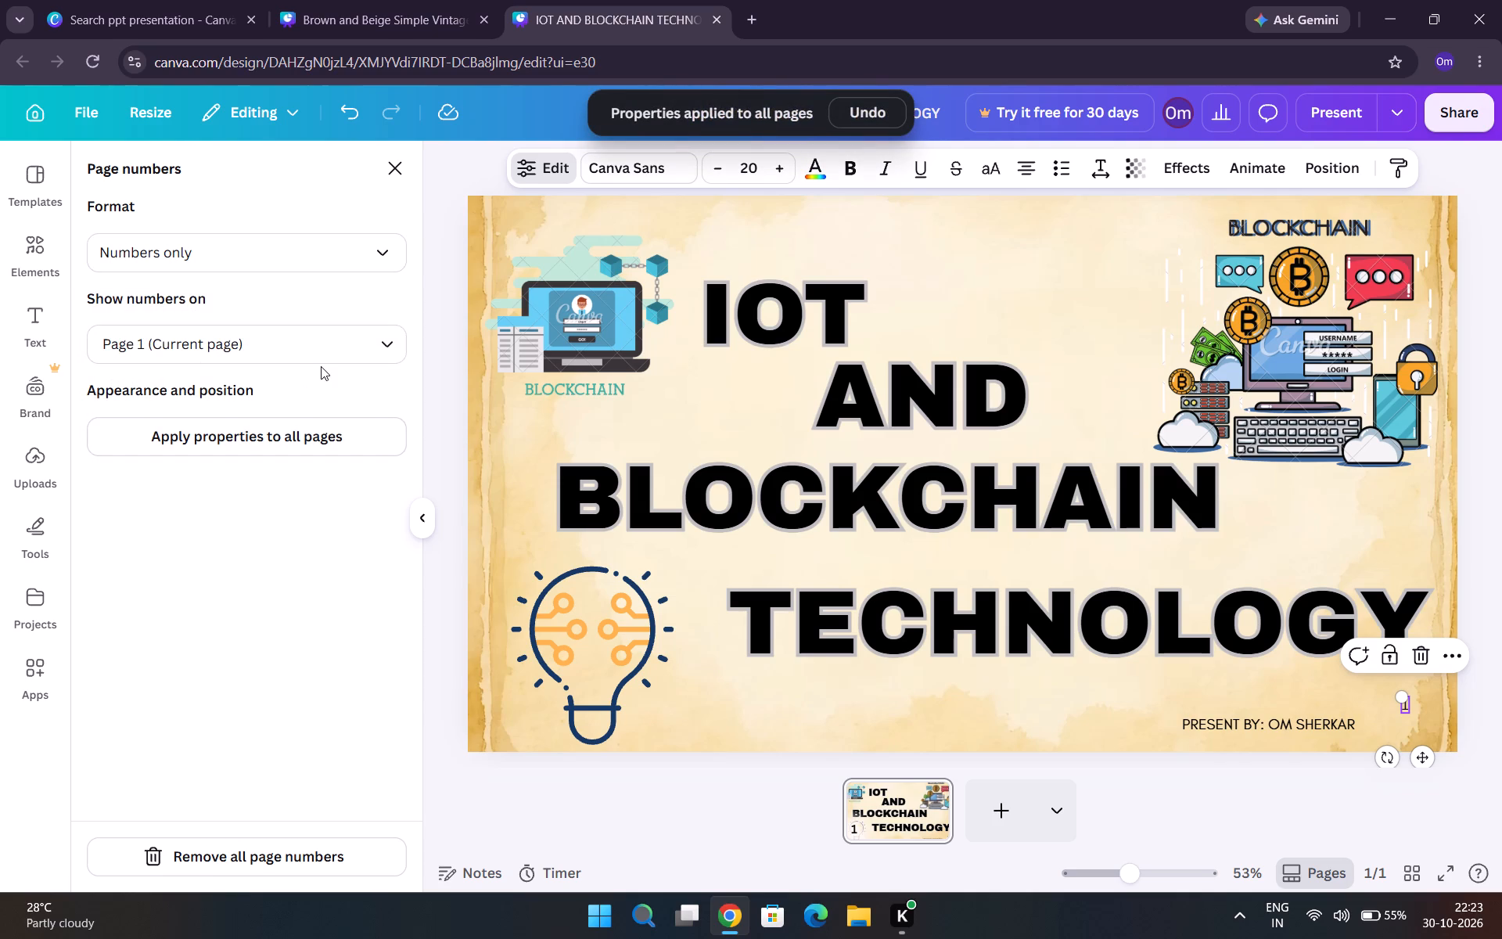
pyautogui.click(358, 327)
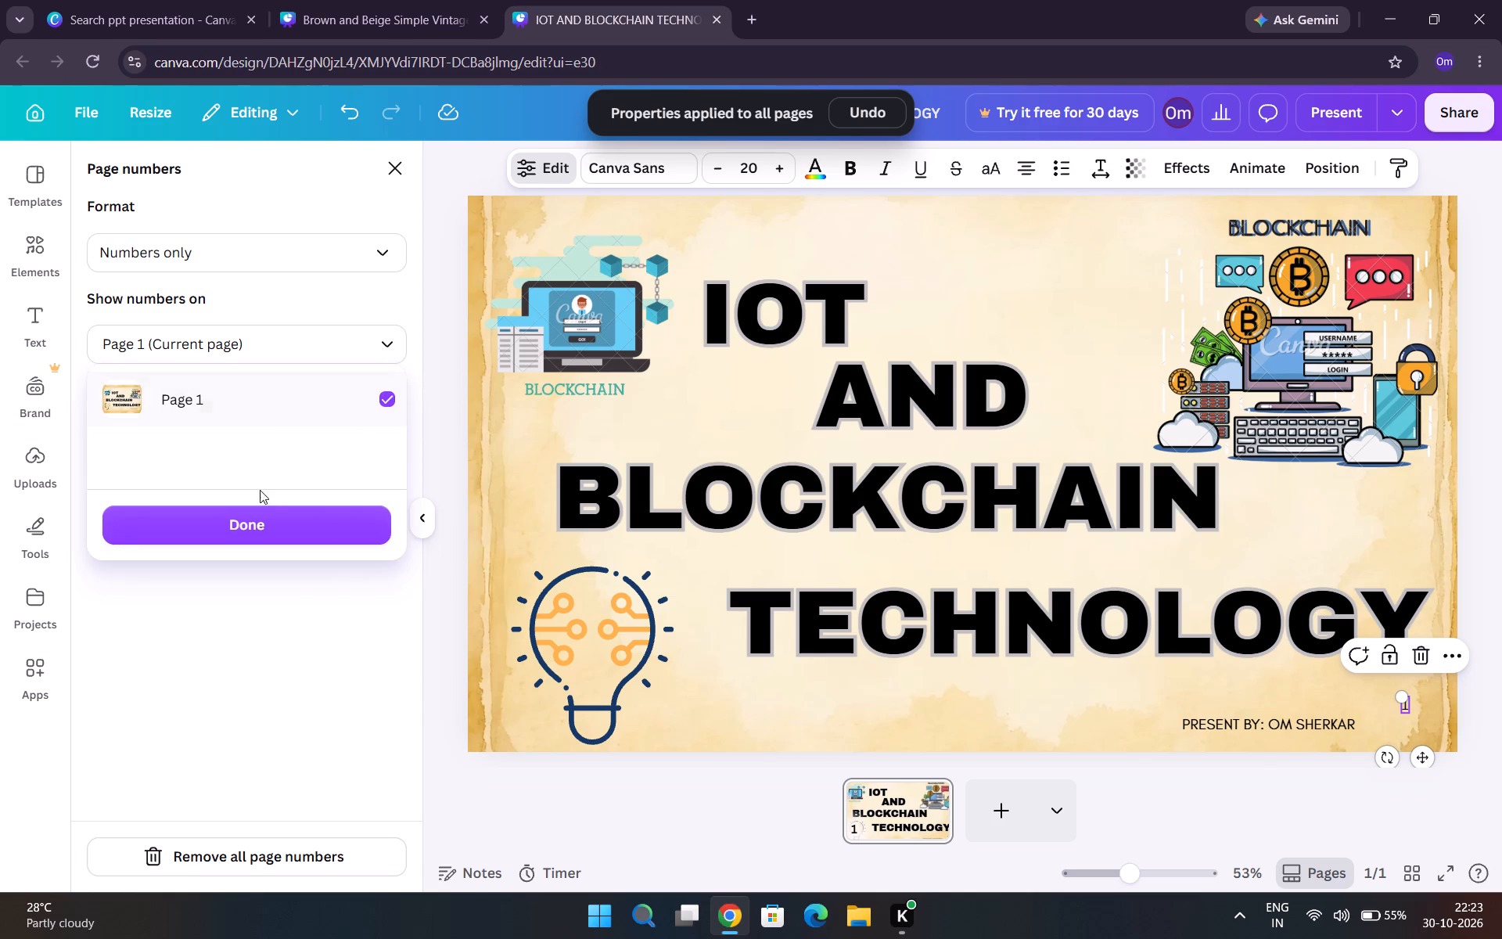
pyautogui.click(244, 510)
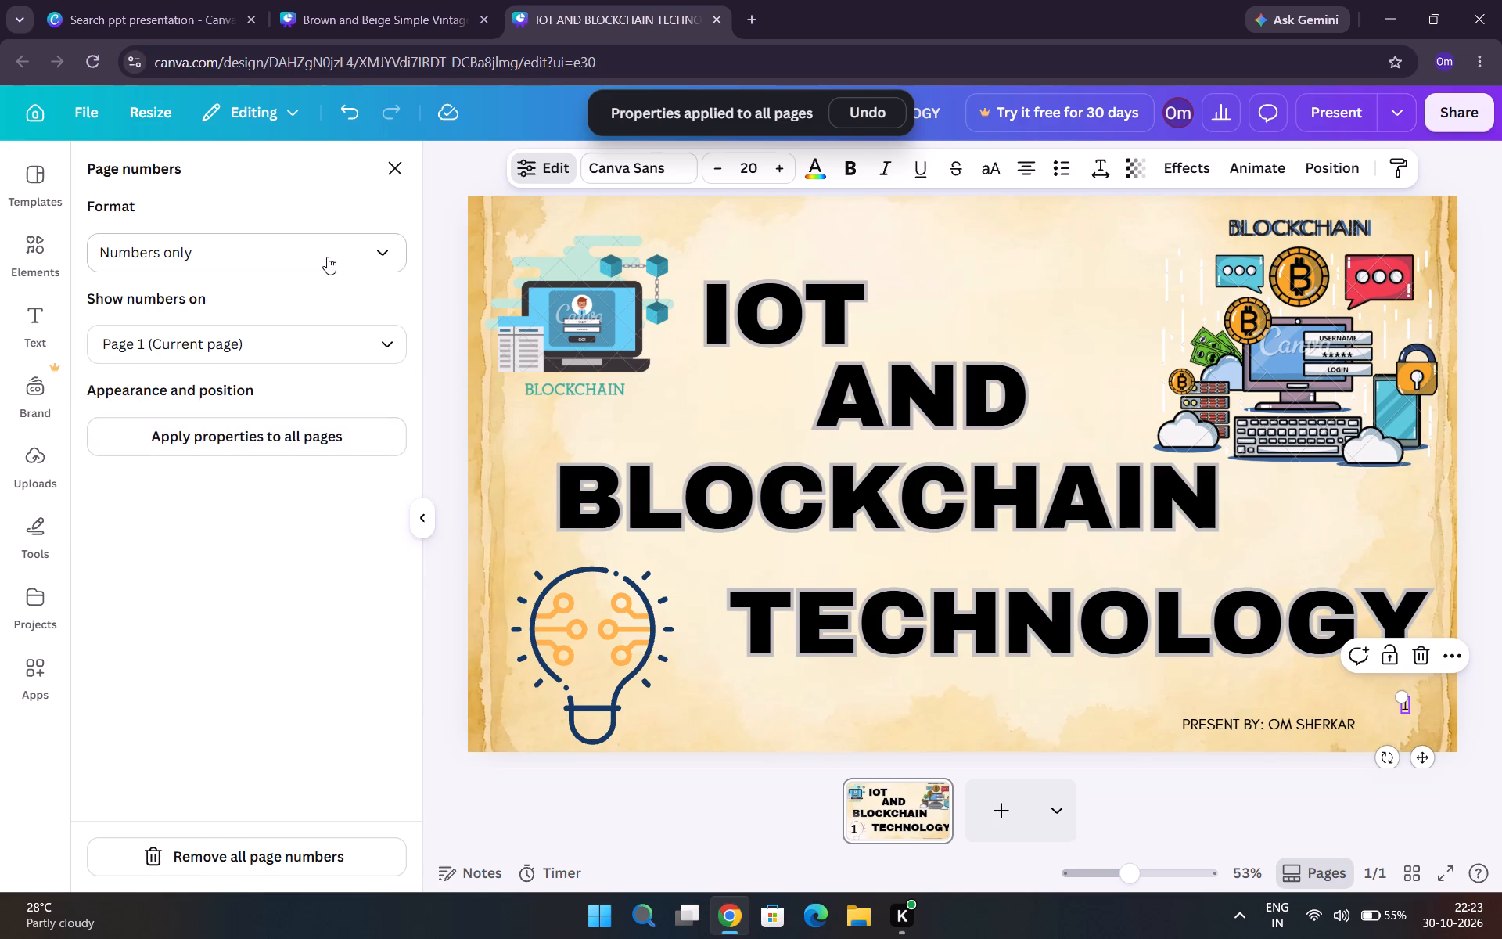
# Set the page number format to Page + number and apply the properties to all pages.
pyautogui.click(334, 250)
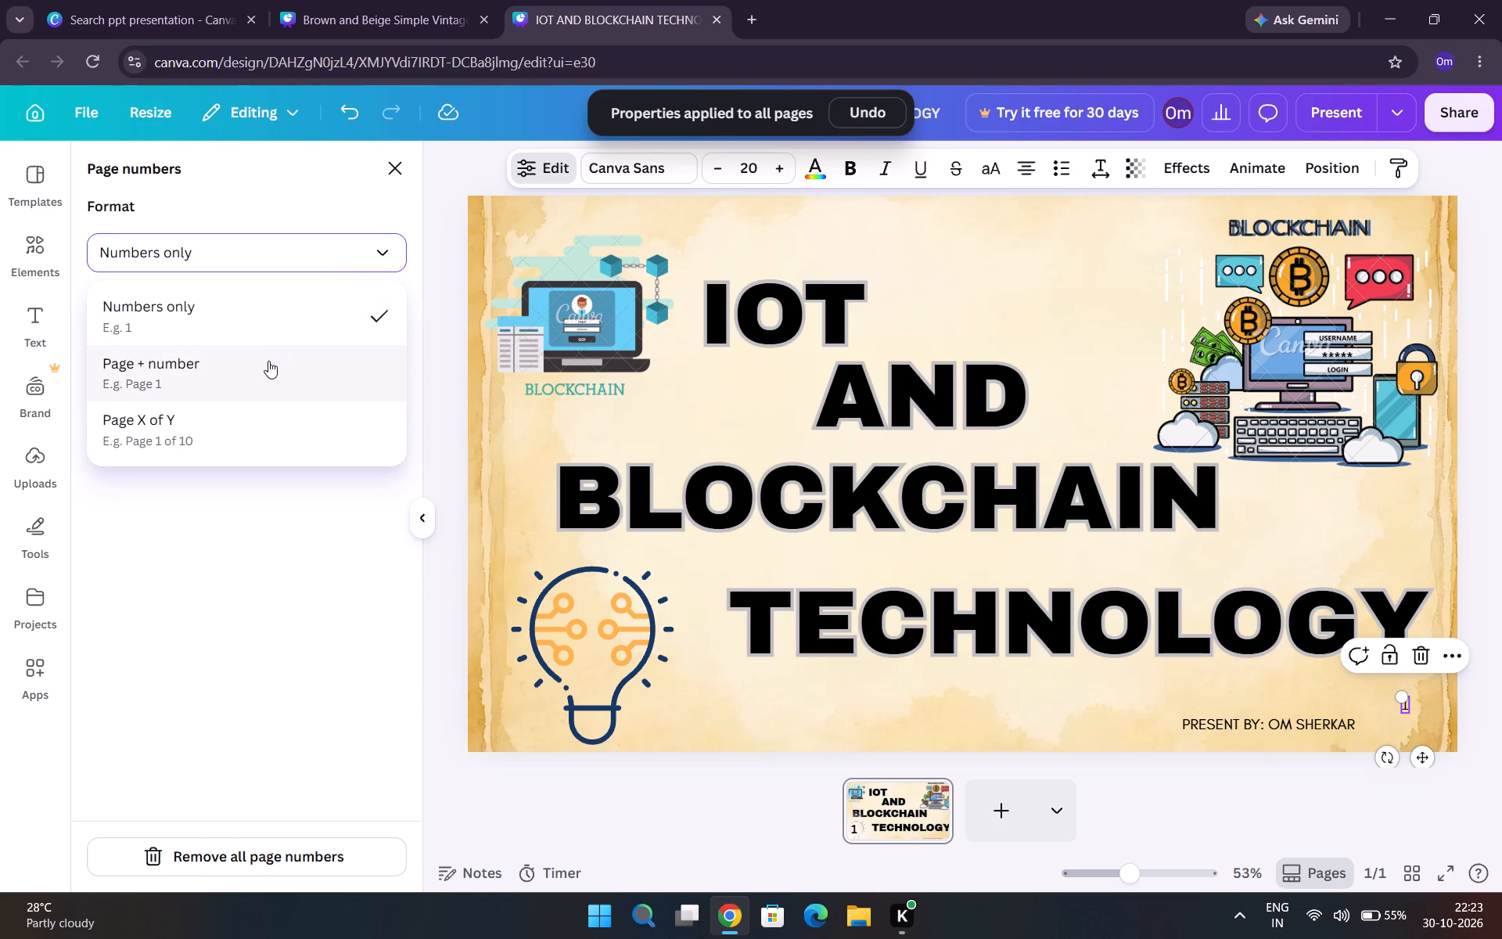
pyautogui.click(268, 361)
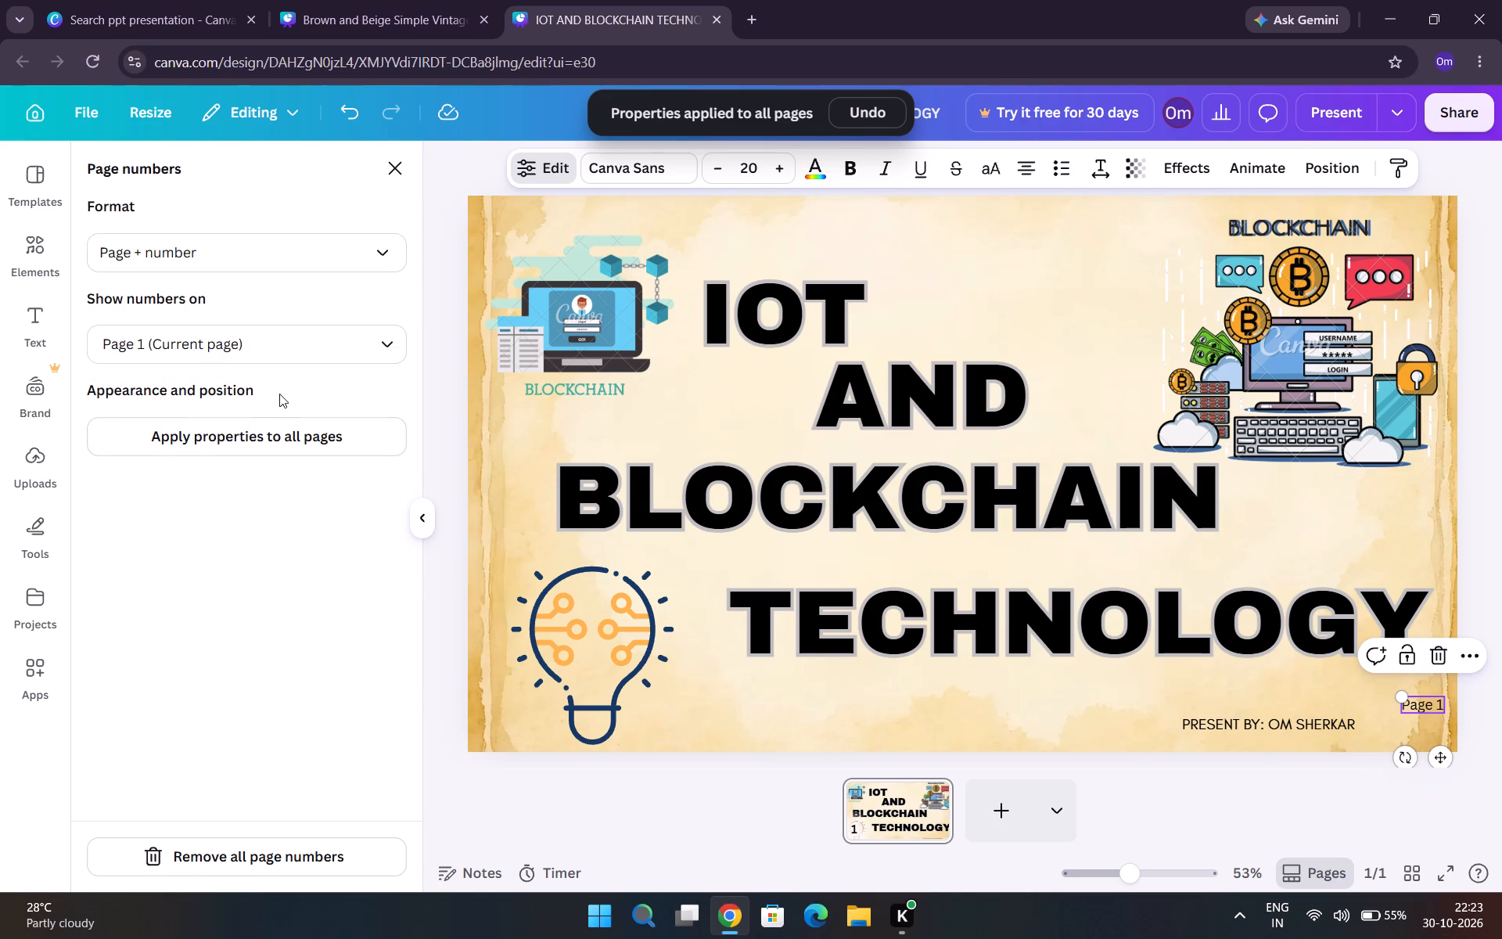
pyautogui.click(229, 418)
# Add a blank second page after the title slide.
pyautogui.click(981, 799)
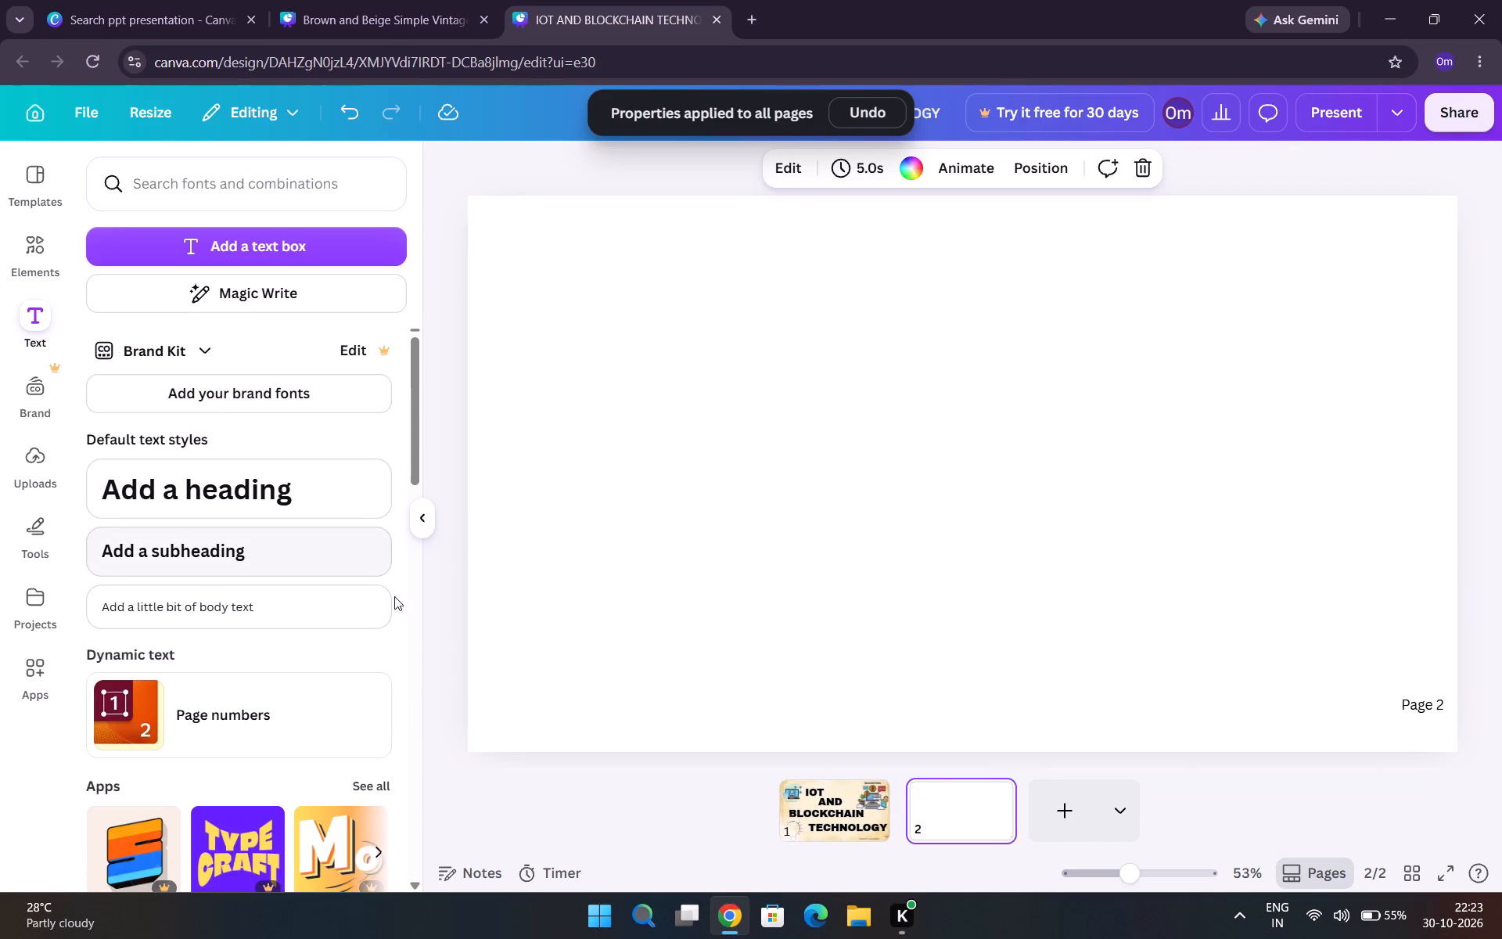
# Browse the font combinations and the suggested graphics, photos, mockups and videos for material for the second page.
pyautogui.scroll(-3, 209, 684)
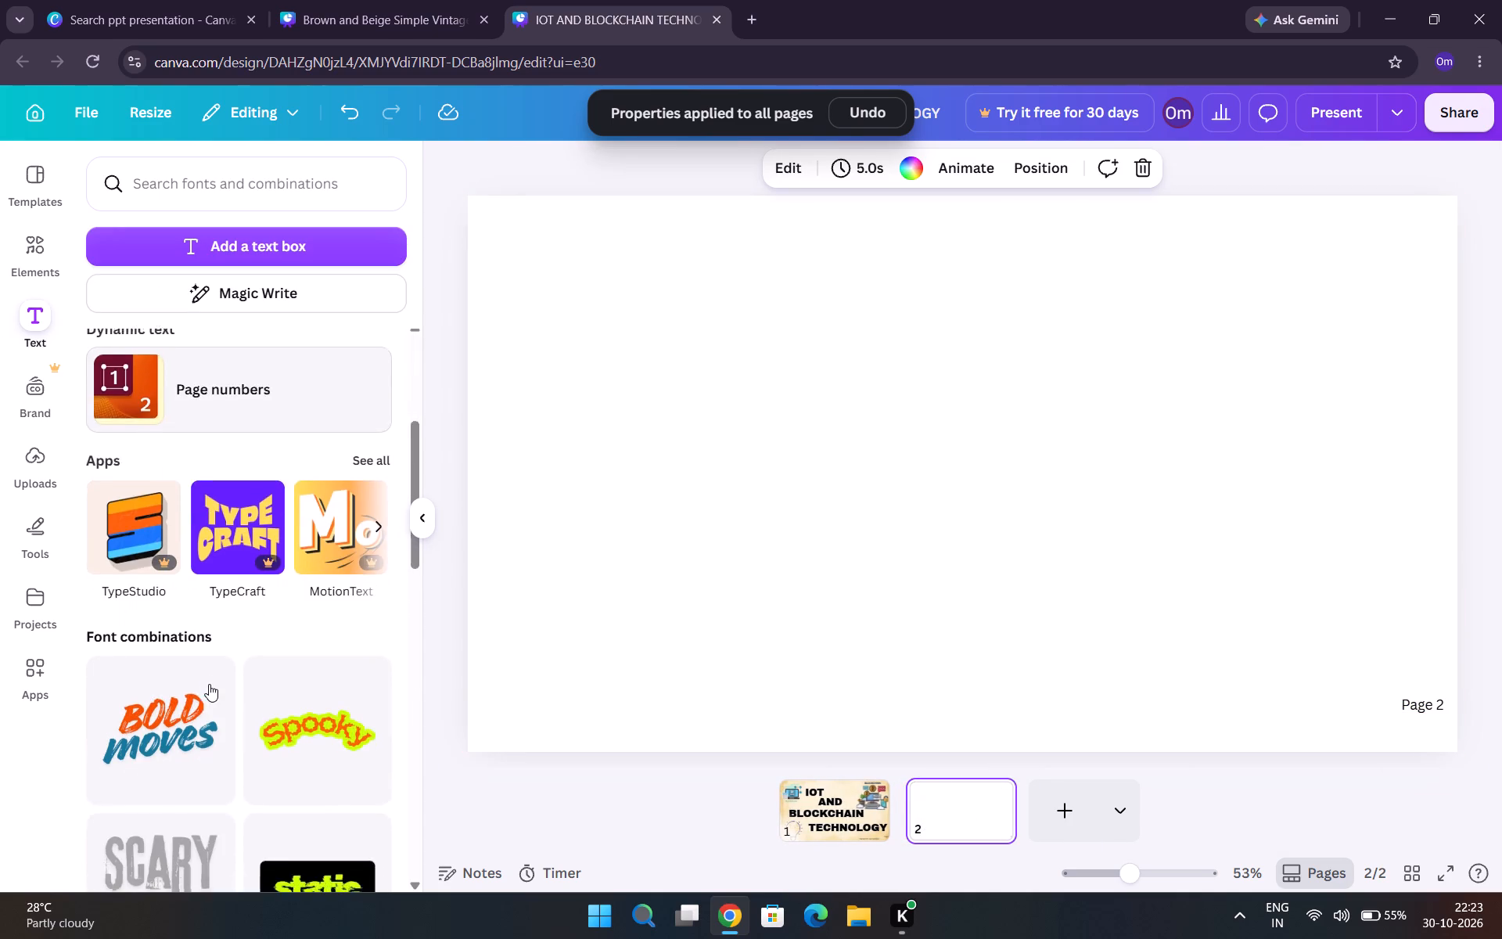
pyautogui.scroll(-5, 209, 684)
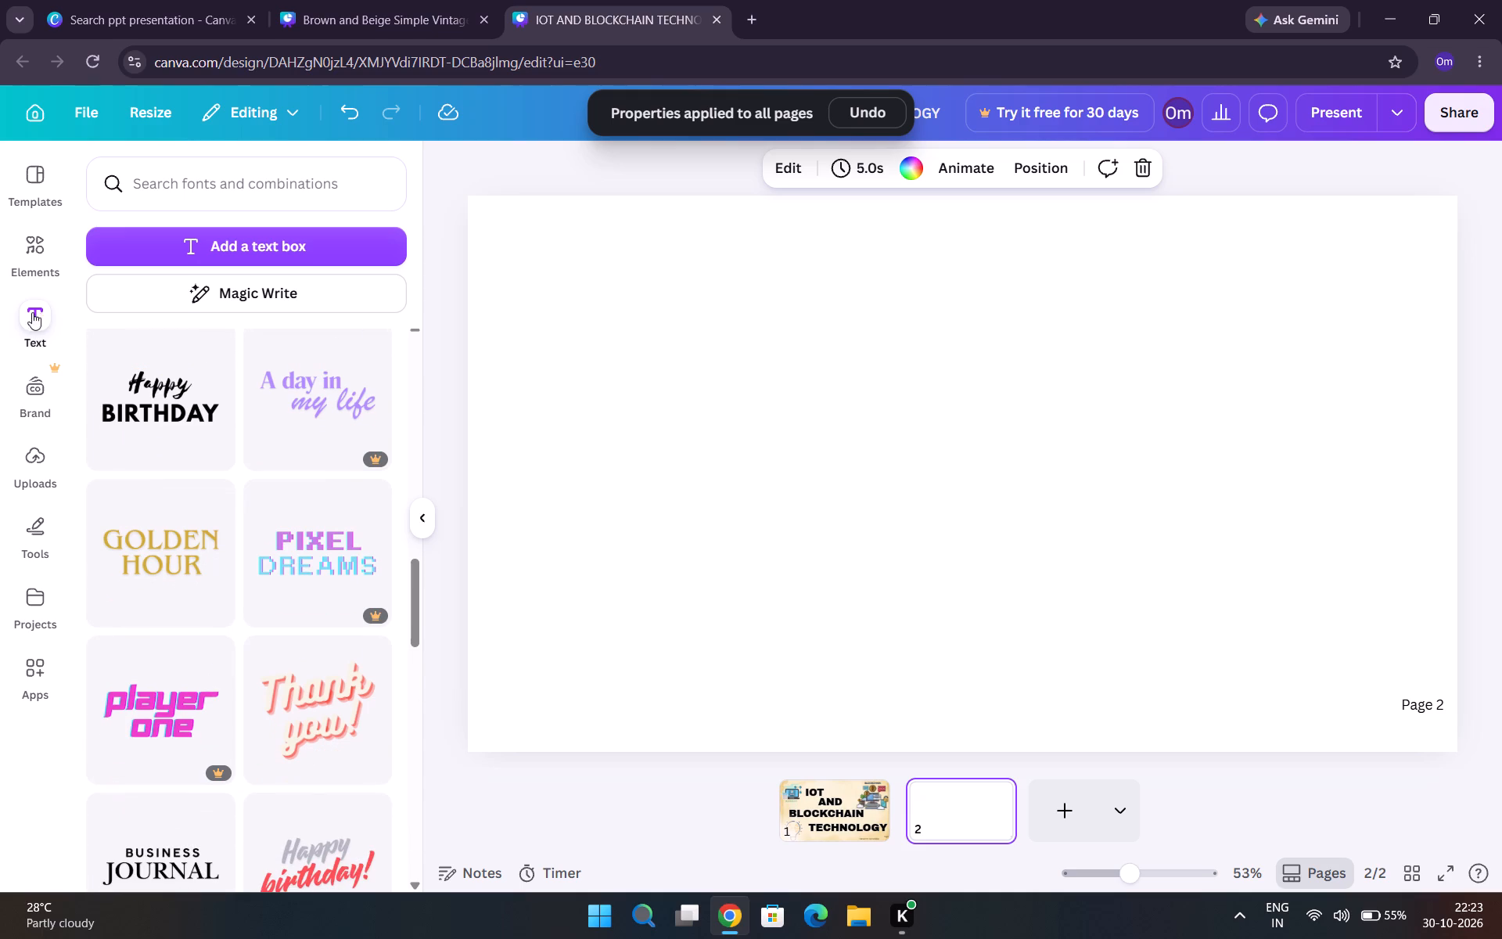
pyautogui.click(53, 239)
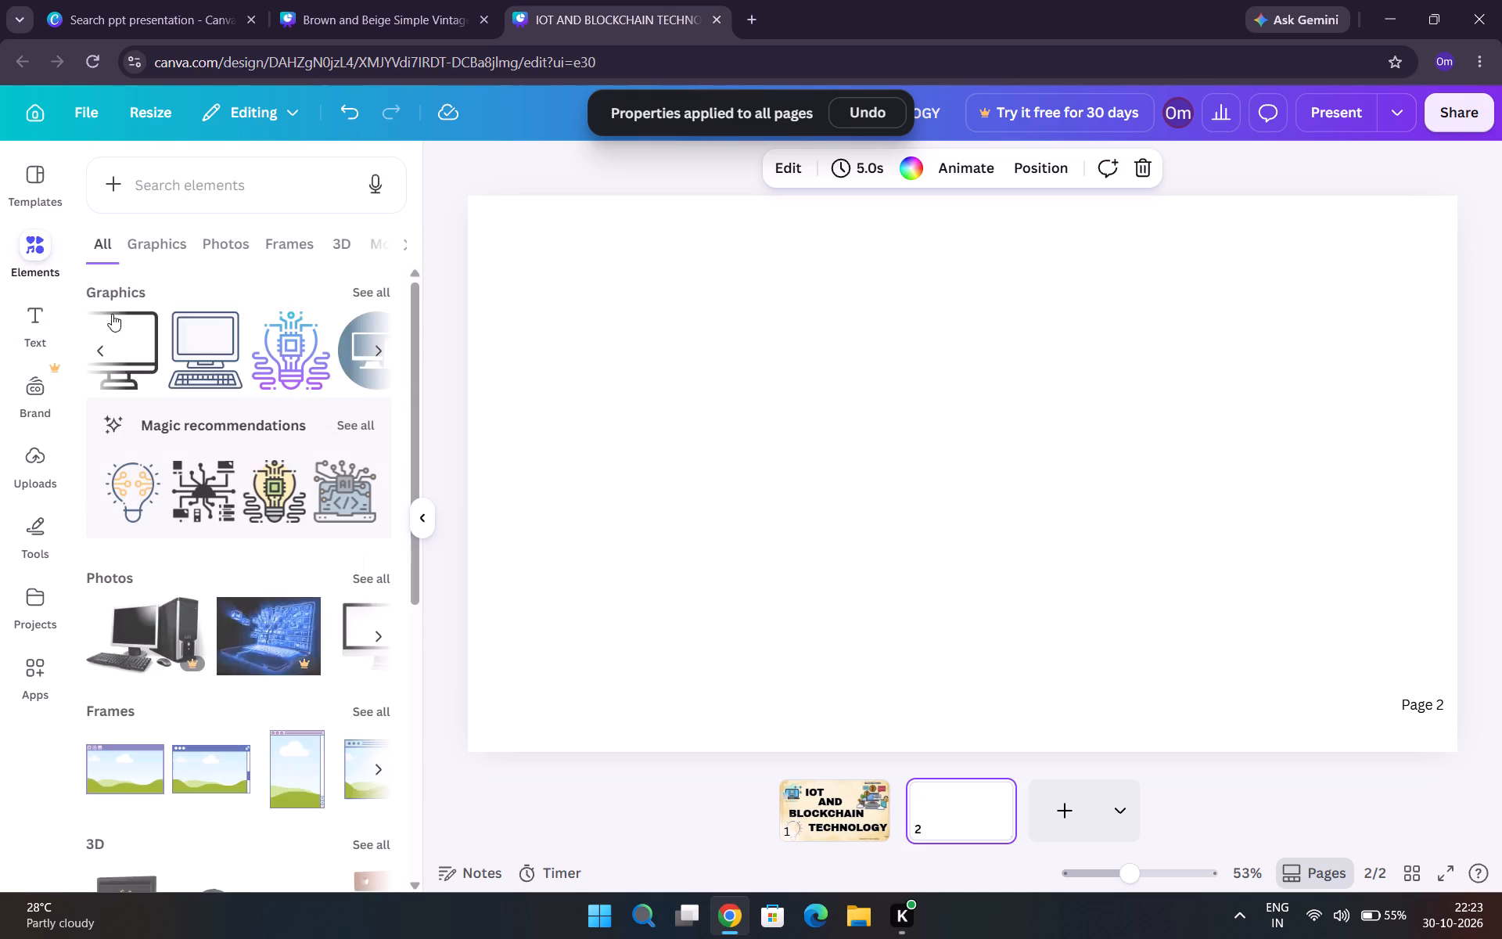
pyautogui.scroll(-7, 124, 462)
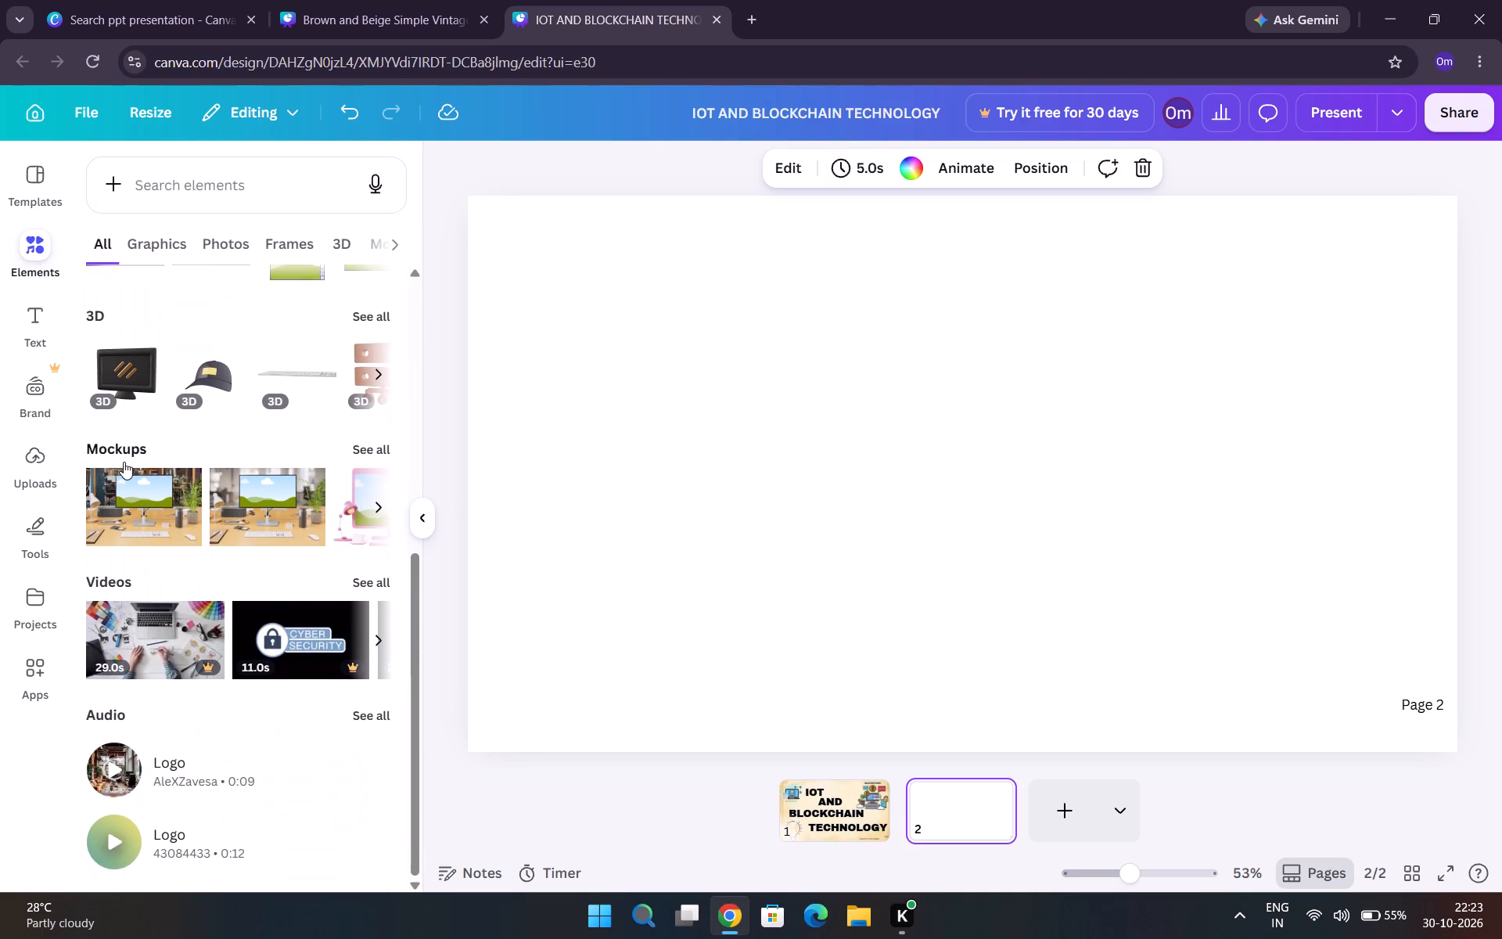
pyautogui.scroll(4, 124, 462)
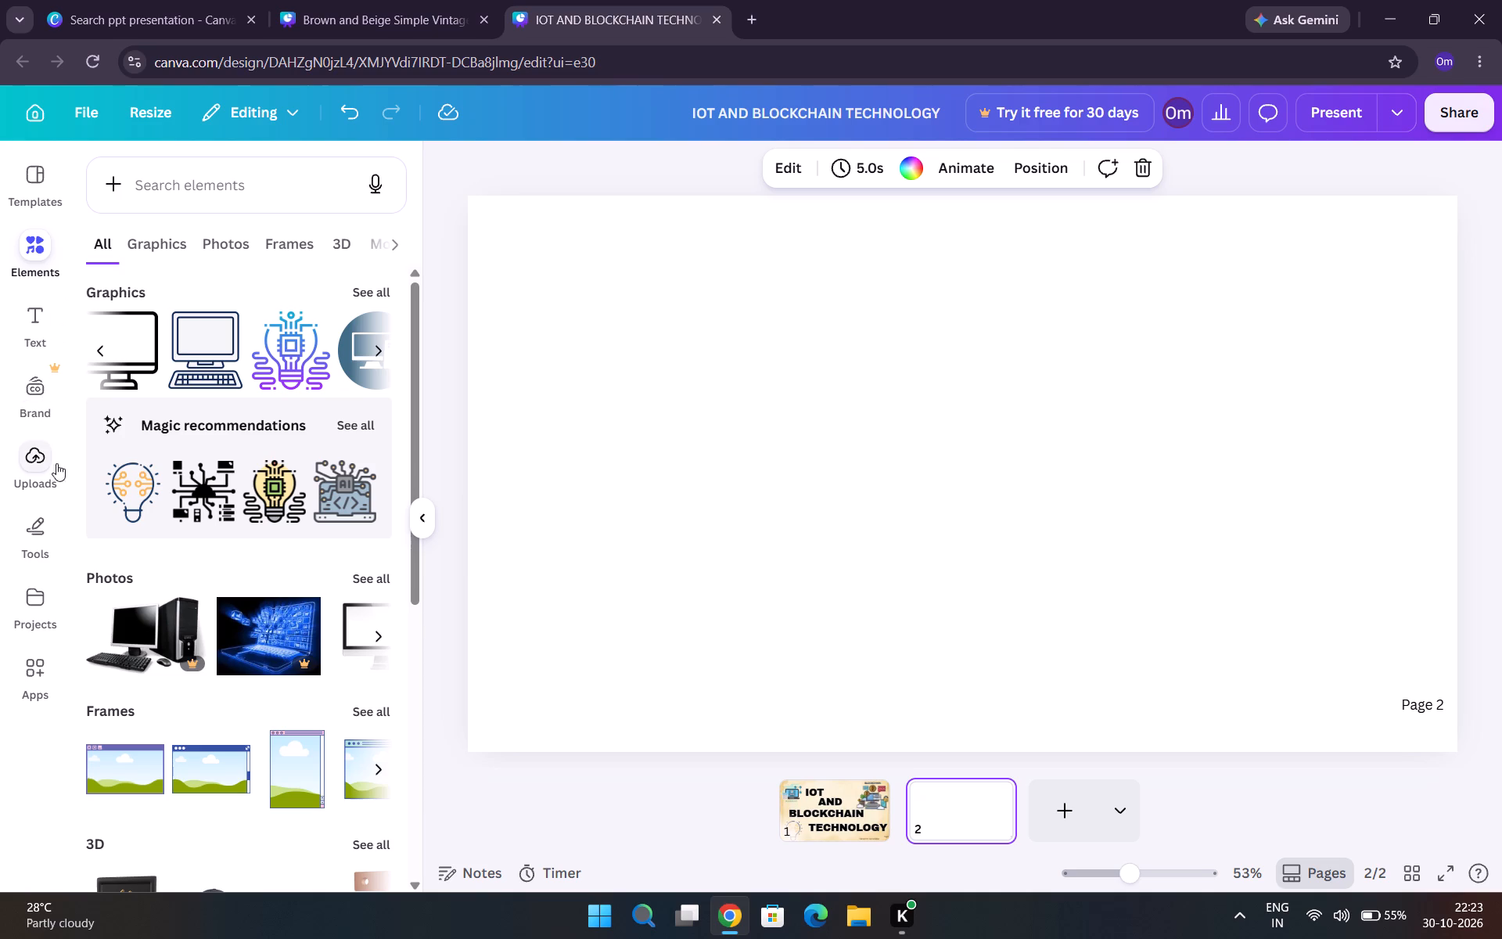
pyautogui.click(229, 200)
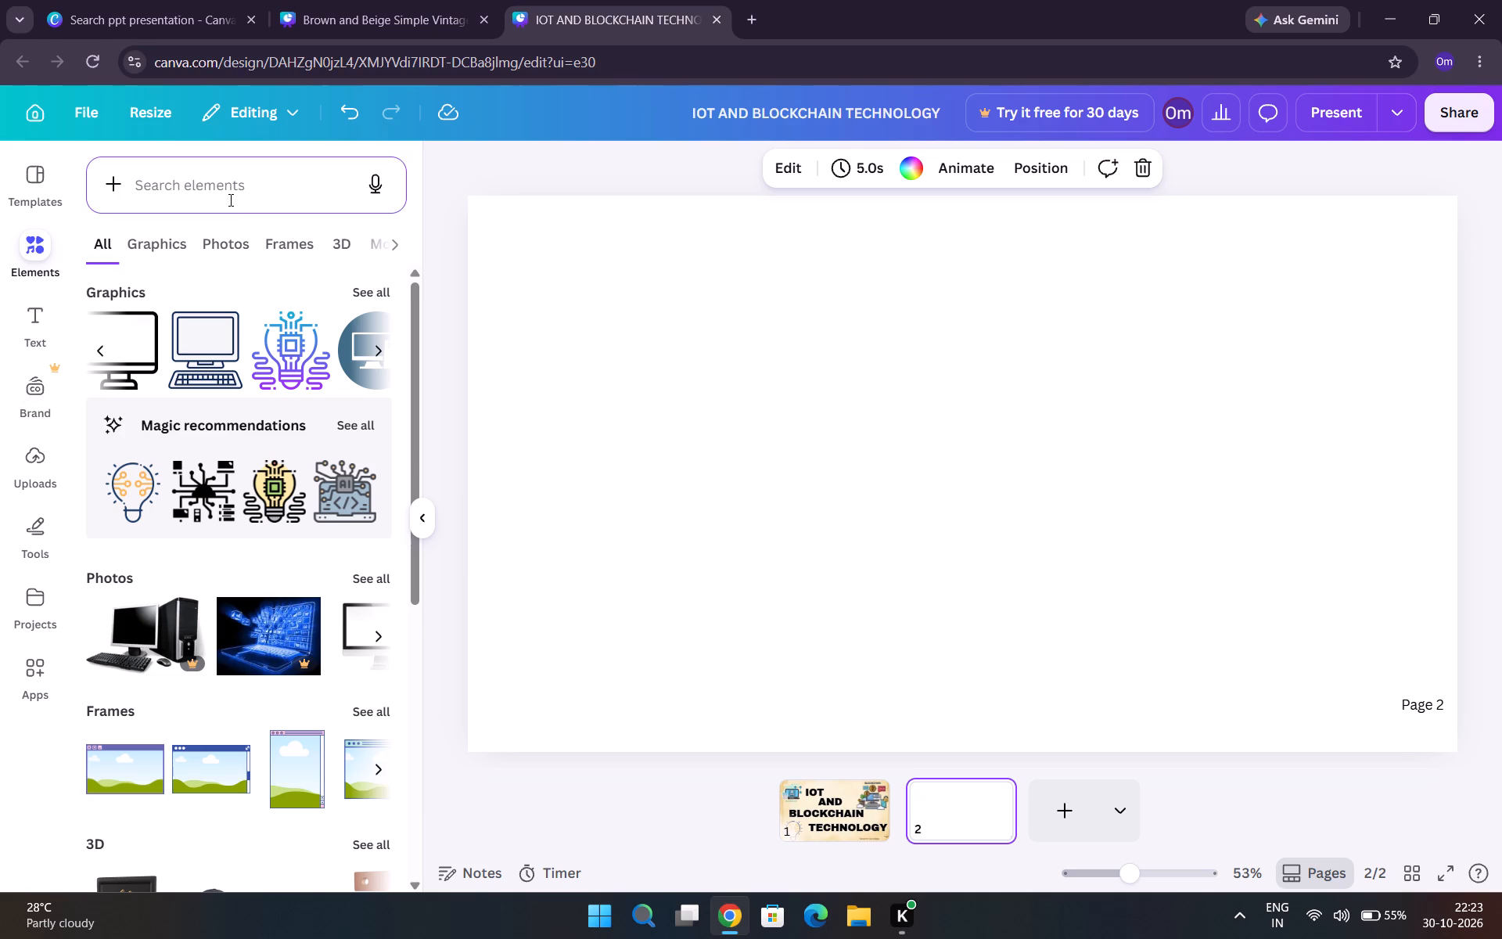
# Copy the parchment background image from the title slide and paste it onto page 2.
pyautogui.click(792, 794)
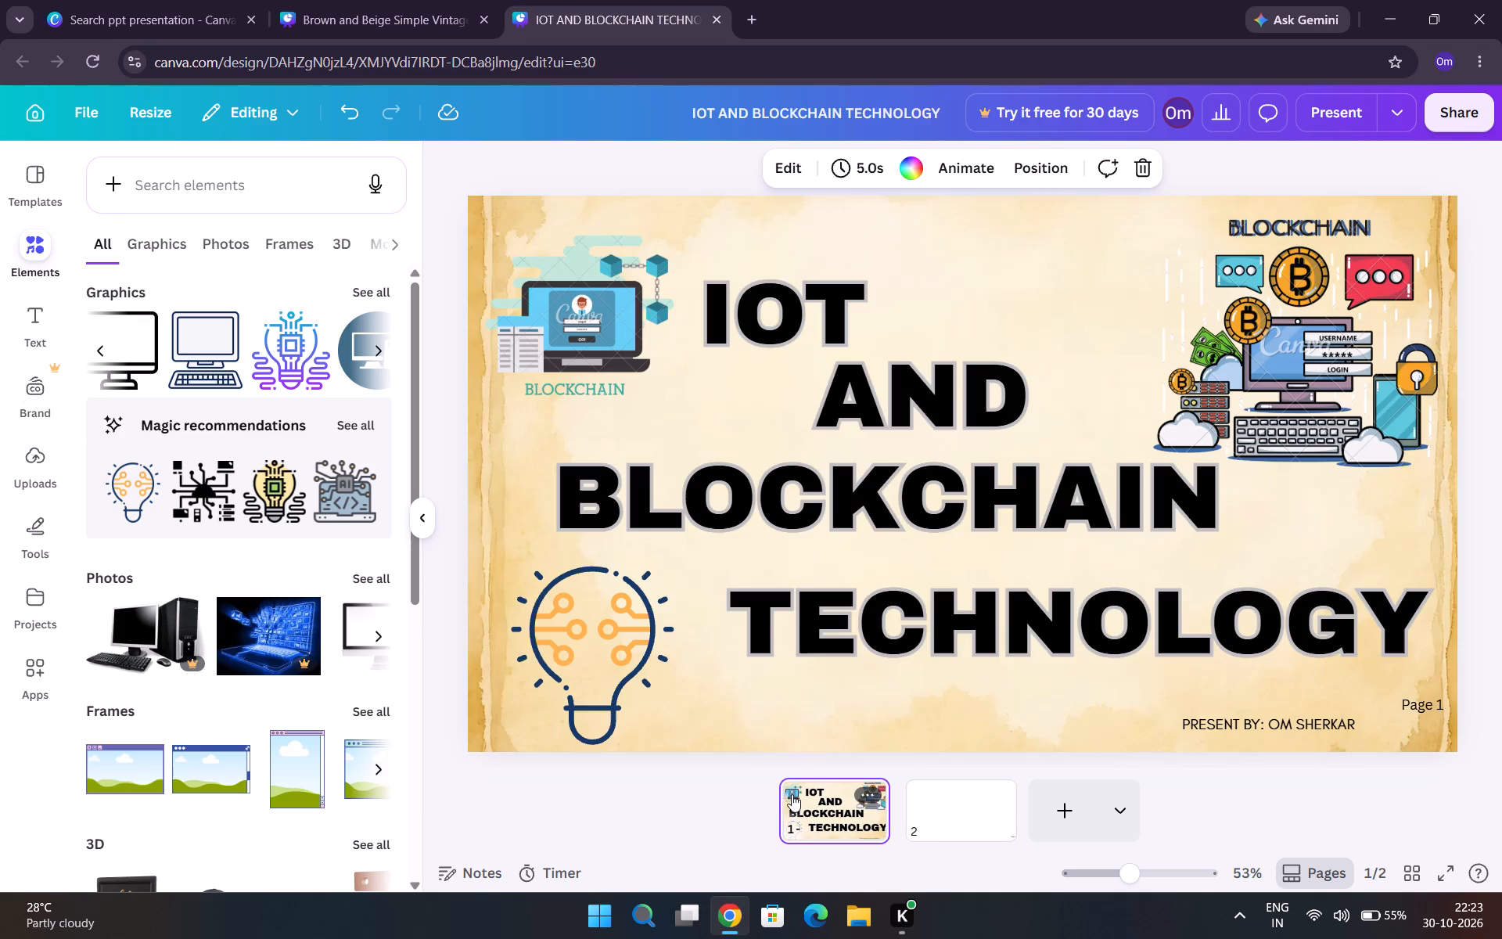
pyautogui.click(703, 683)
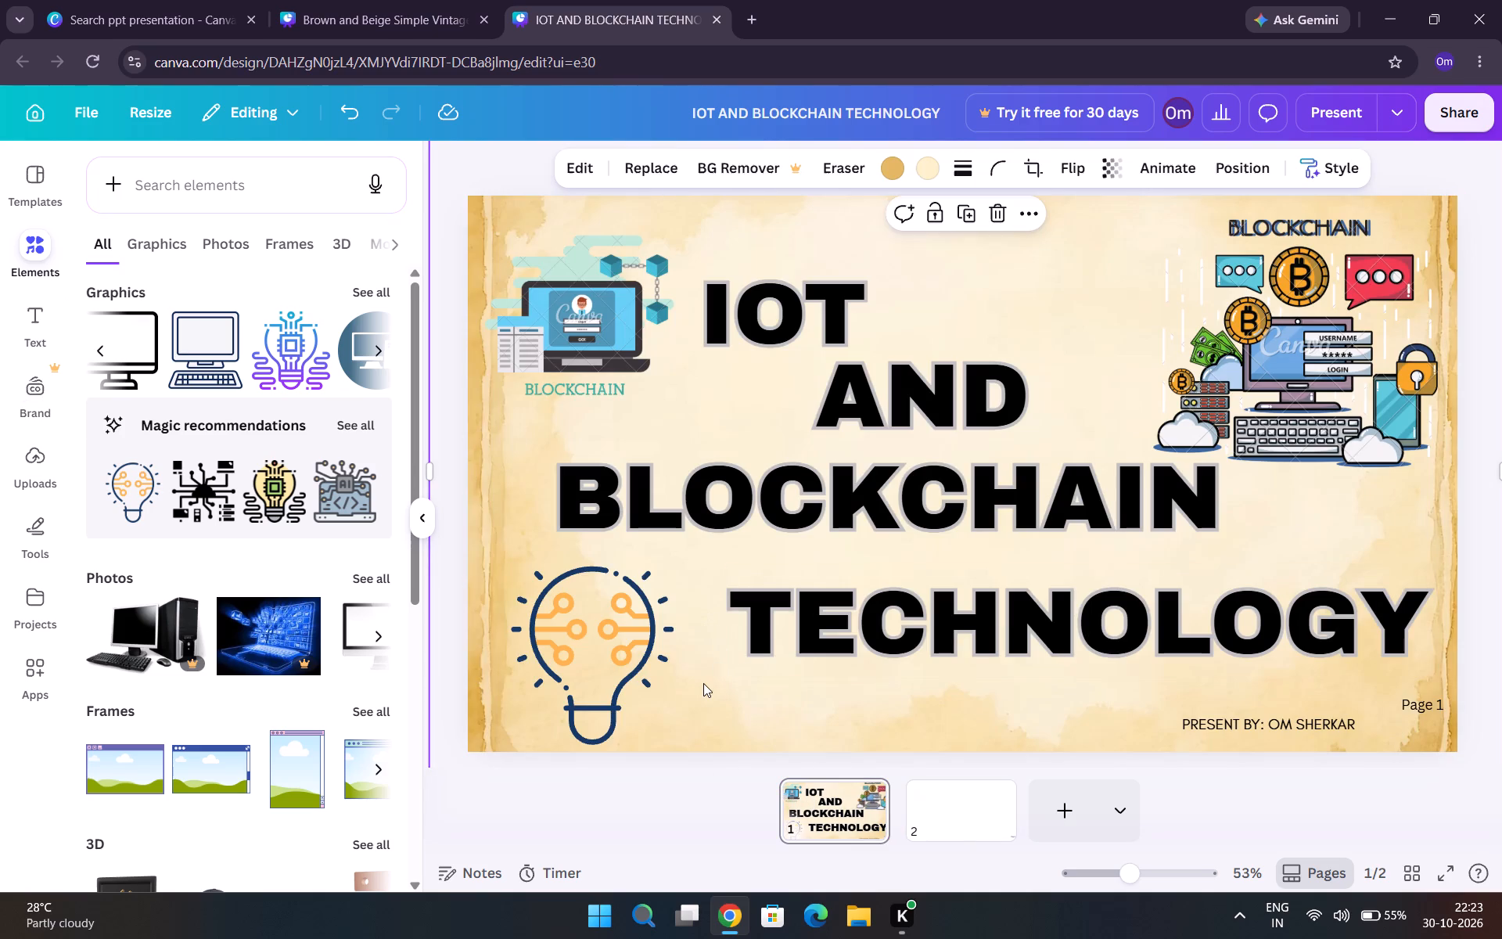
pyautogui.hotkey('ctrl', 'c')
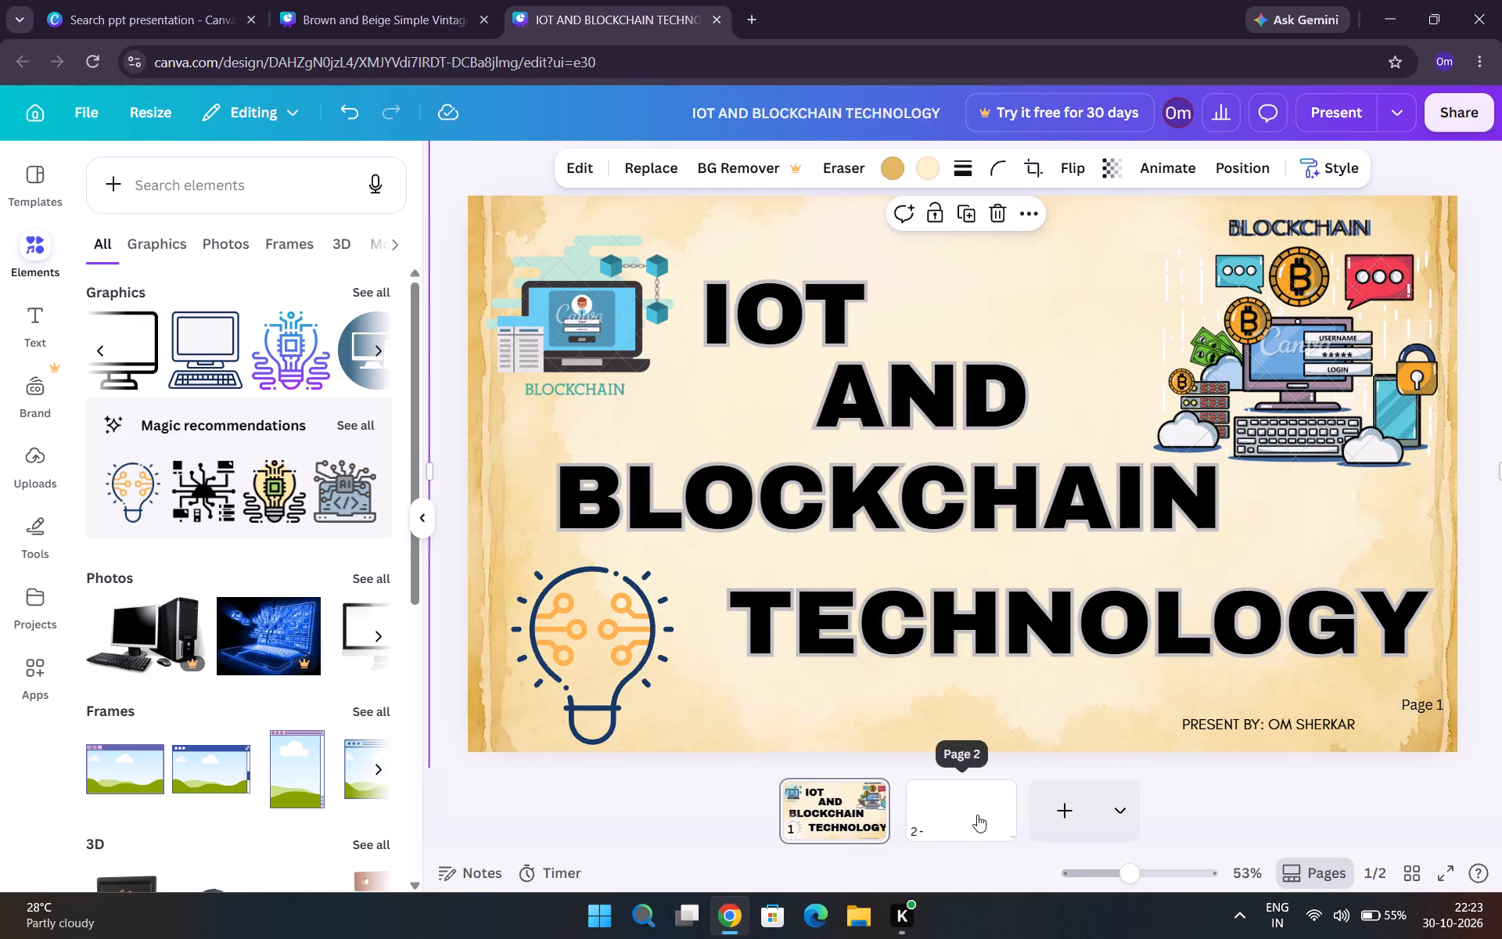
pyautogui.click(977, 815)
pyautogui.hotkey('ctrl', 'v')
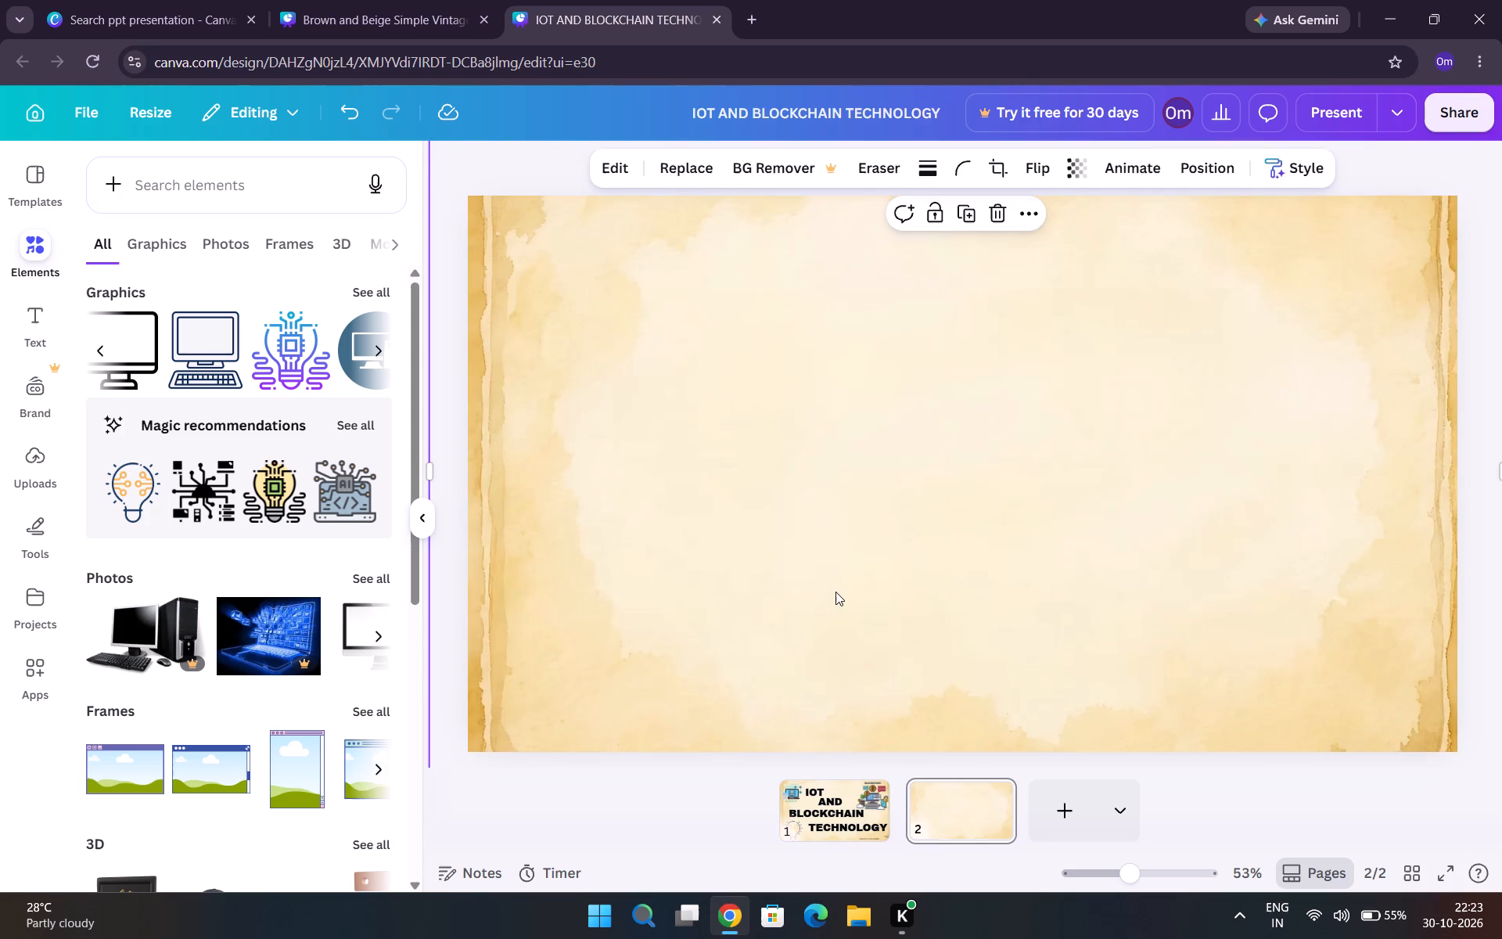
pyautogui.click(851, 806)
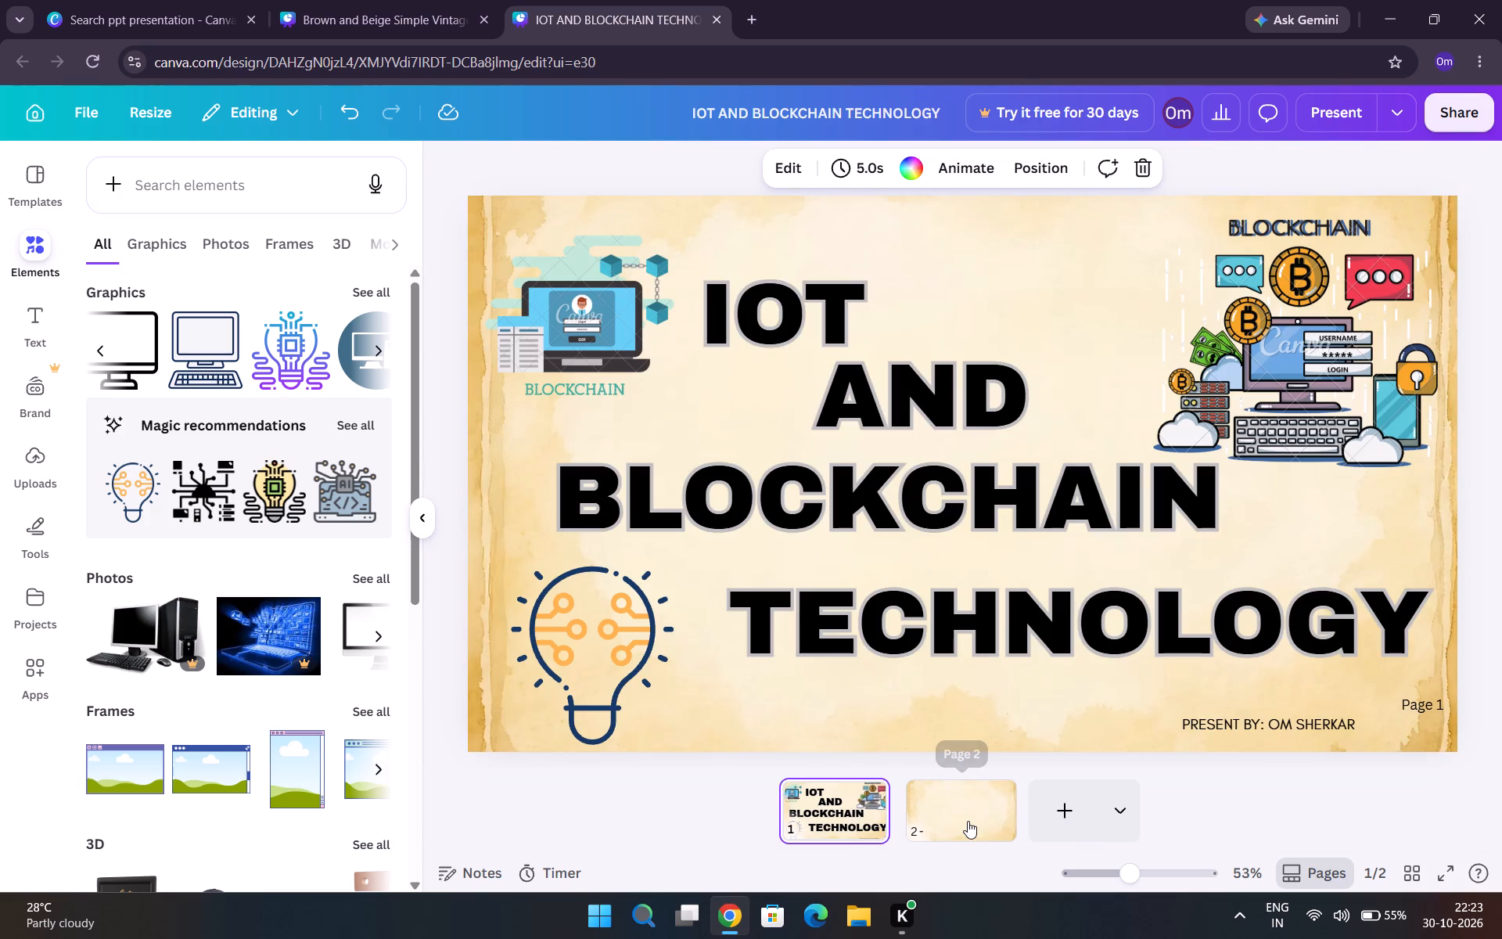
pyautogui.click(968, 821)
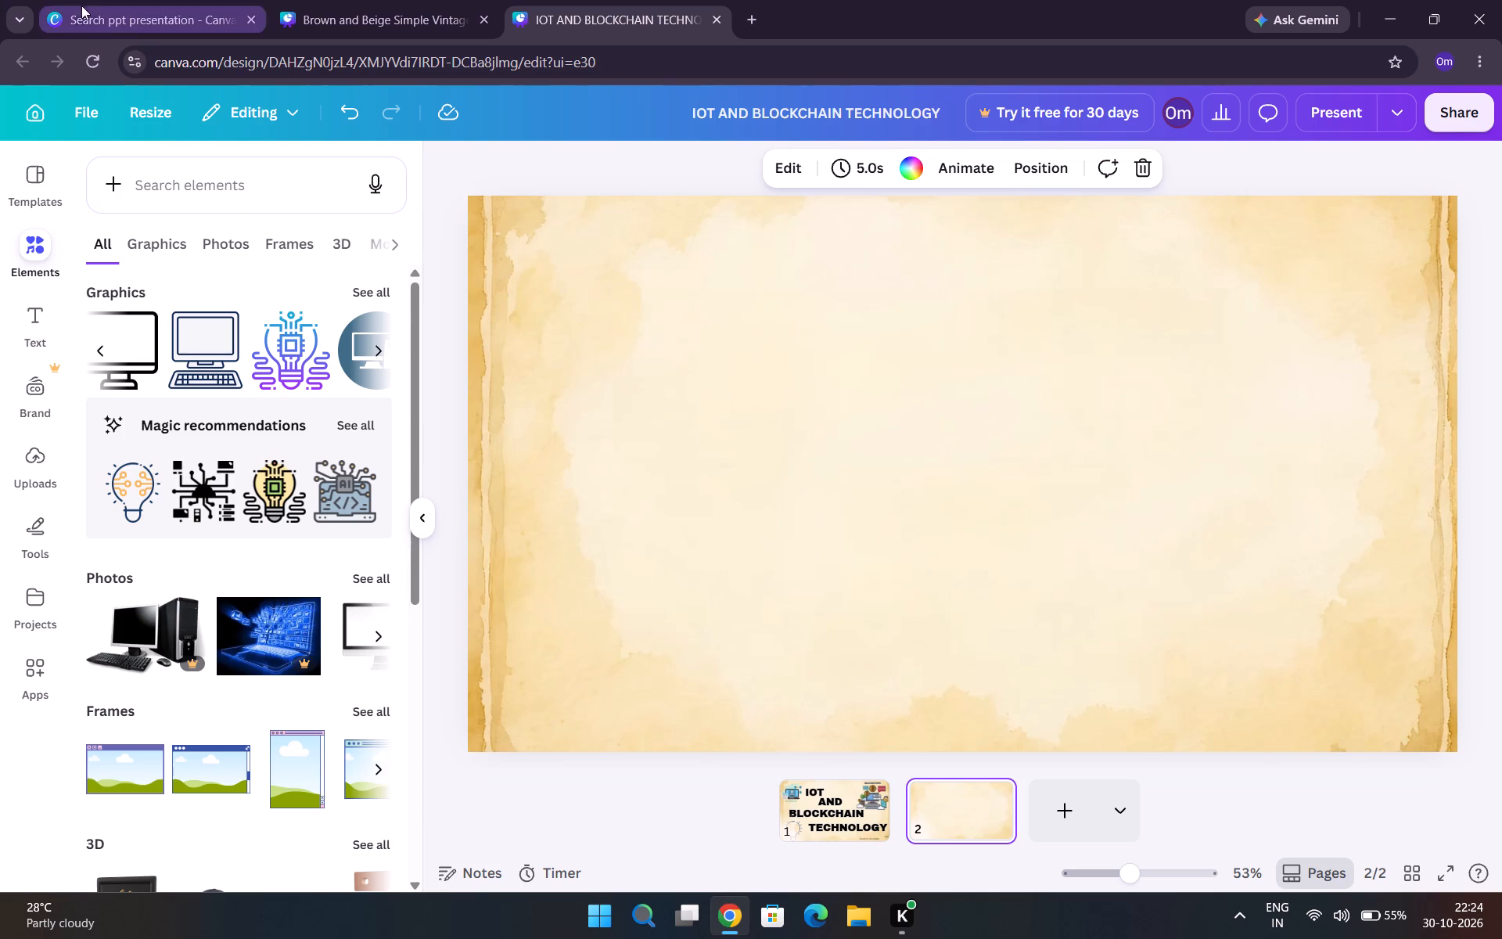
# Search the elements for "building icon" and check the 3D, shapes and graphics results.
pyautogui.click(199, 172)
pyautogui.write('BUILD')
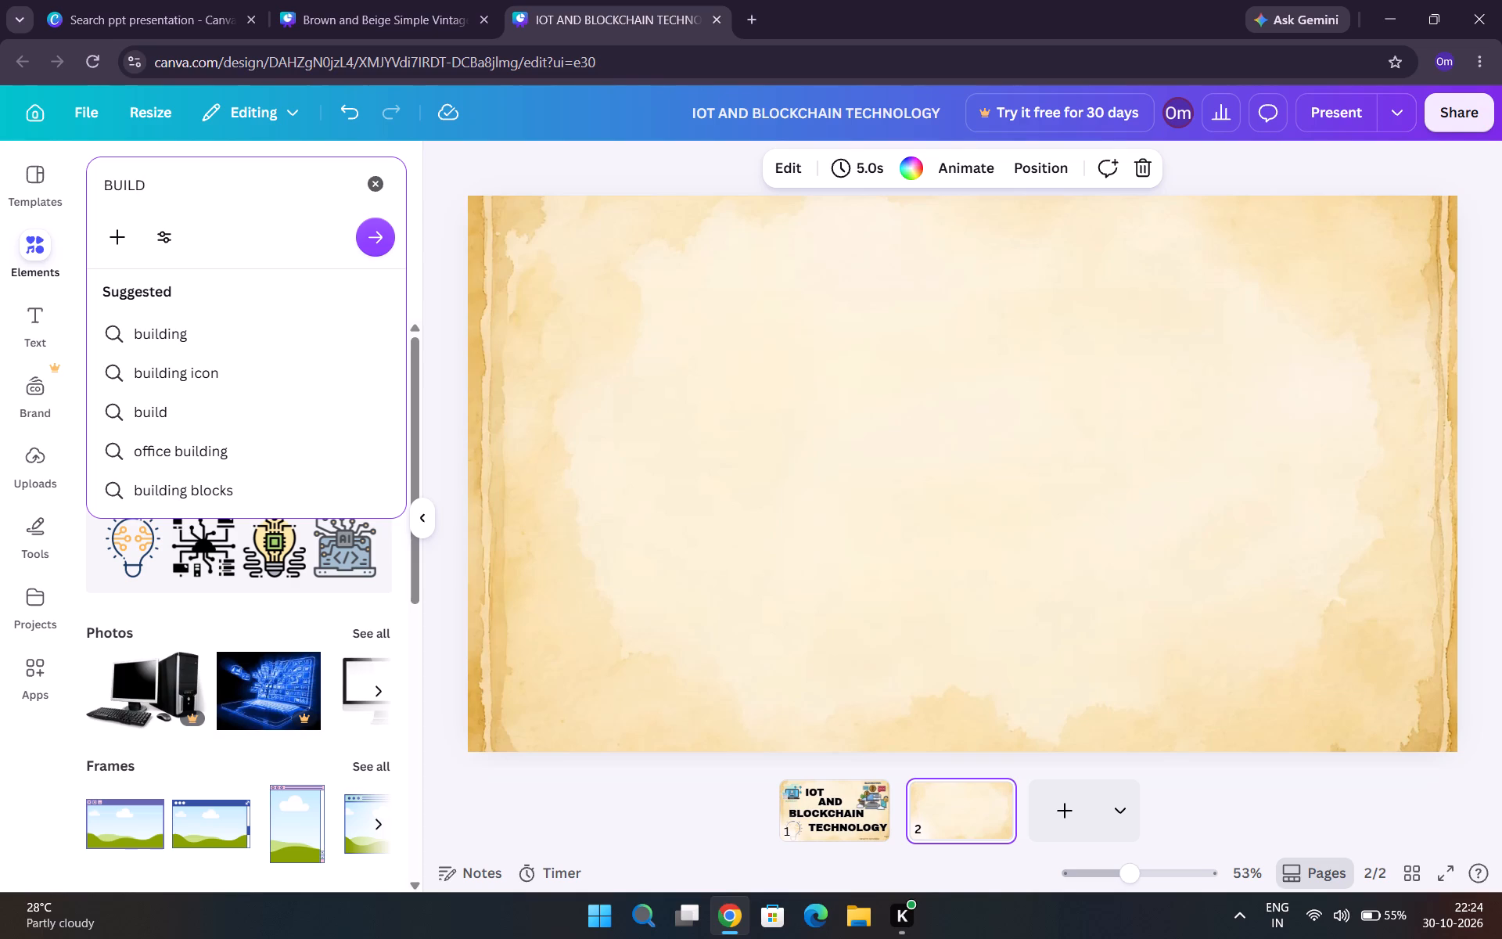
pyautogui.click(173, 355)
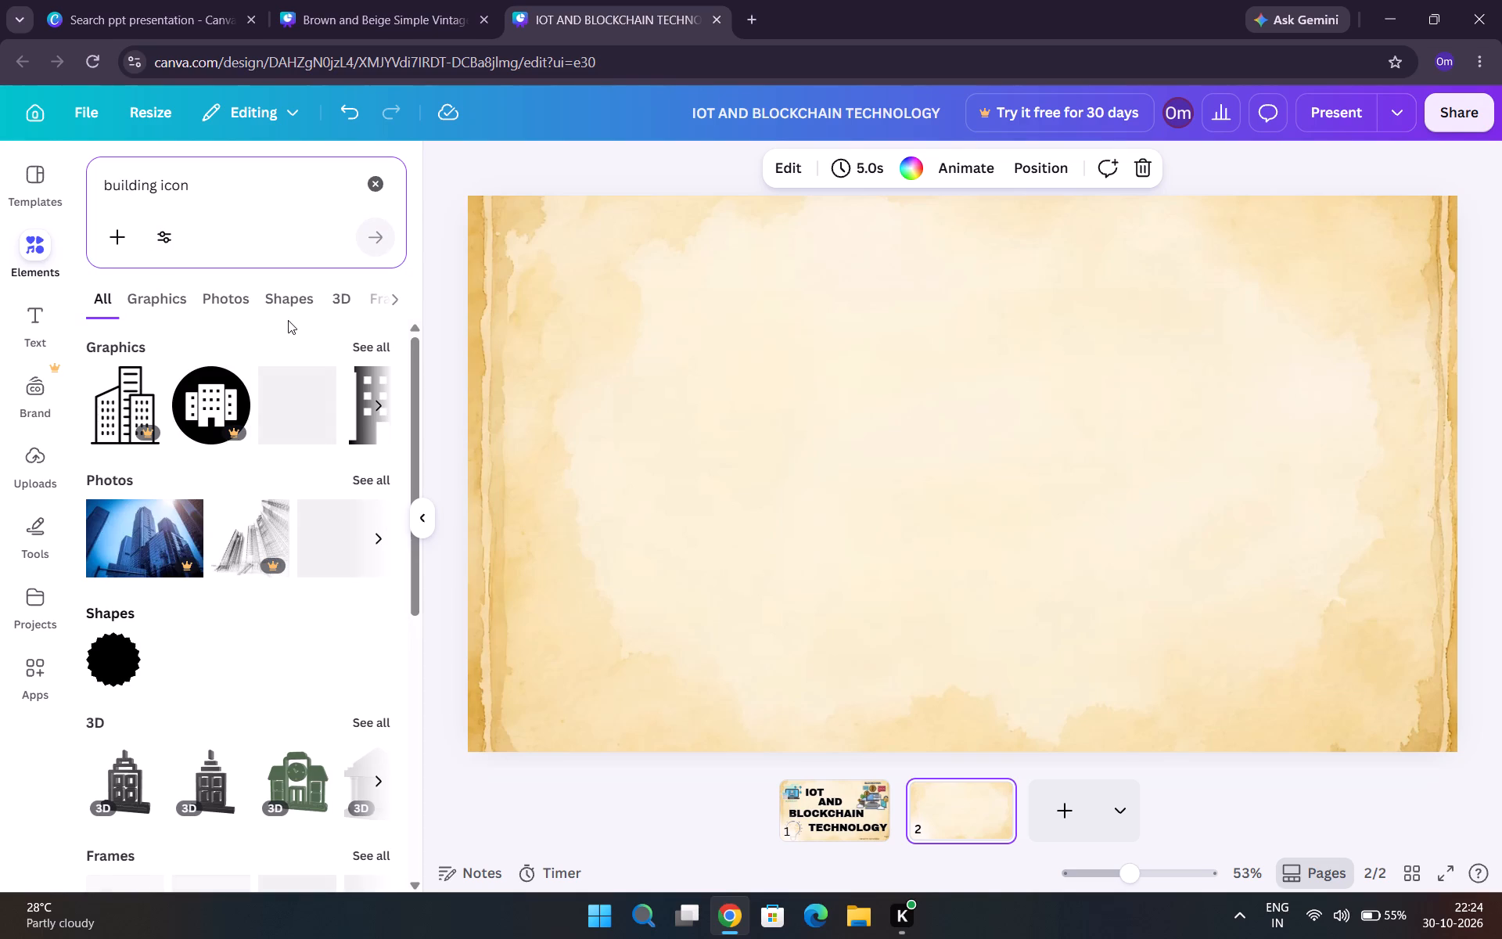
pyautogui.click(335, 302)
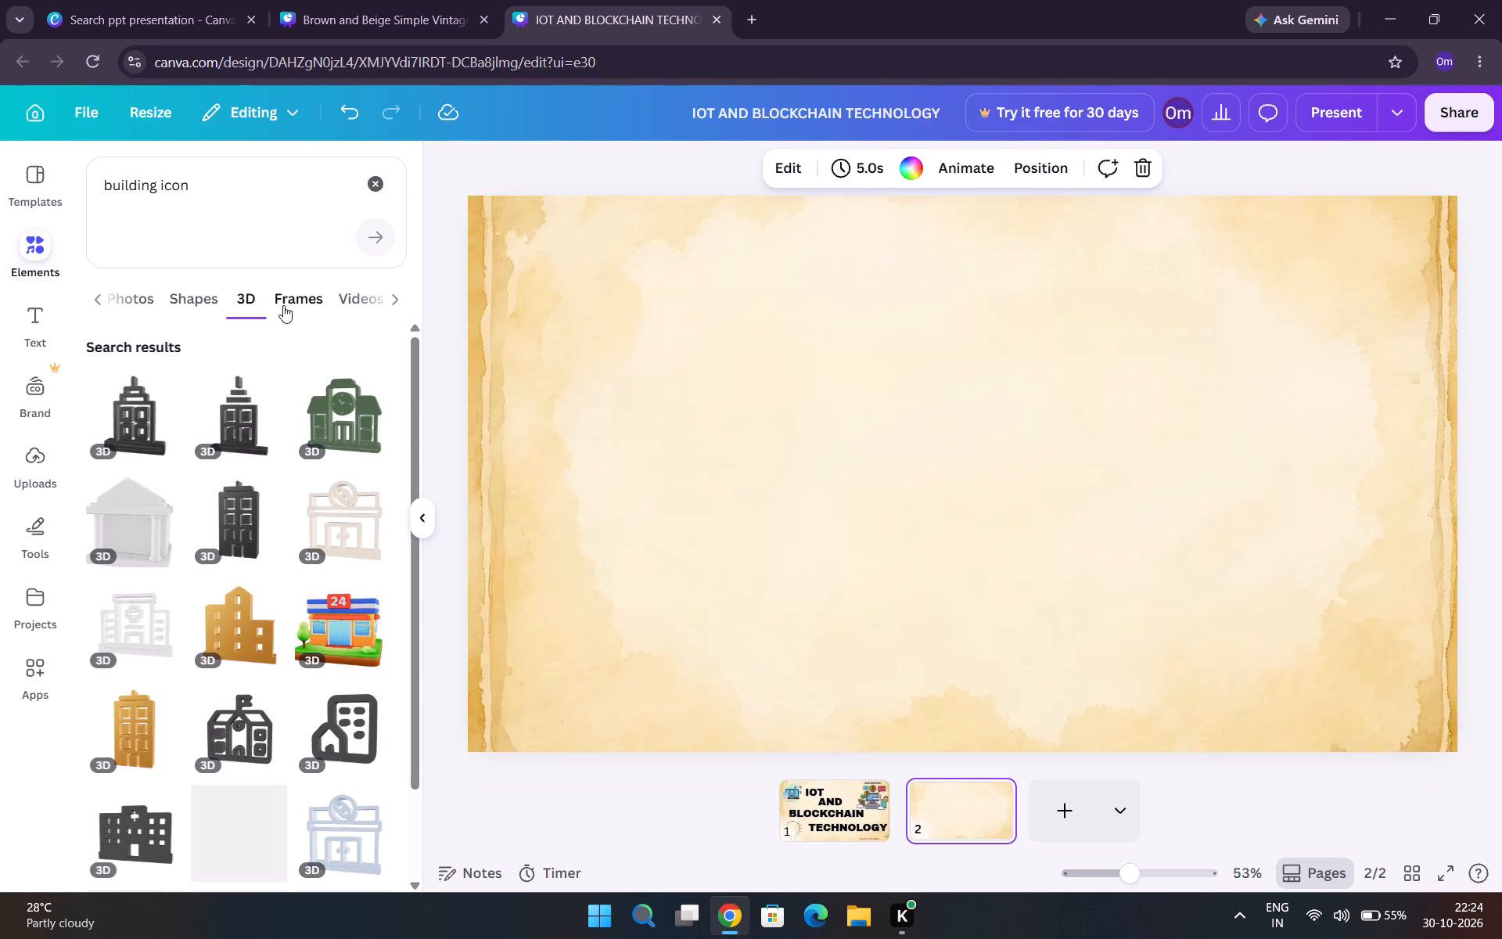
pyautogui.click(210, 282)
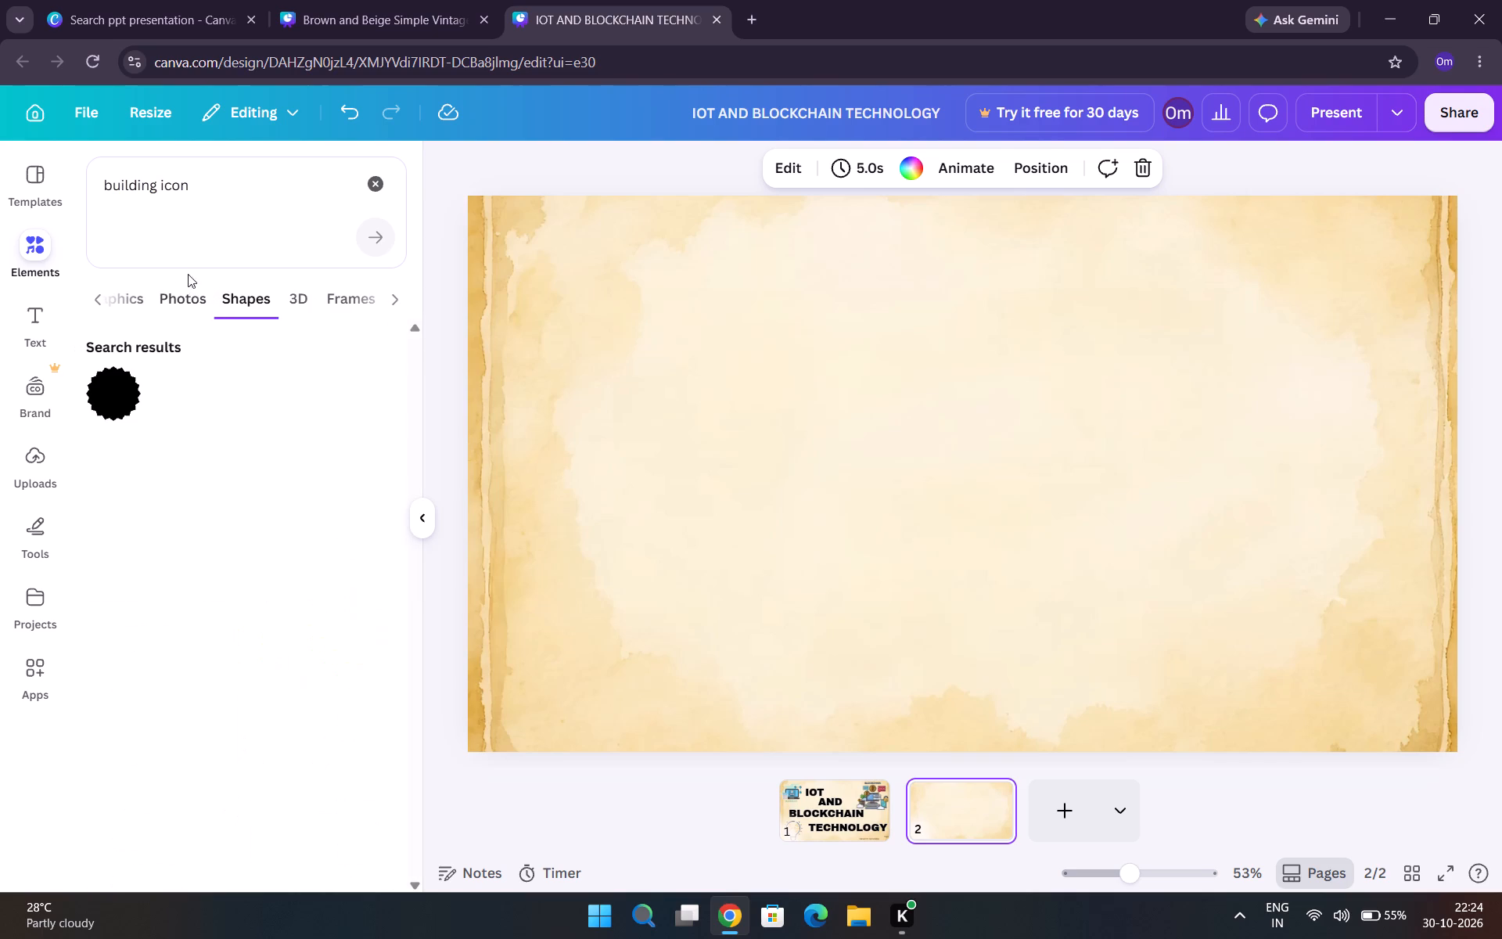
pyautogui.click(137, 300)
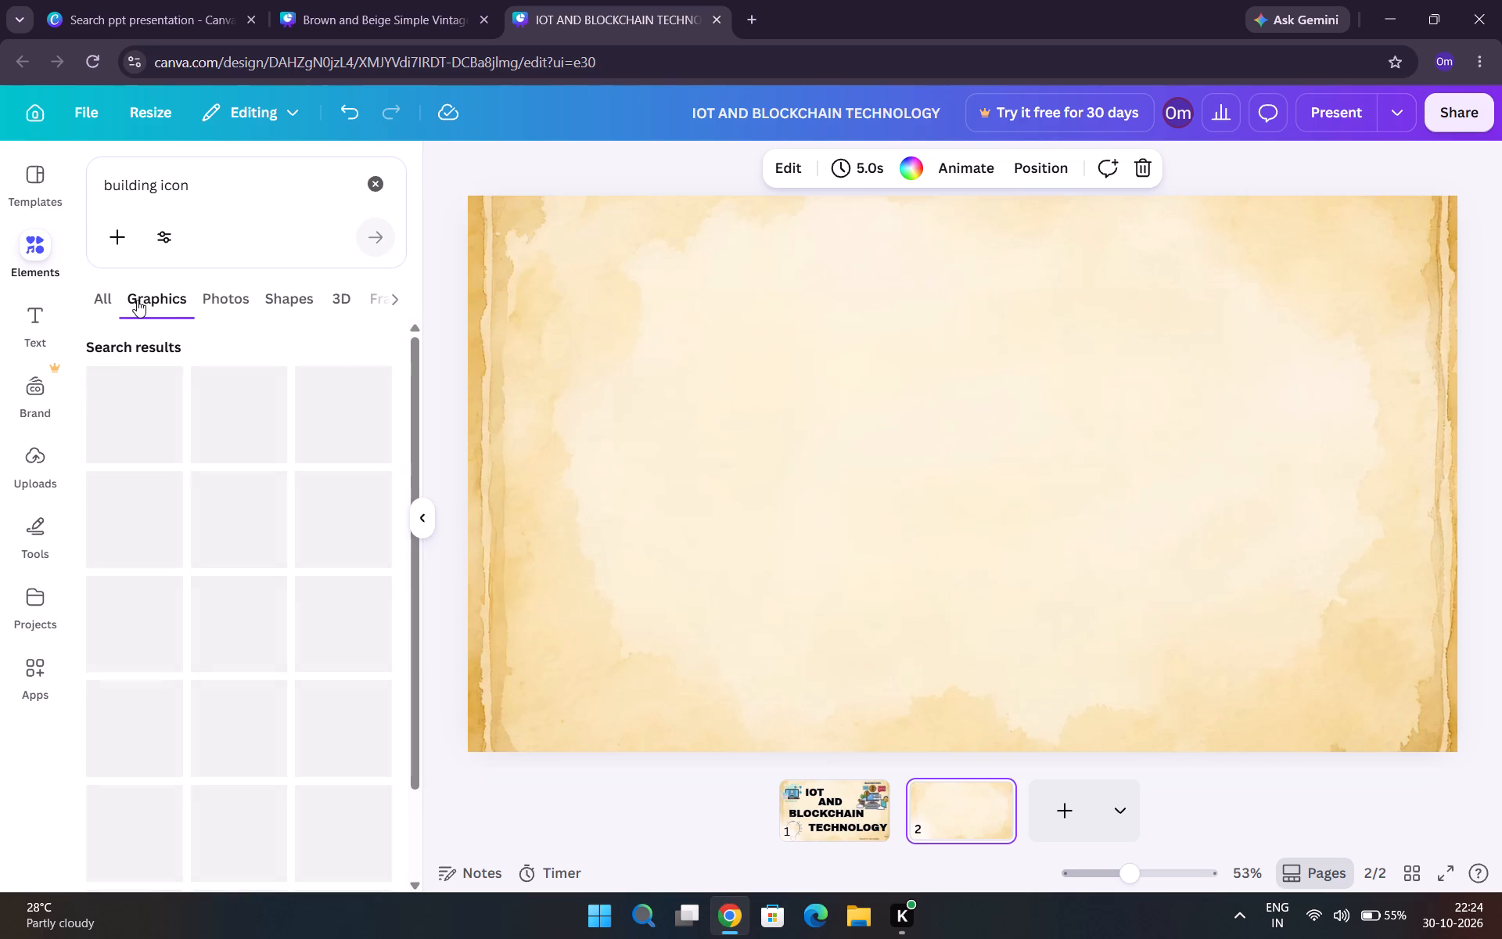
pyautogui.hscroll(1, 137, 300)
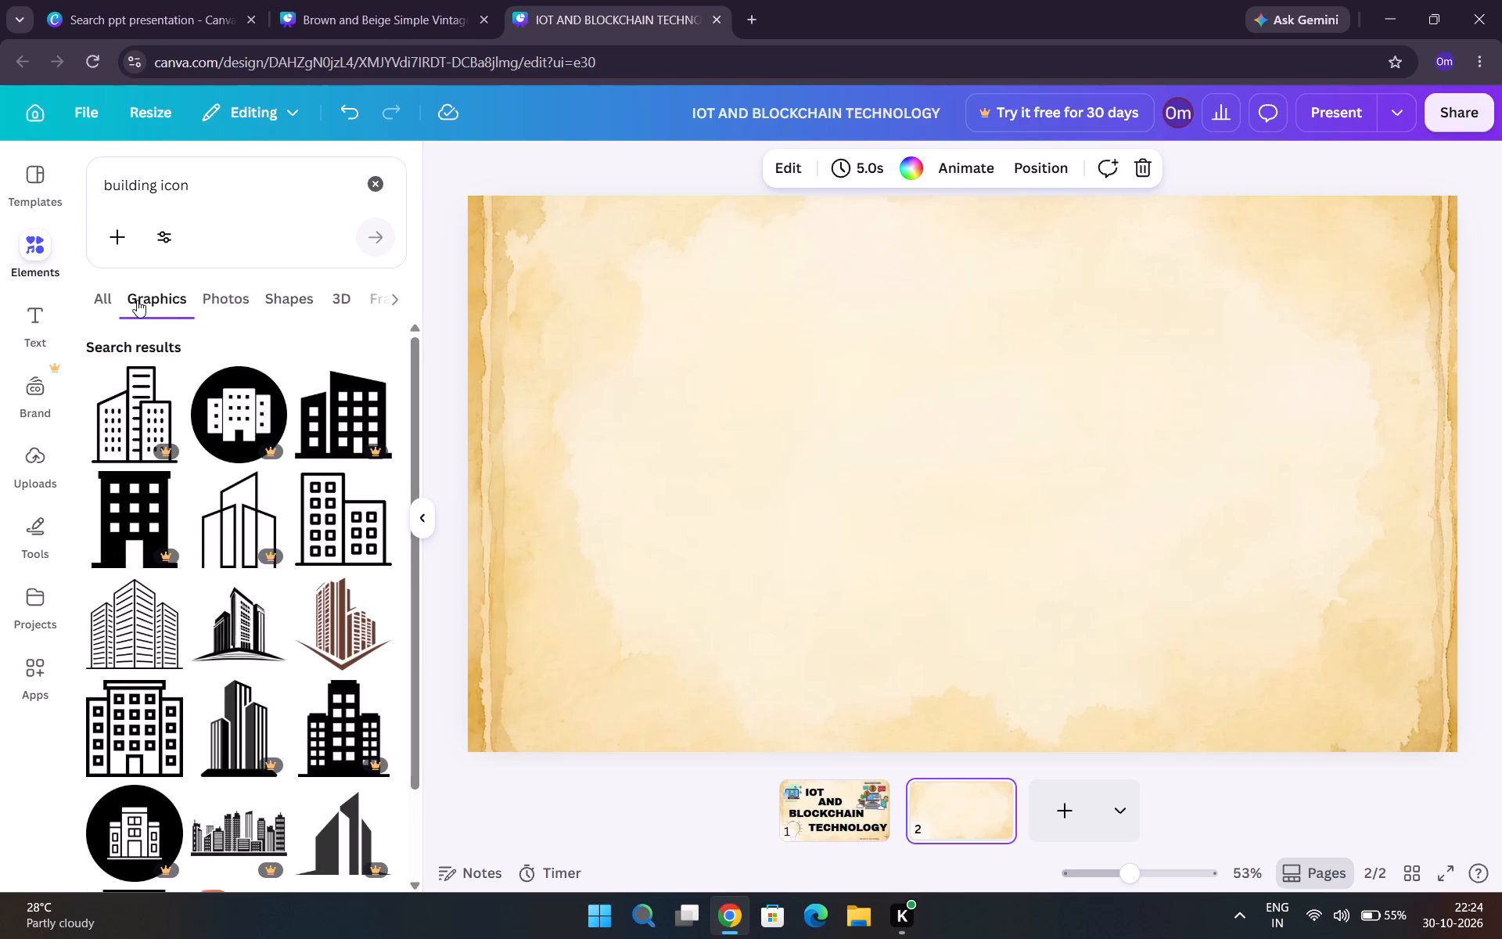
# Return to all result types and look through the row of building graphics to its end.
pyautogui.click(96, 297)
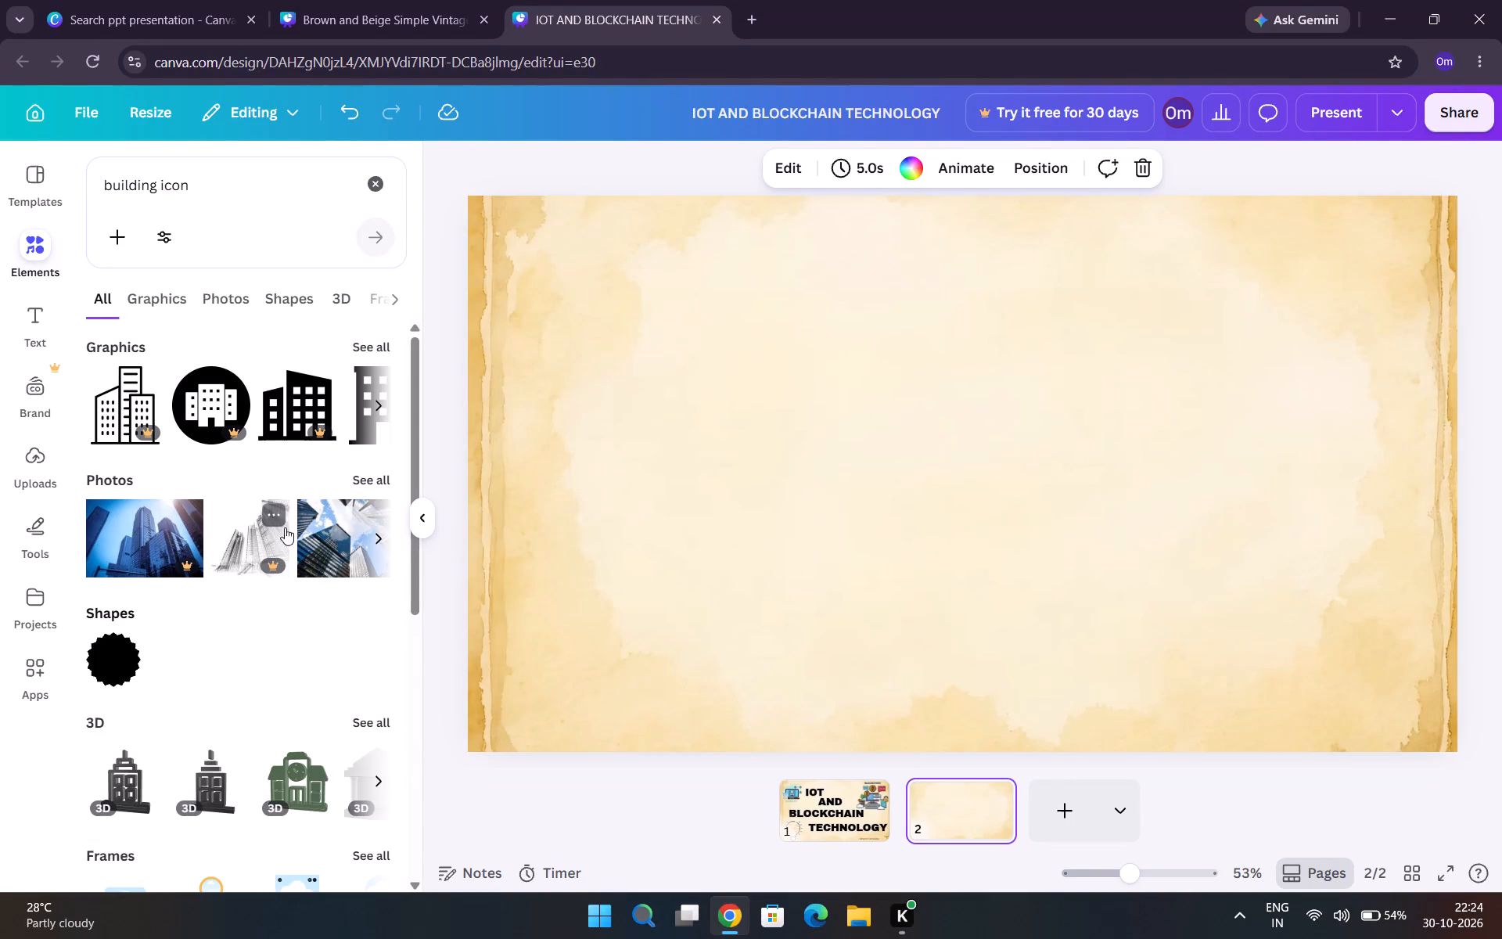
pyautogui.hscroll(-3, 309, 426)
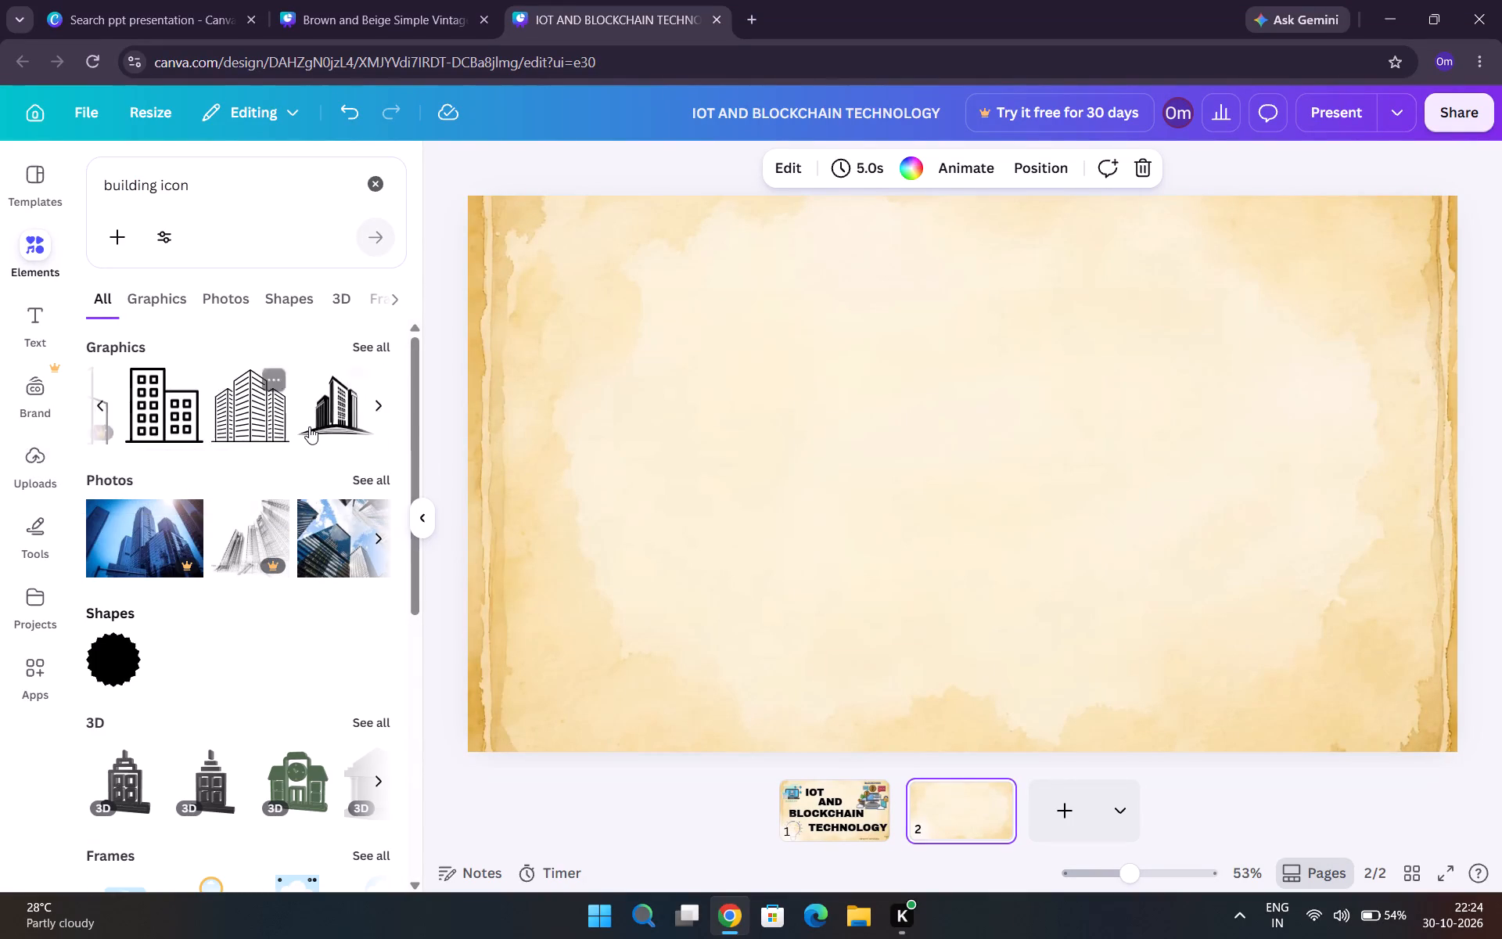
pyautogui.hscroll(-3, 309, 426)
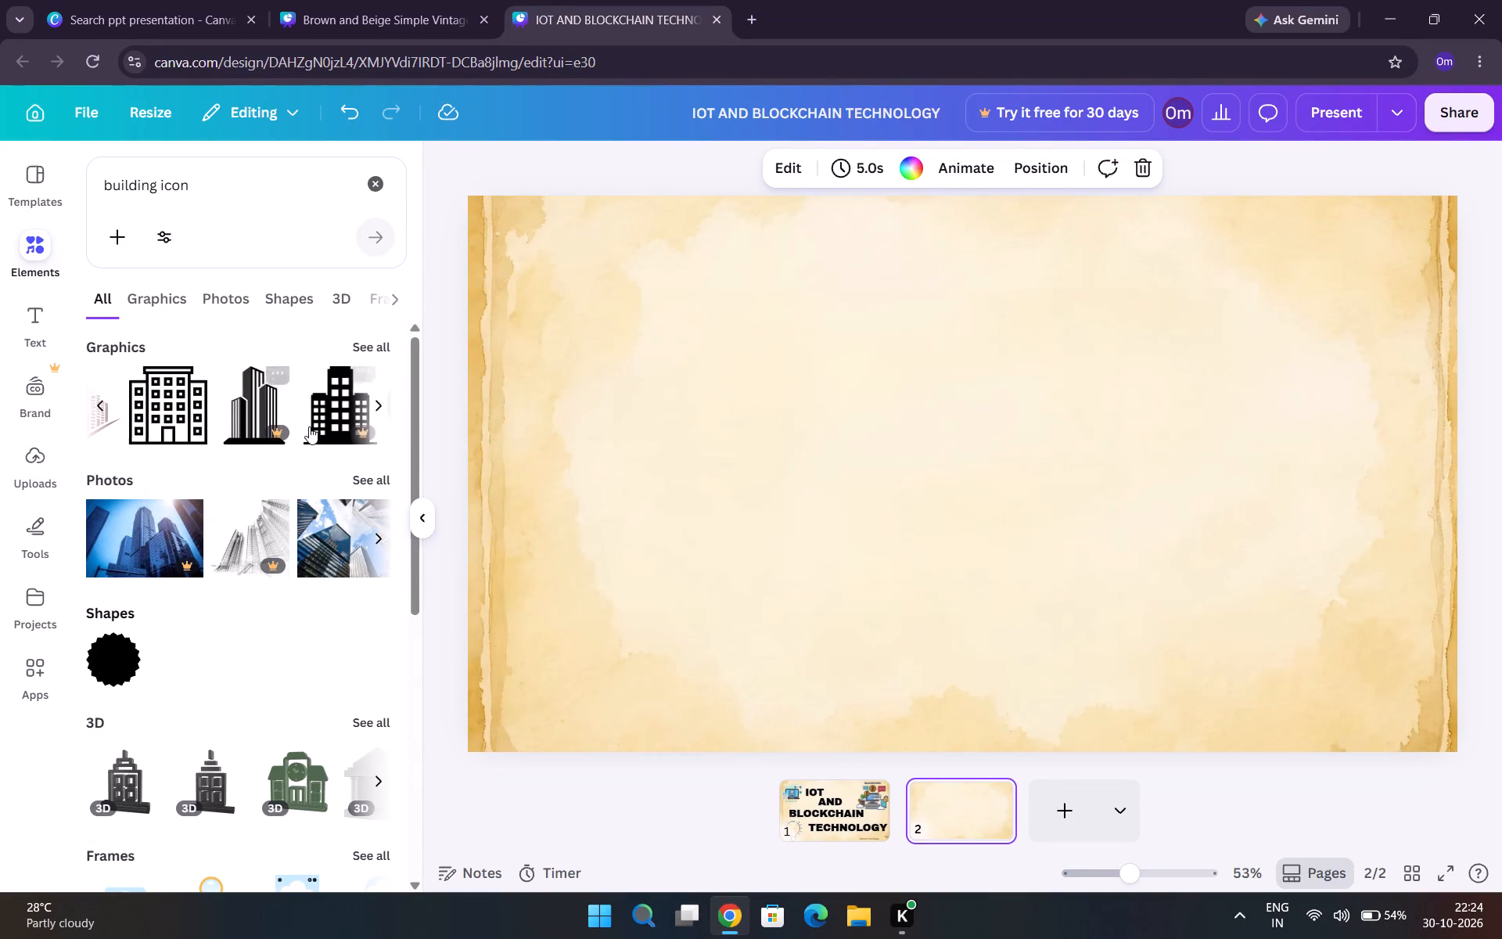
pyautogui.hscroll(-2, 309, 426)
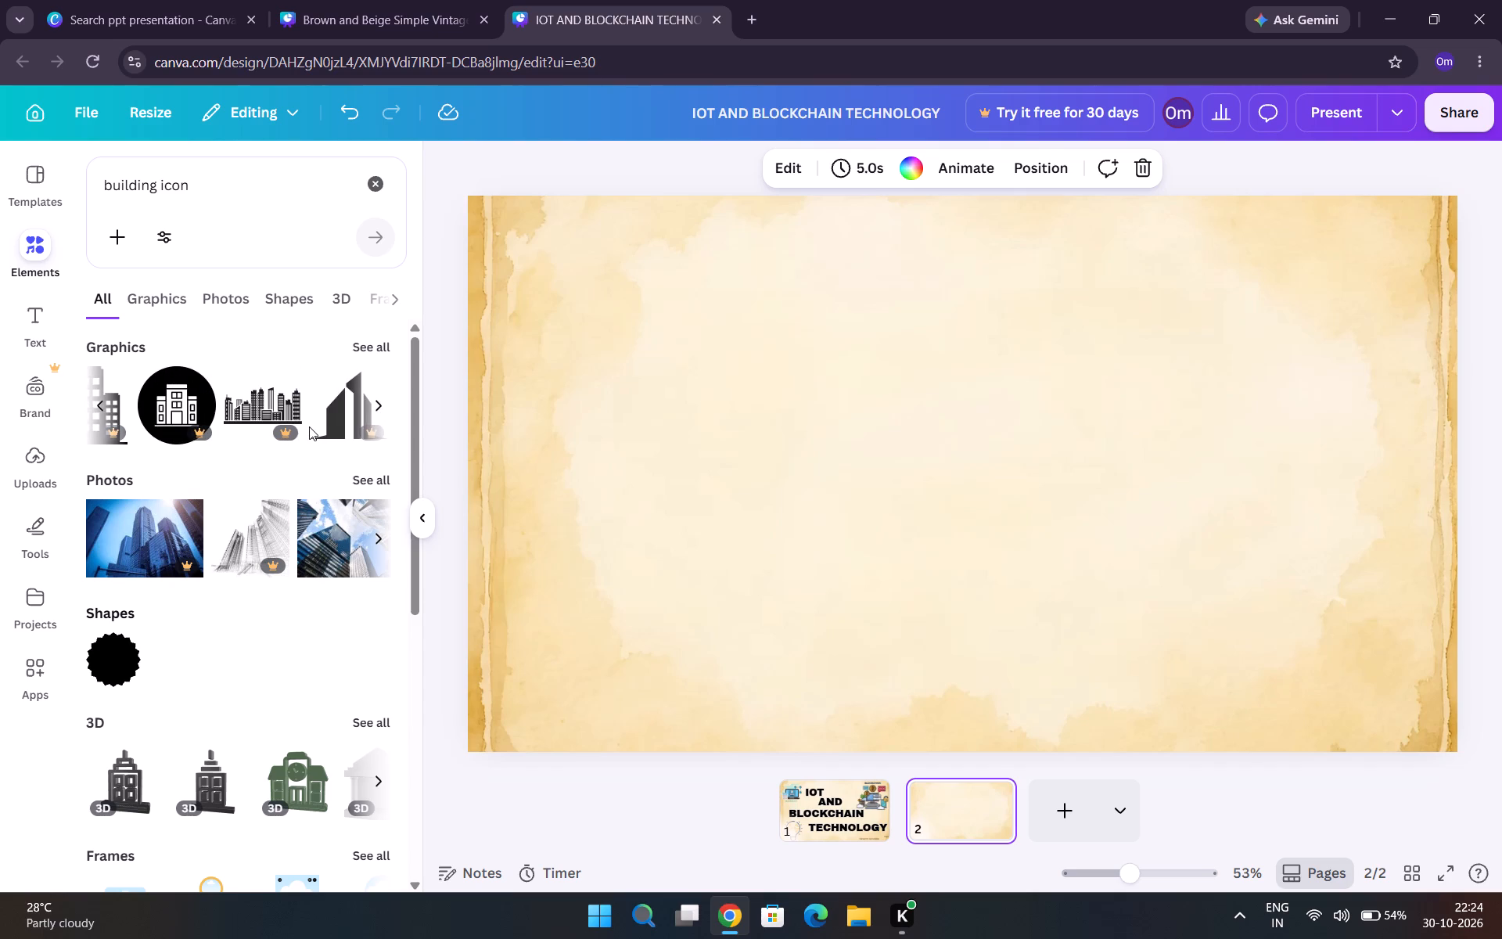
pyautogui.hscroll(-3, 309, 426)
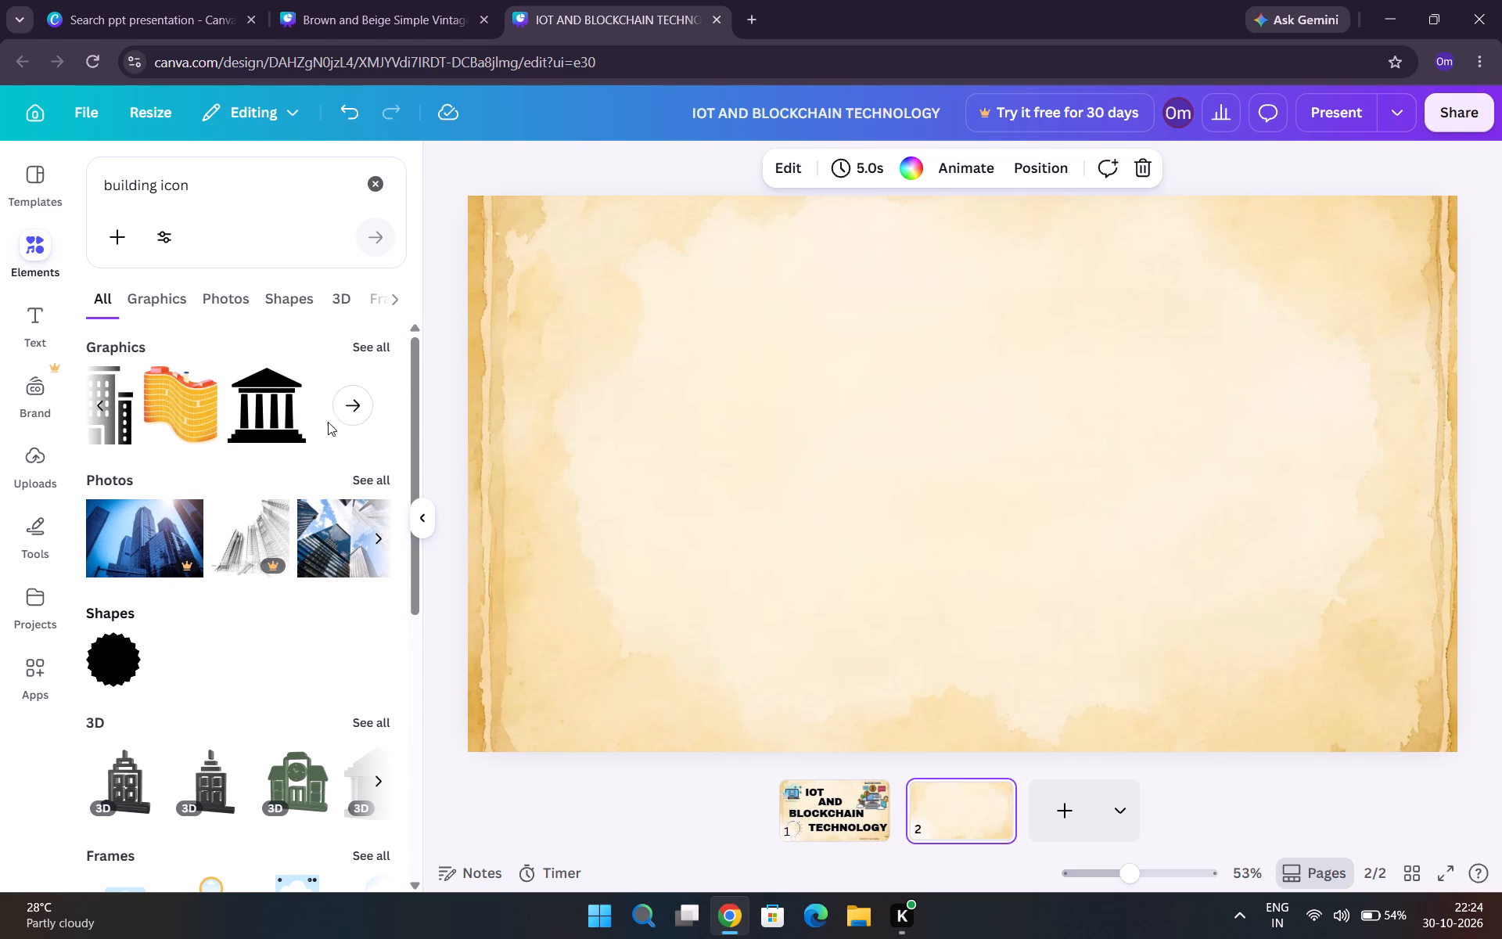
# Open the full set of building graphics and examine it for a suitable illustration for page 2.
pyautogui.click(351, 414)
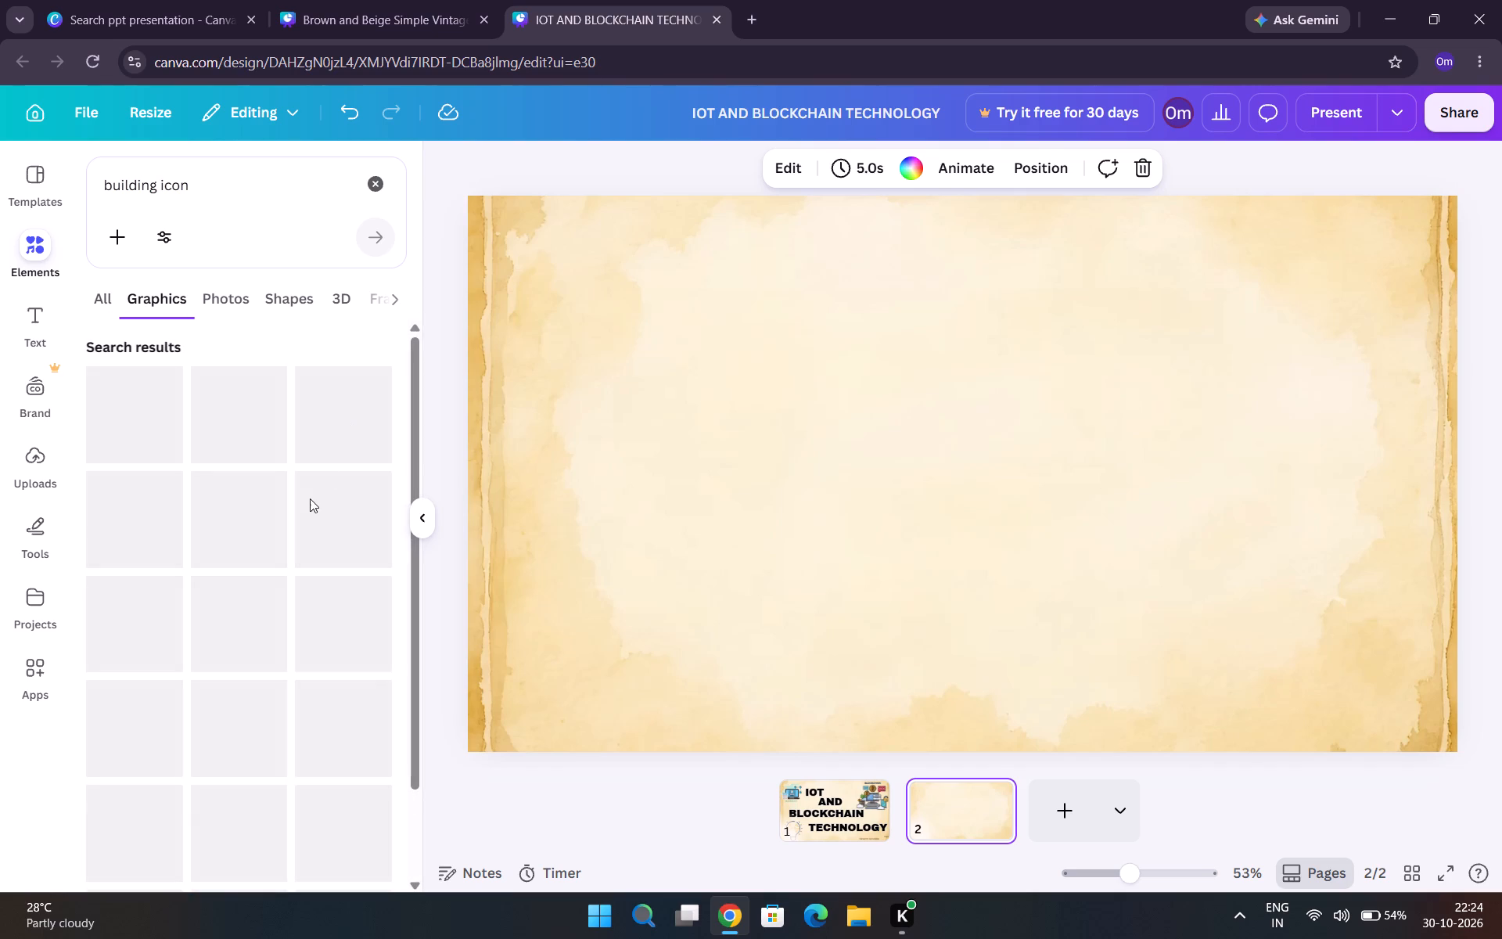
pyautogui.scroll(-4, 271, 595)
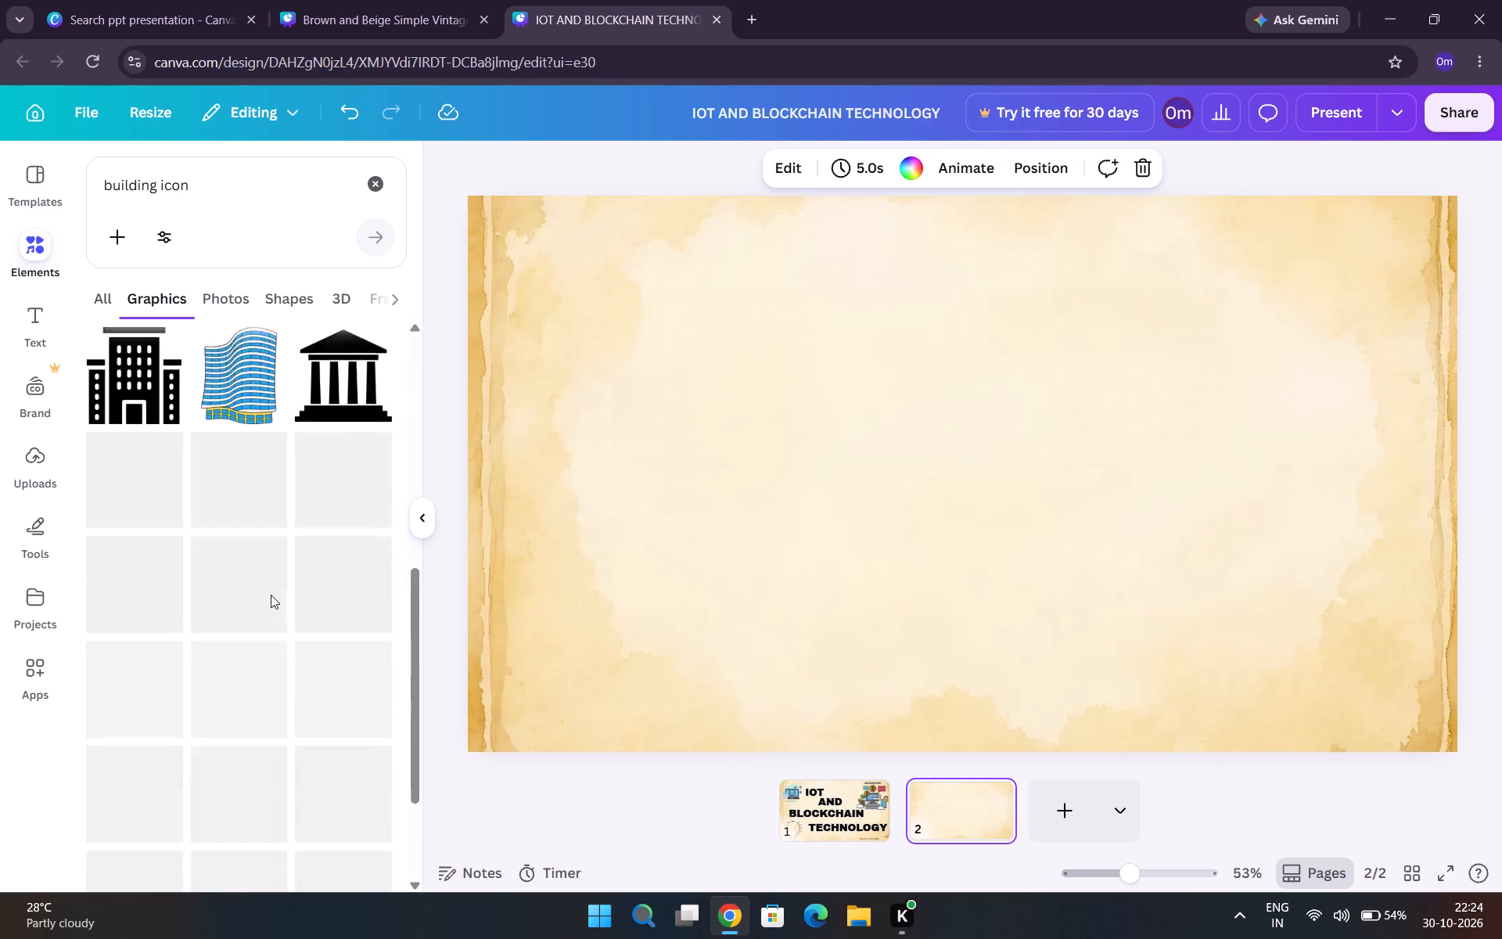
pyautogui.scroll(1, 271, 595)
pyautogui.scroll(-5, 271, 595)
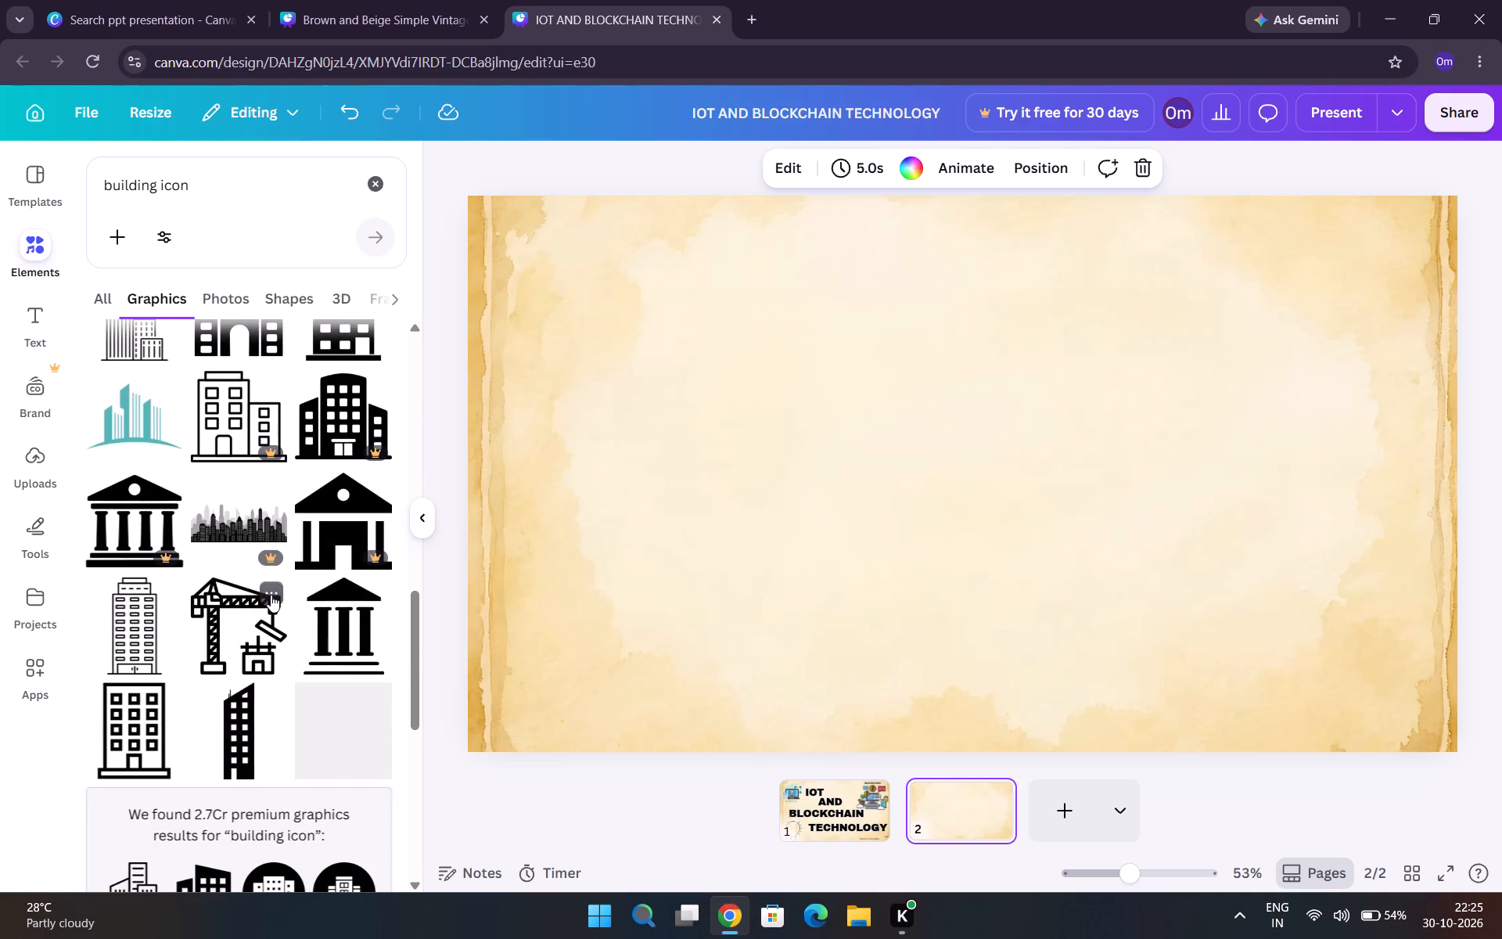
pyautogui.scroll(-3, 271, 595)
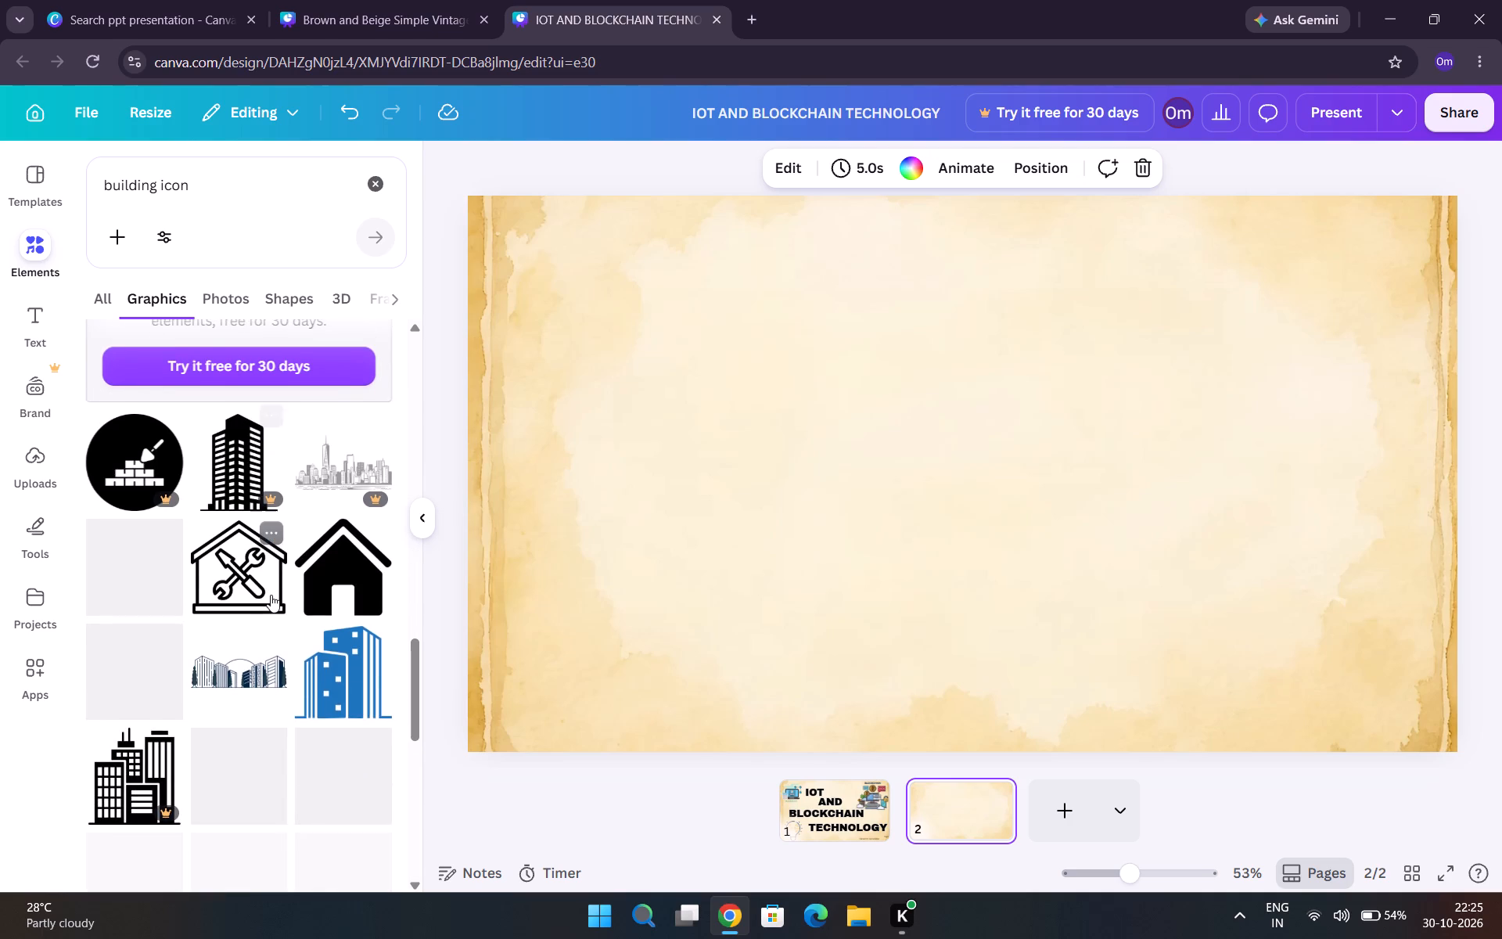
pyautogui.scroll(-2, 271, 595)
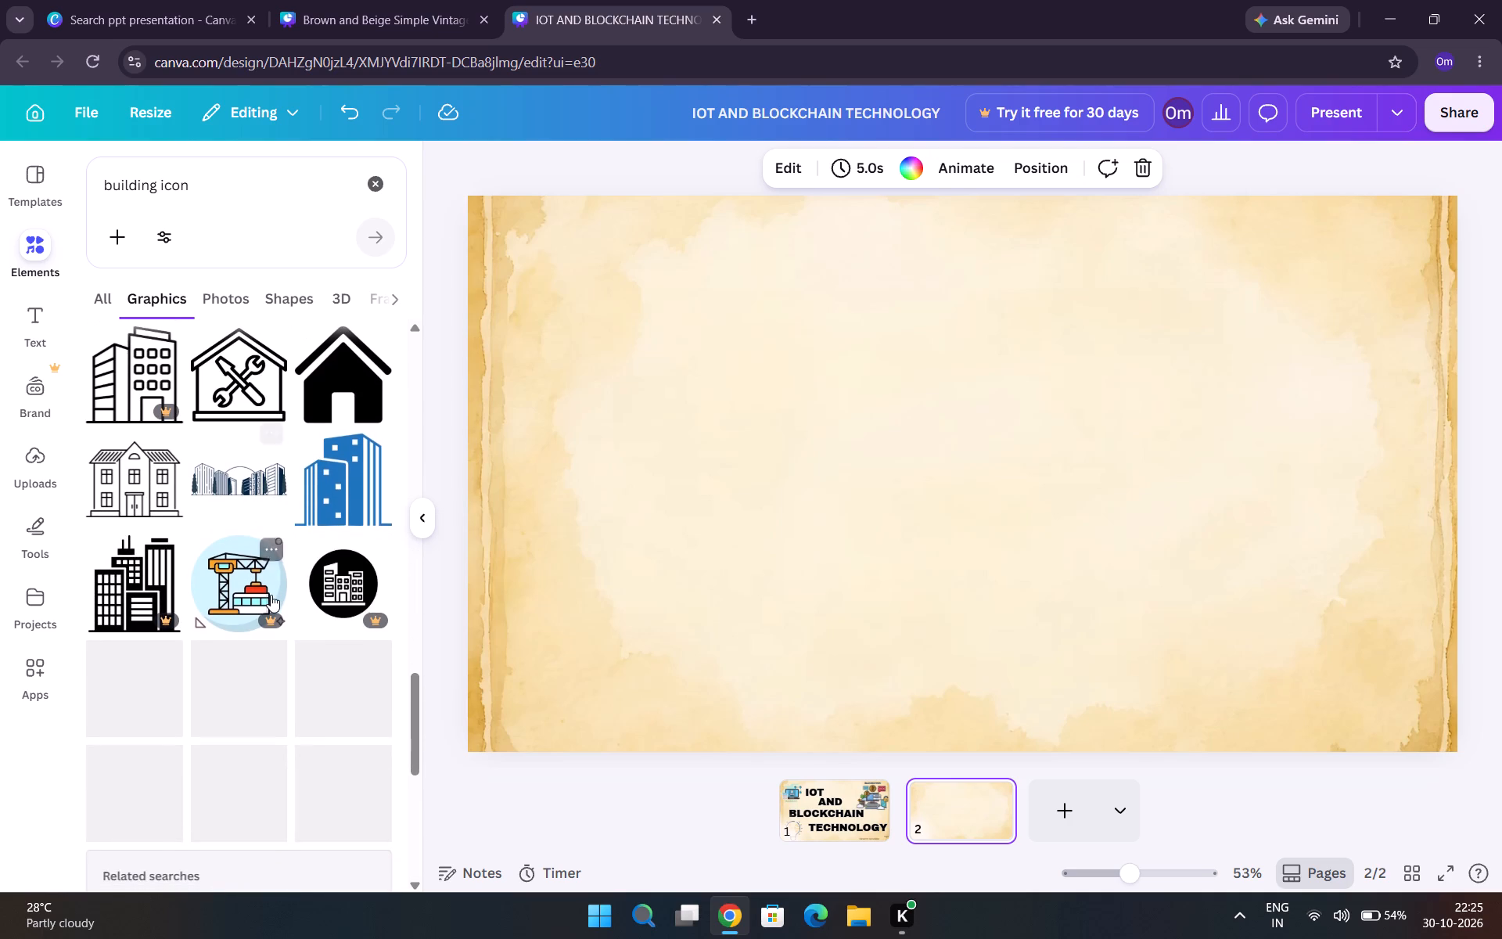
pyautogui.scroll(-1, 271, 595)
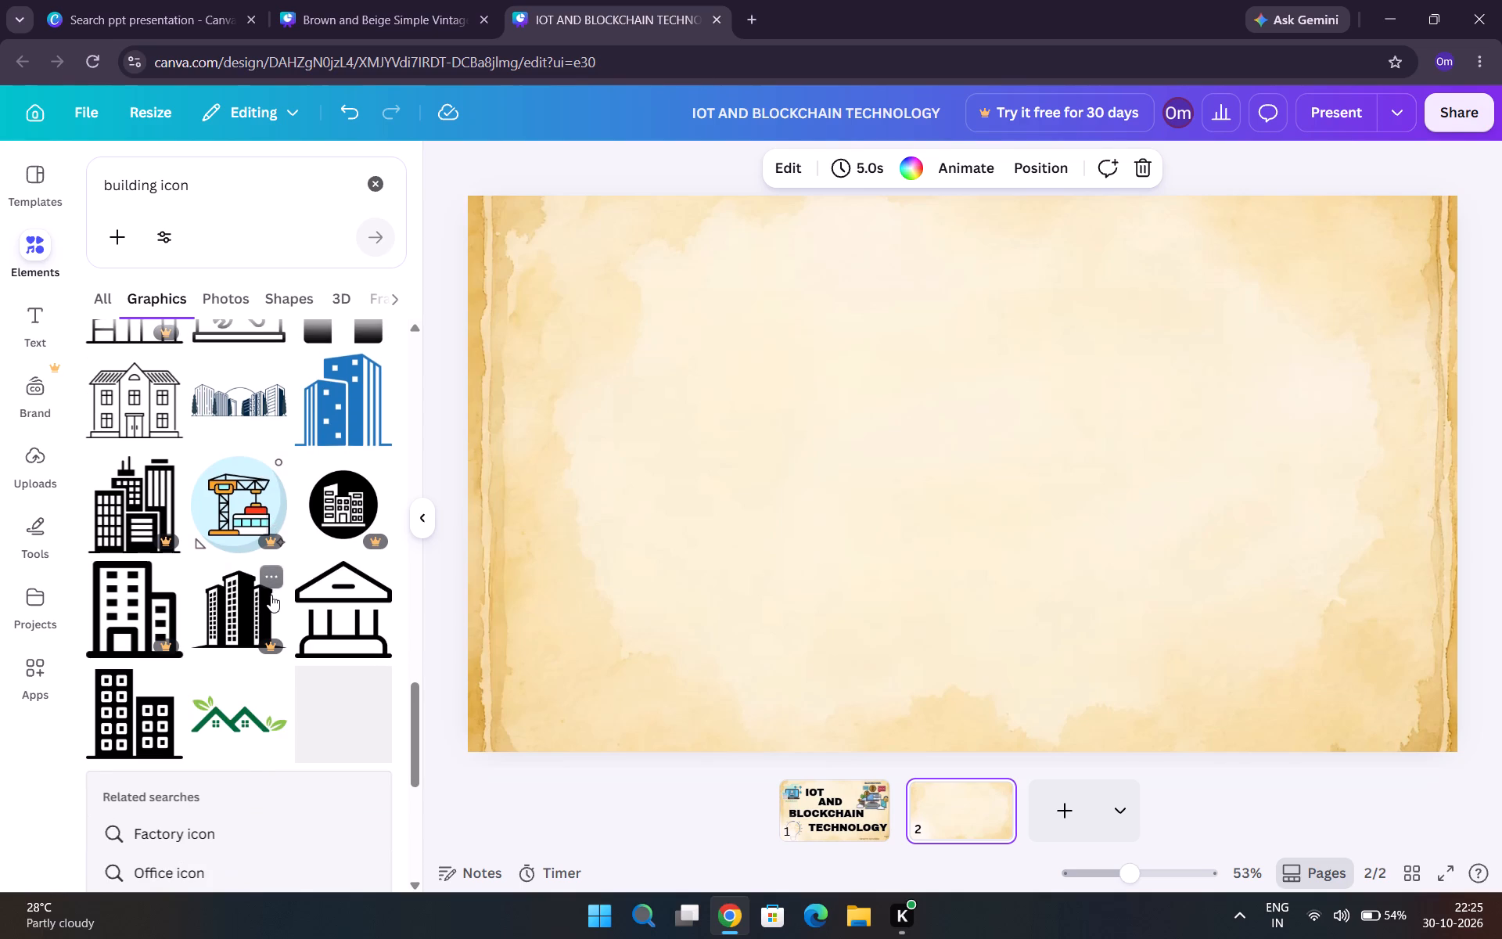
pyautogui.scroll(-2, 271, 595)
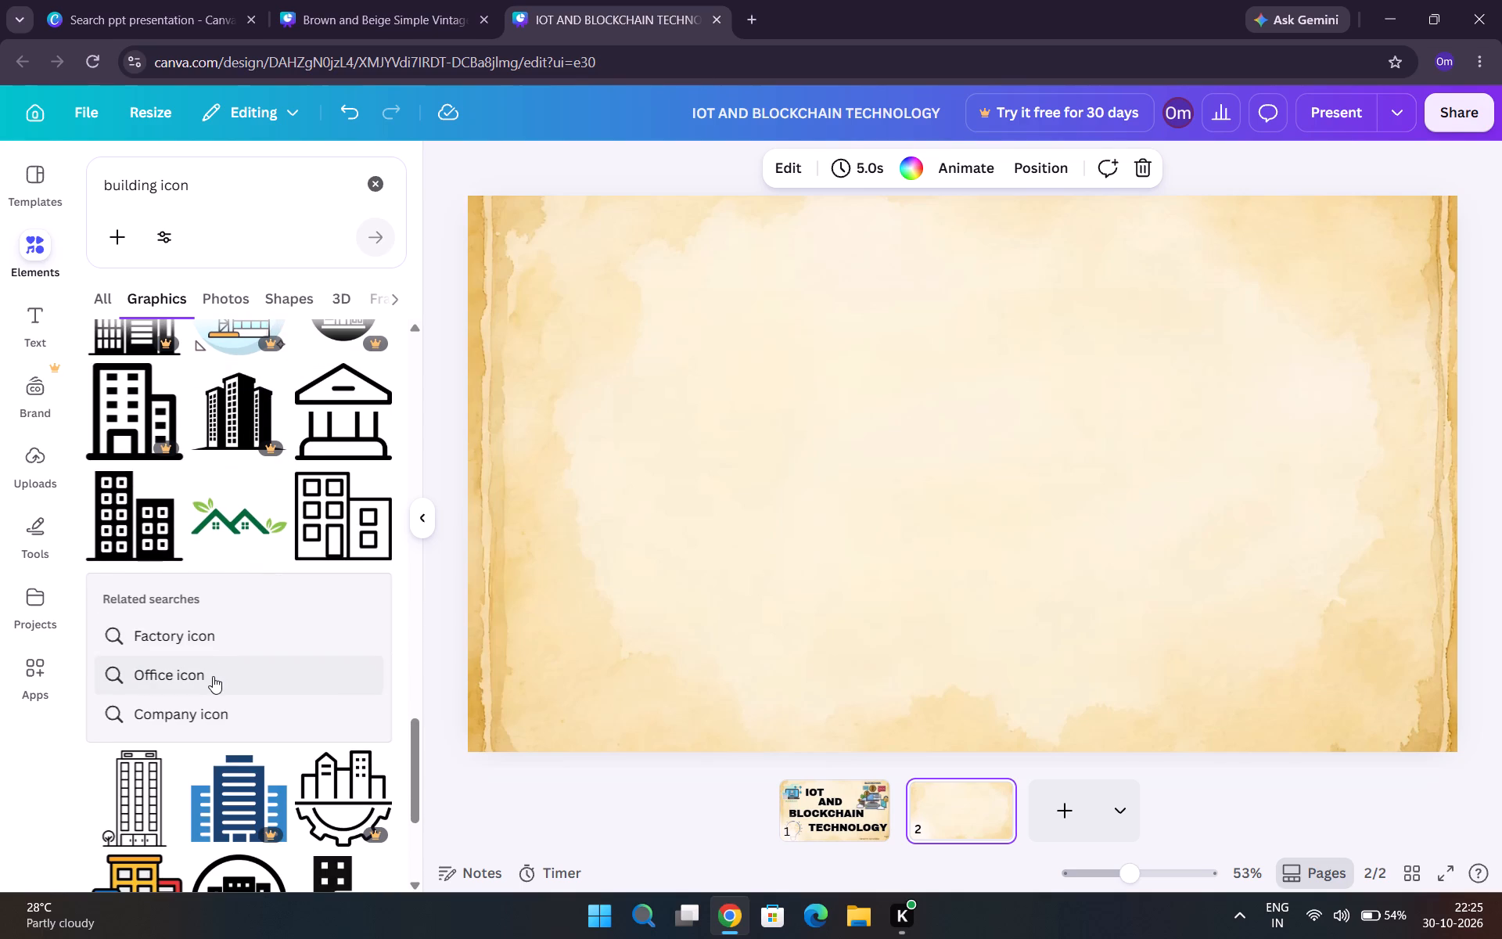
pyautogui.scroll(-2, 225, 776)
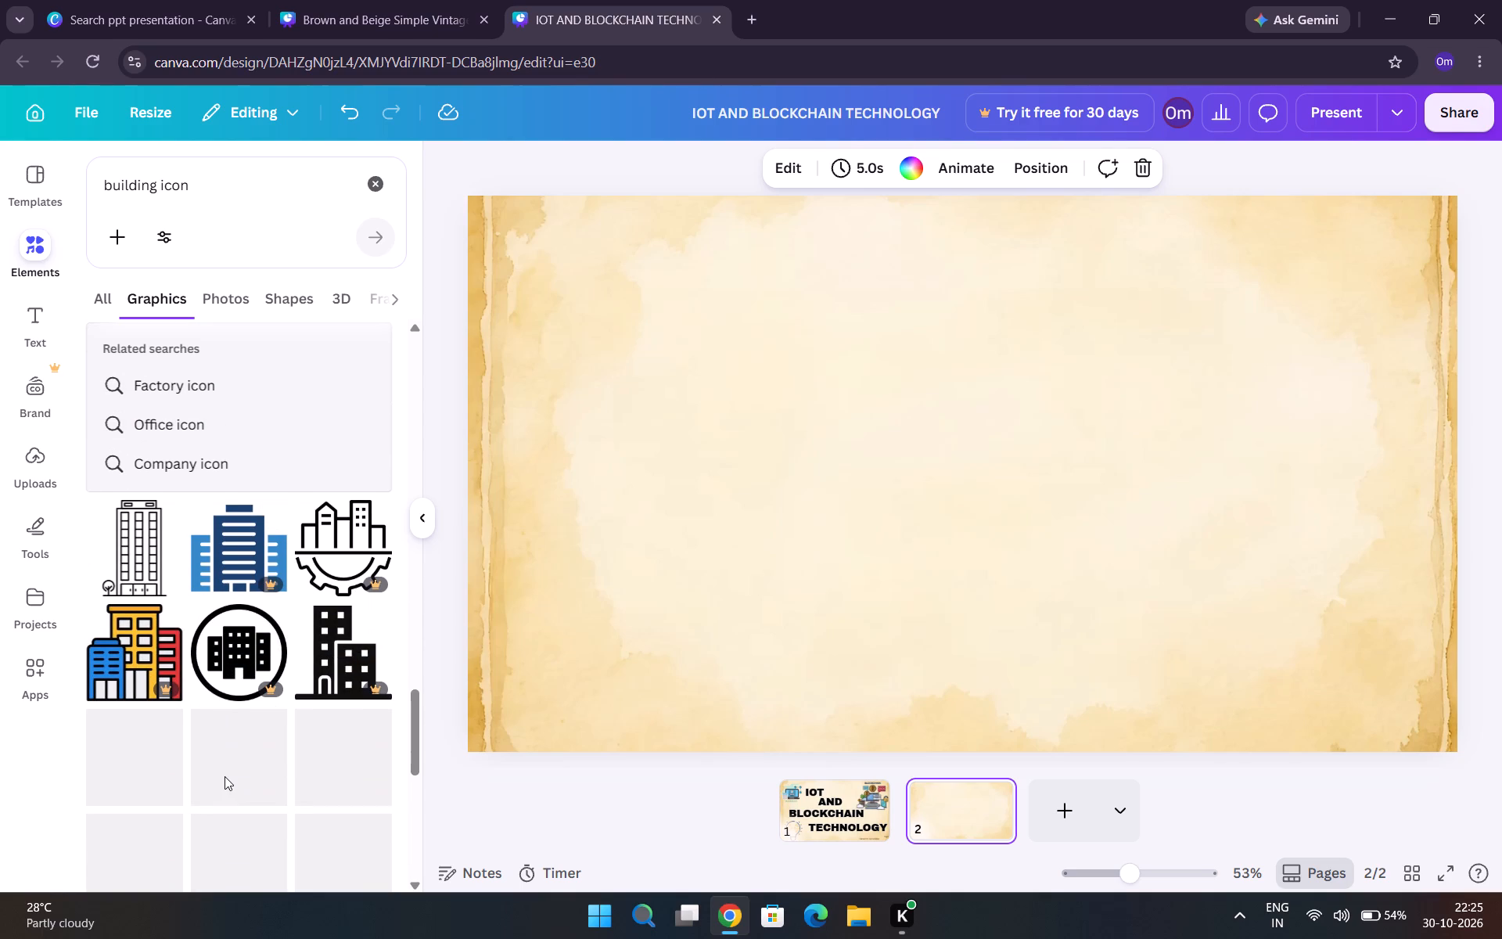
pyautogui.scroll(-1, 225, 776)
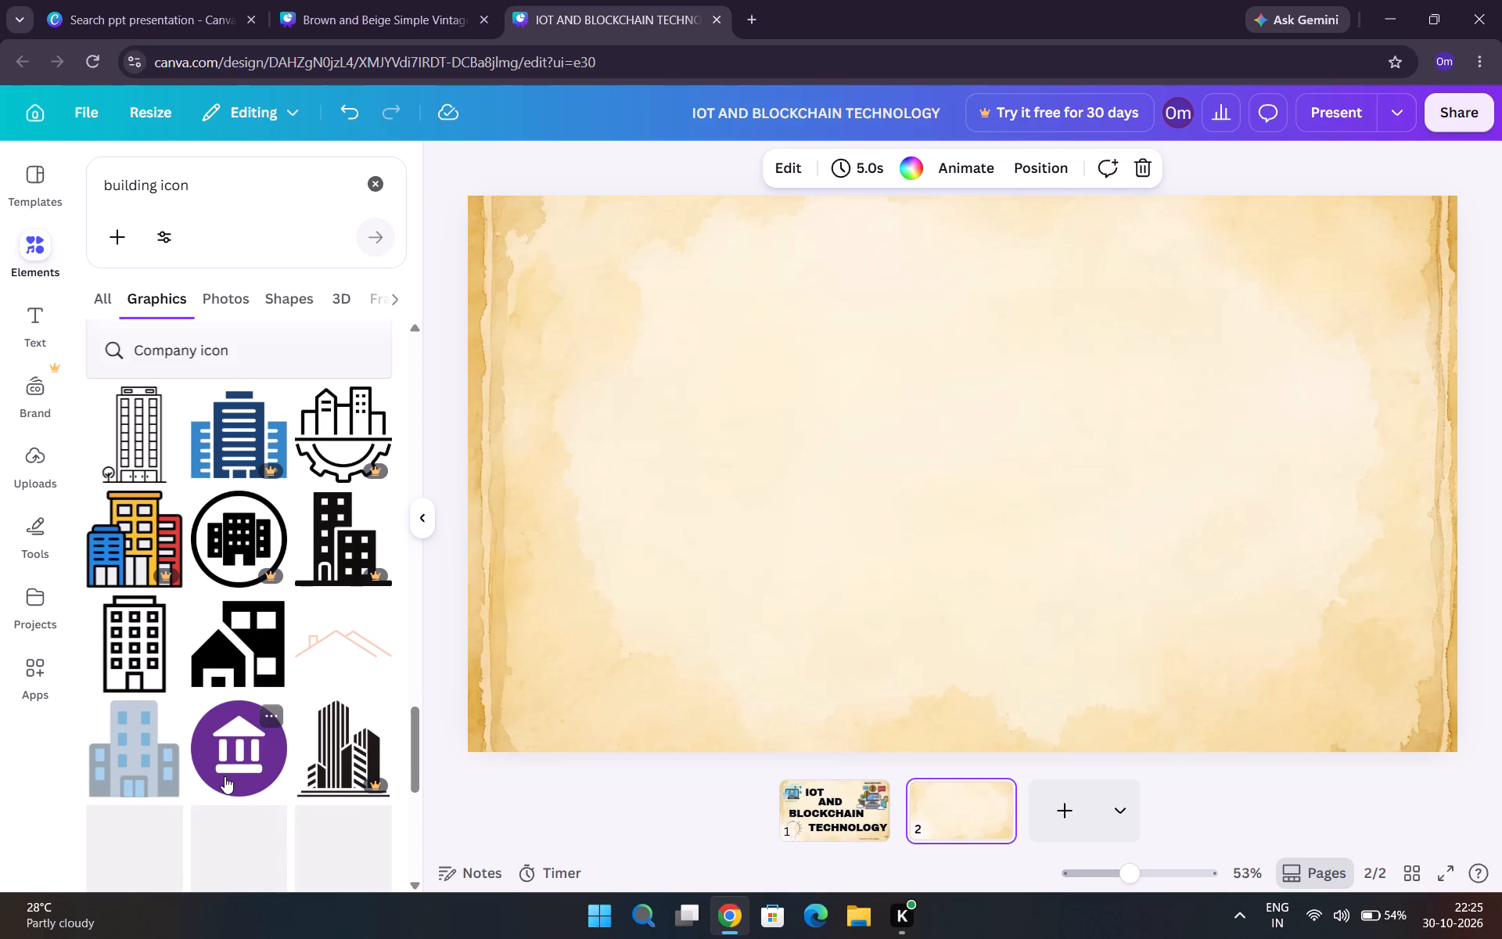
pyautogui.scroll(-2, 225, 776)
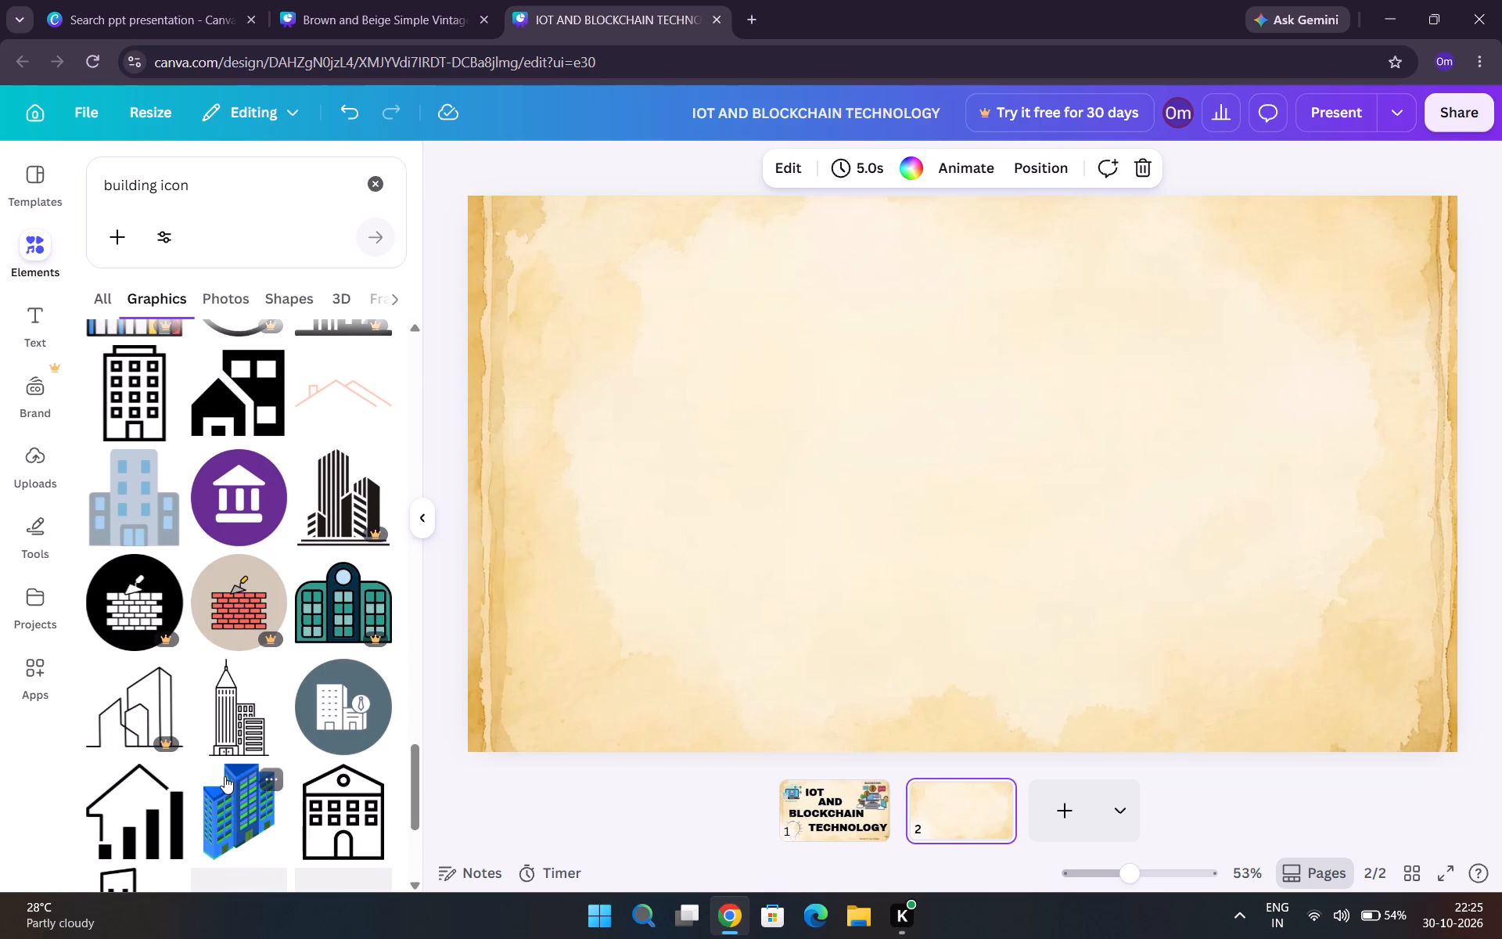
pyautogui.scroll(-1, 225, 776)
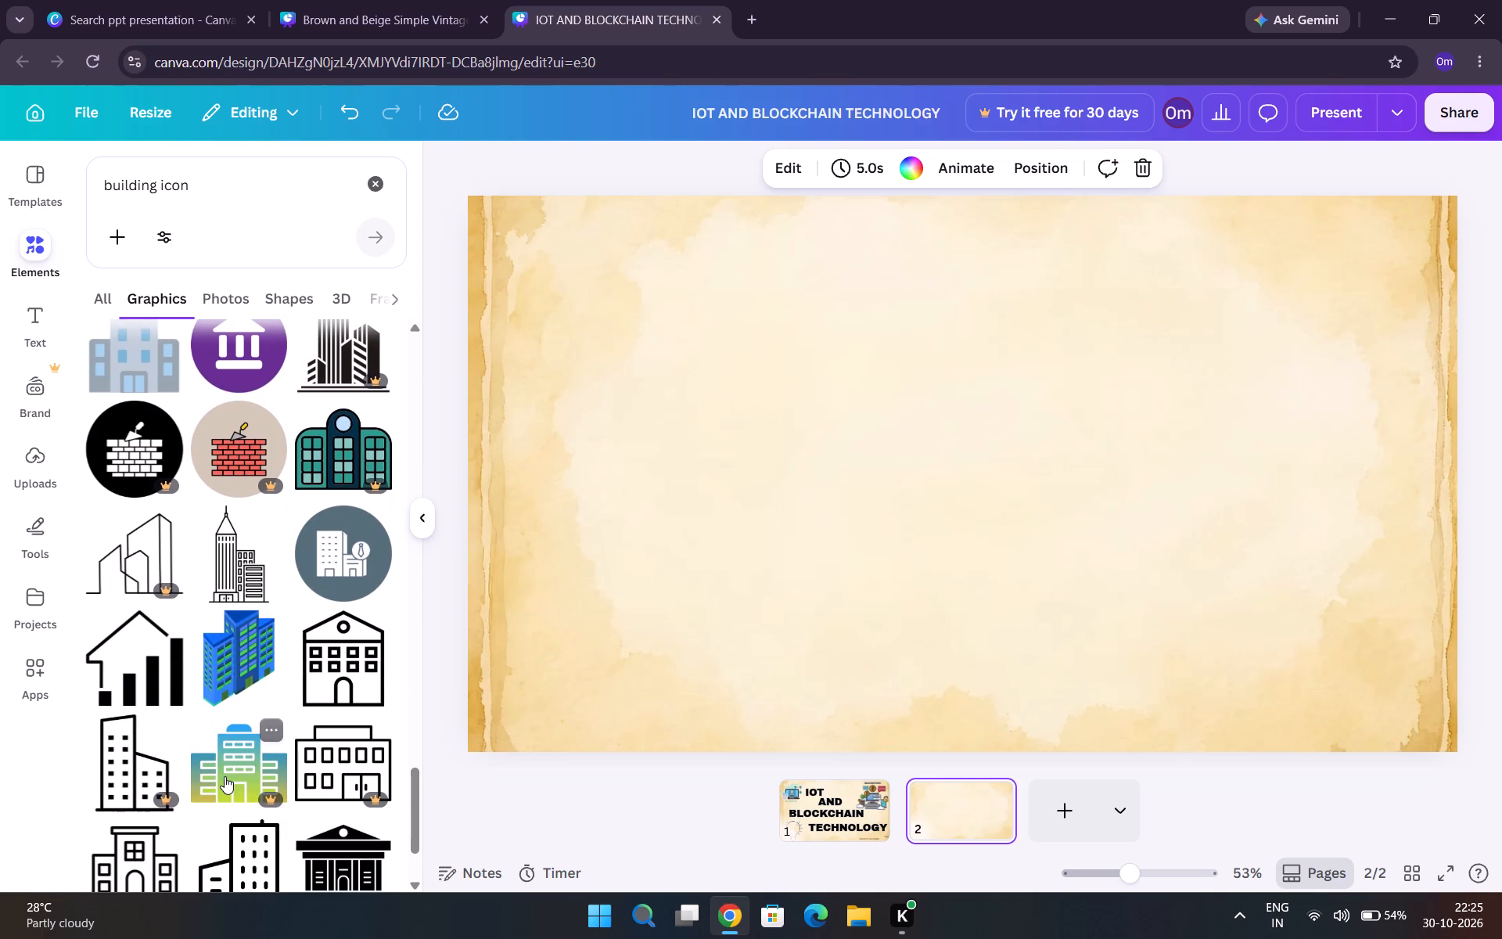
pyautogui.scroll(-3, 225, 776)
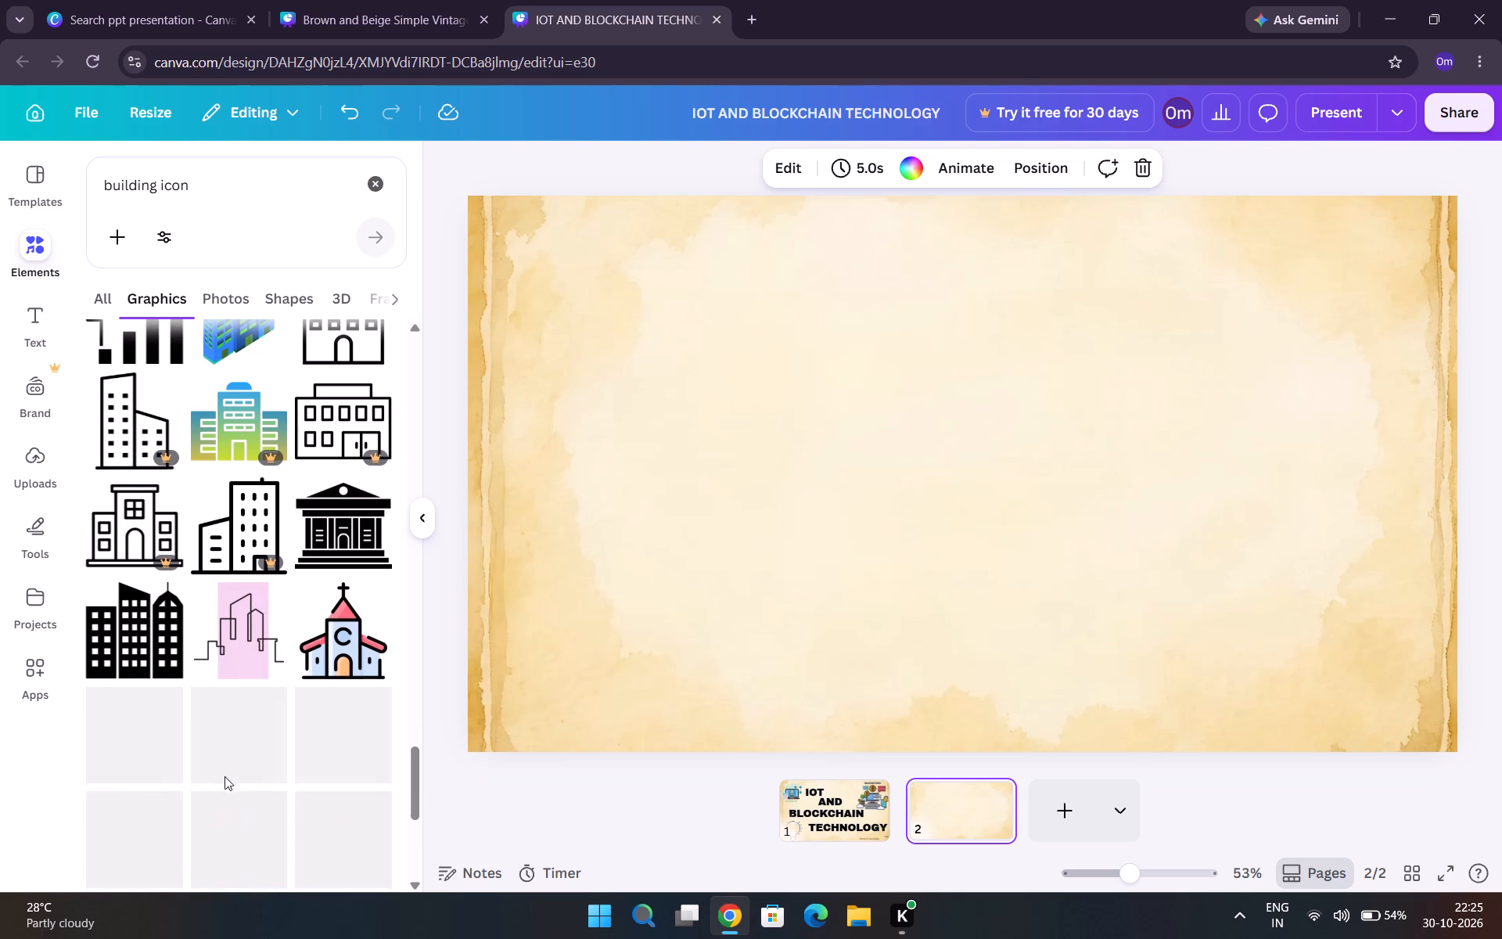
pyautogui.scroll(-1, 225, 776)
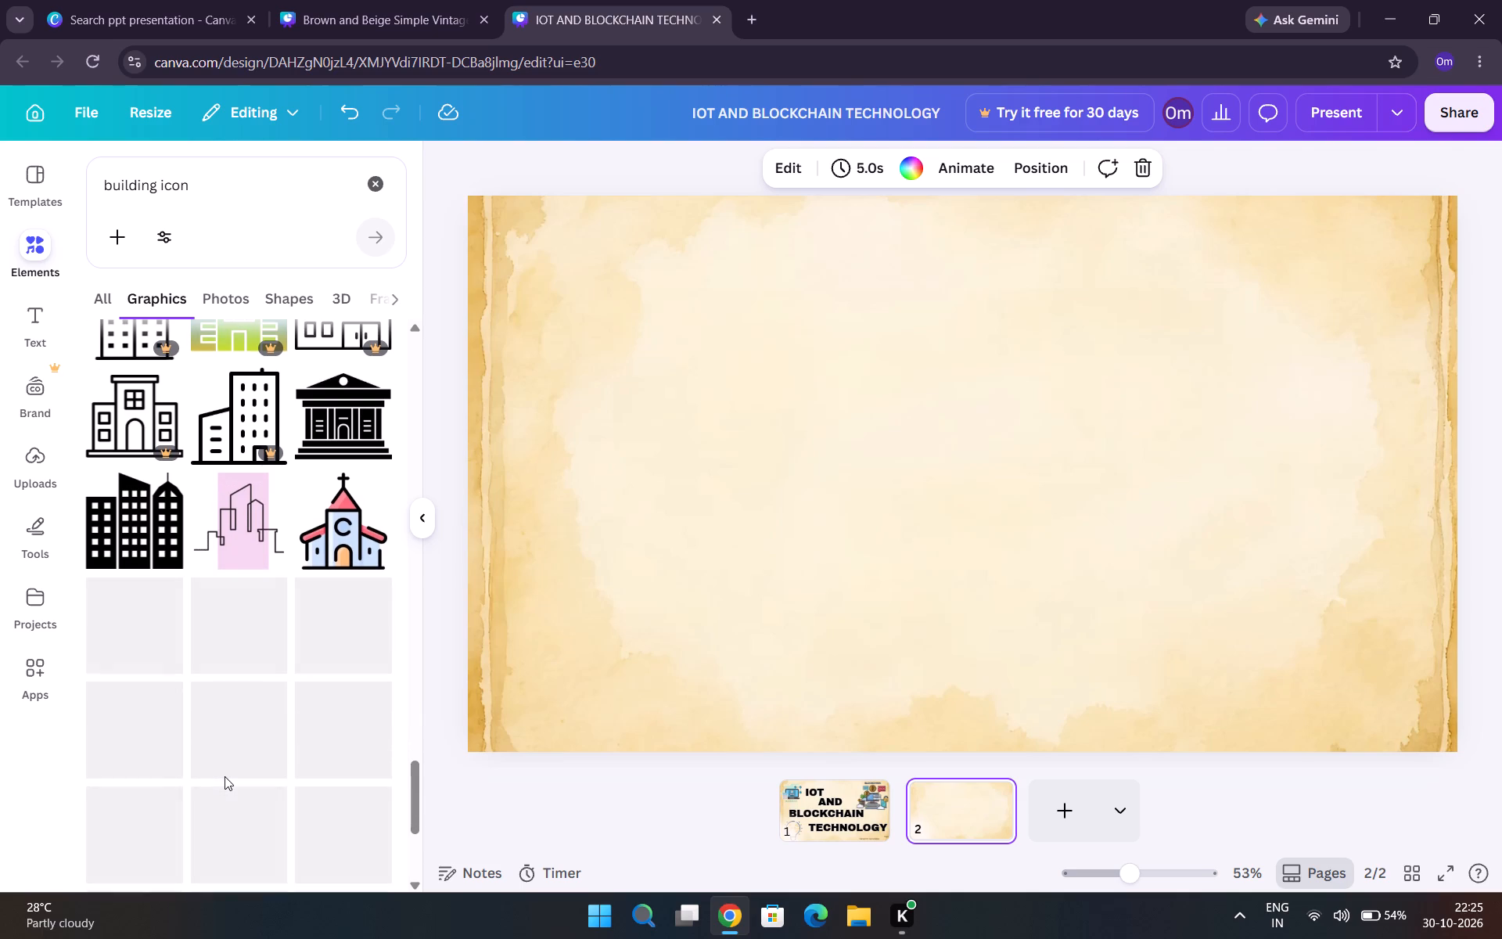
pyautogui.scroll(-1, 225, 776)
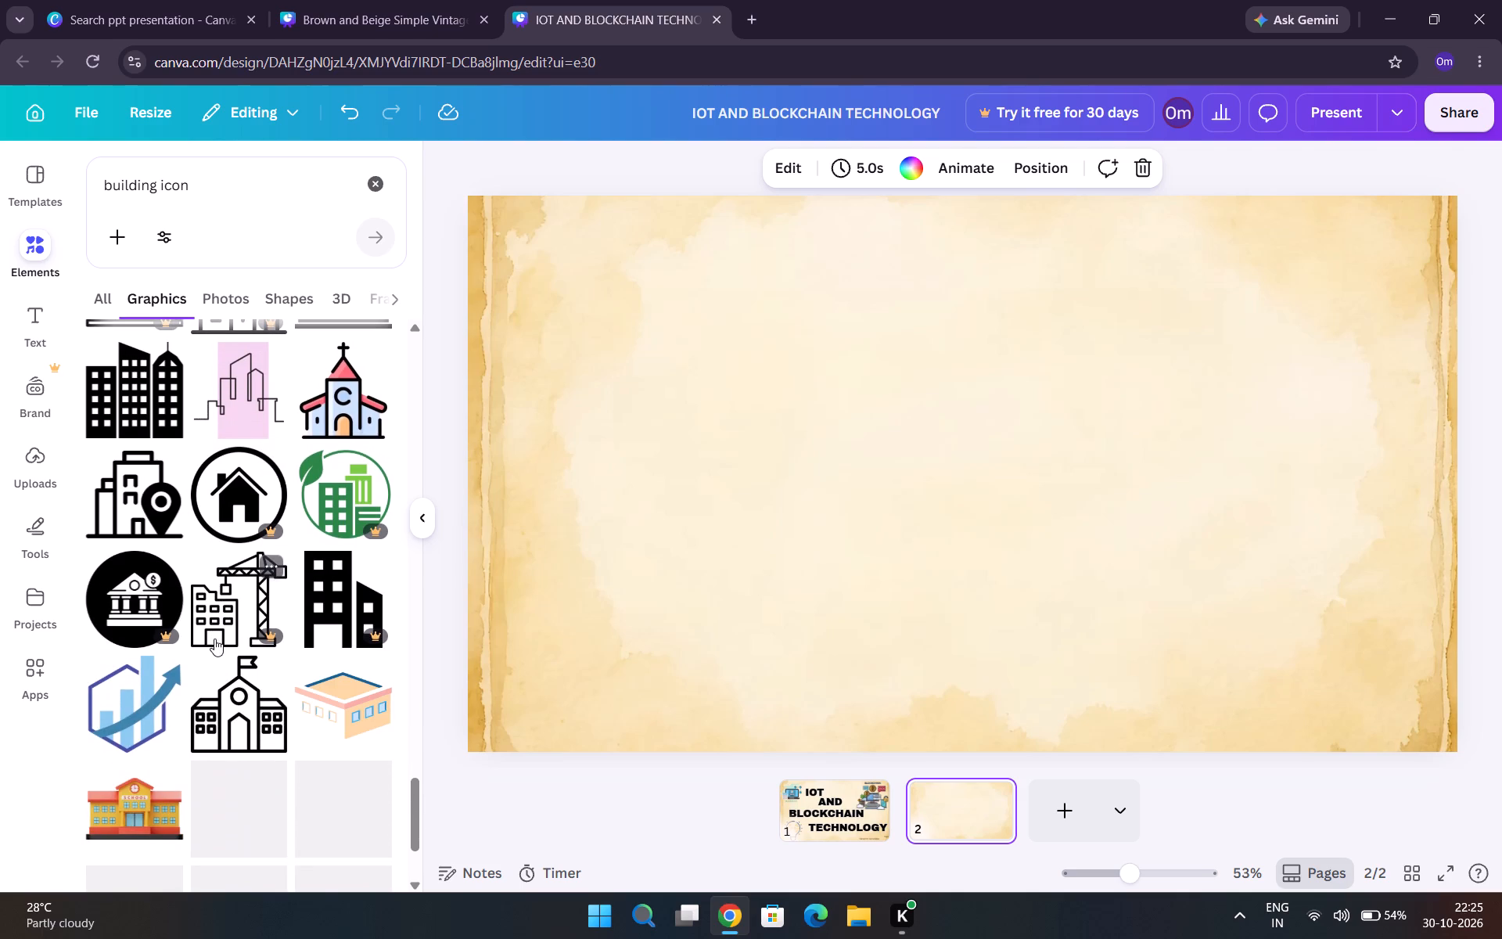
pyautogui.scroll(-5, 166, 750)
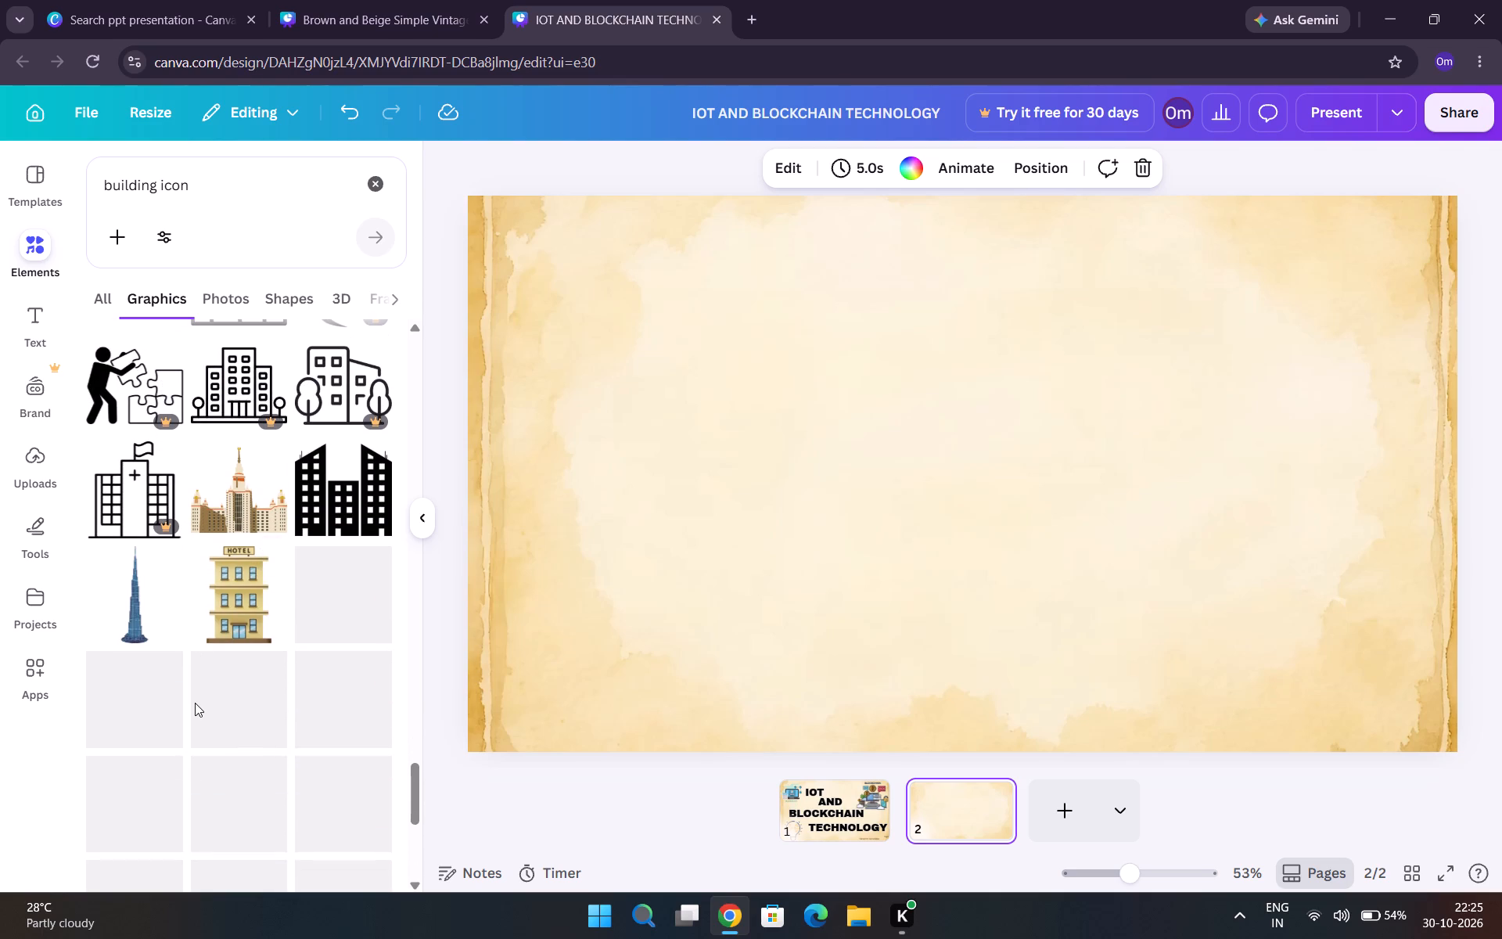
pyautogui.scroll(-1, 195, 703)
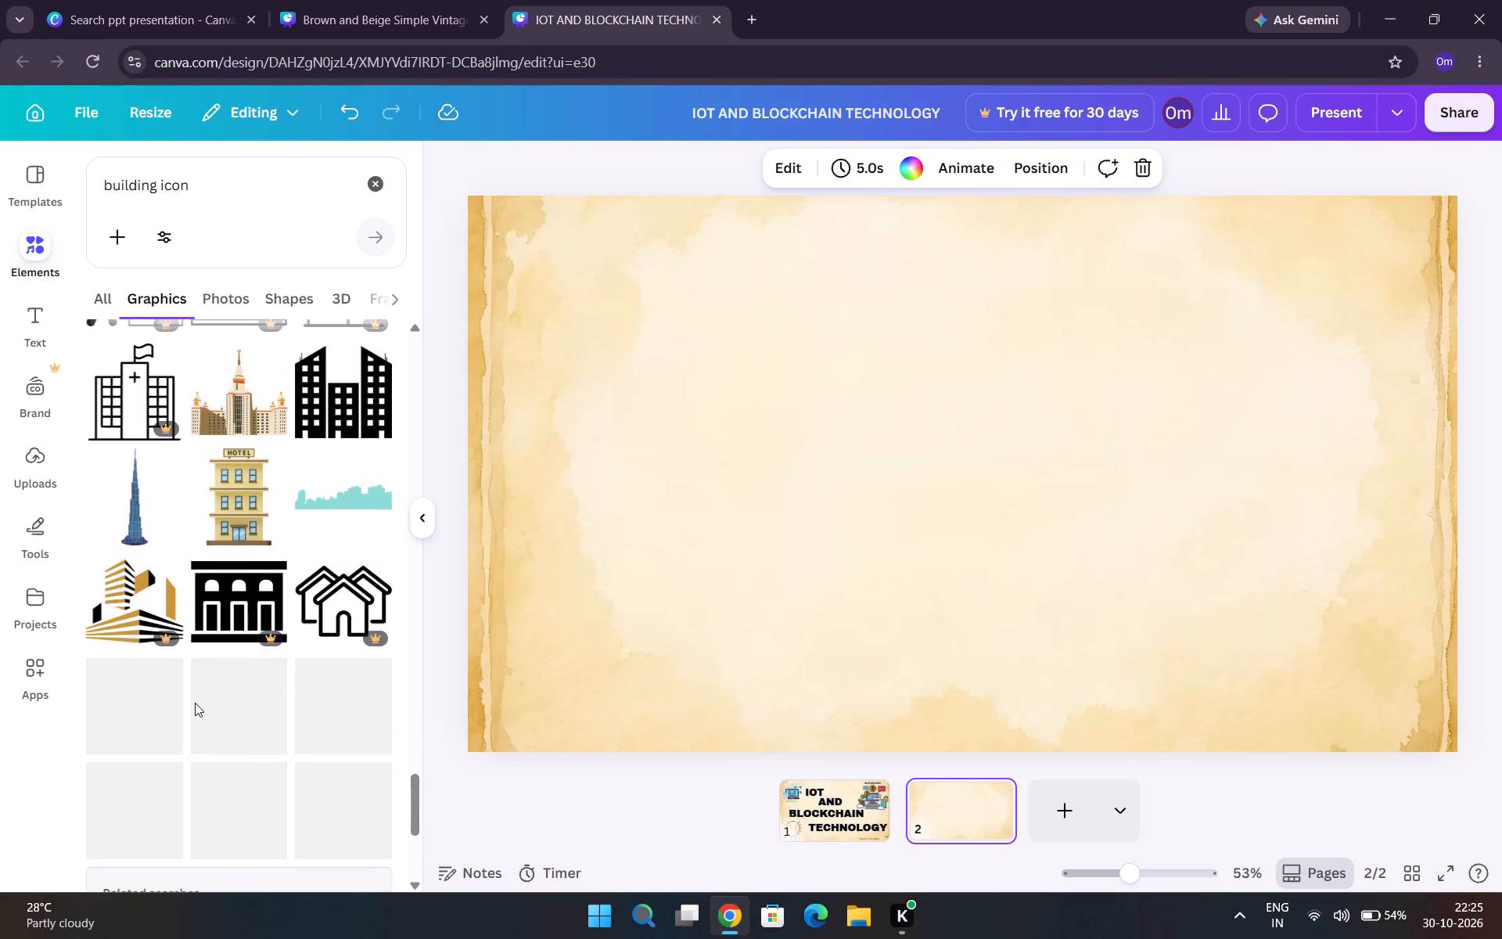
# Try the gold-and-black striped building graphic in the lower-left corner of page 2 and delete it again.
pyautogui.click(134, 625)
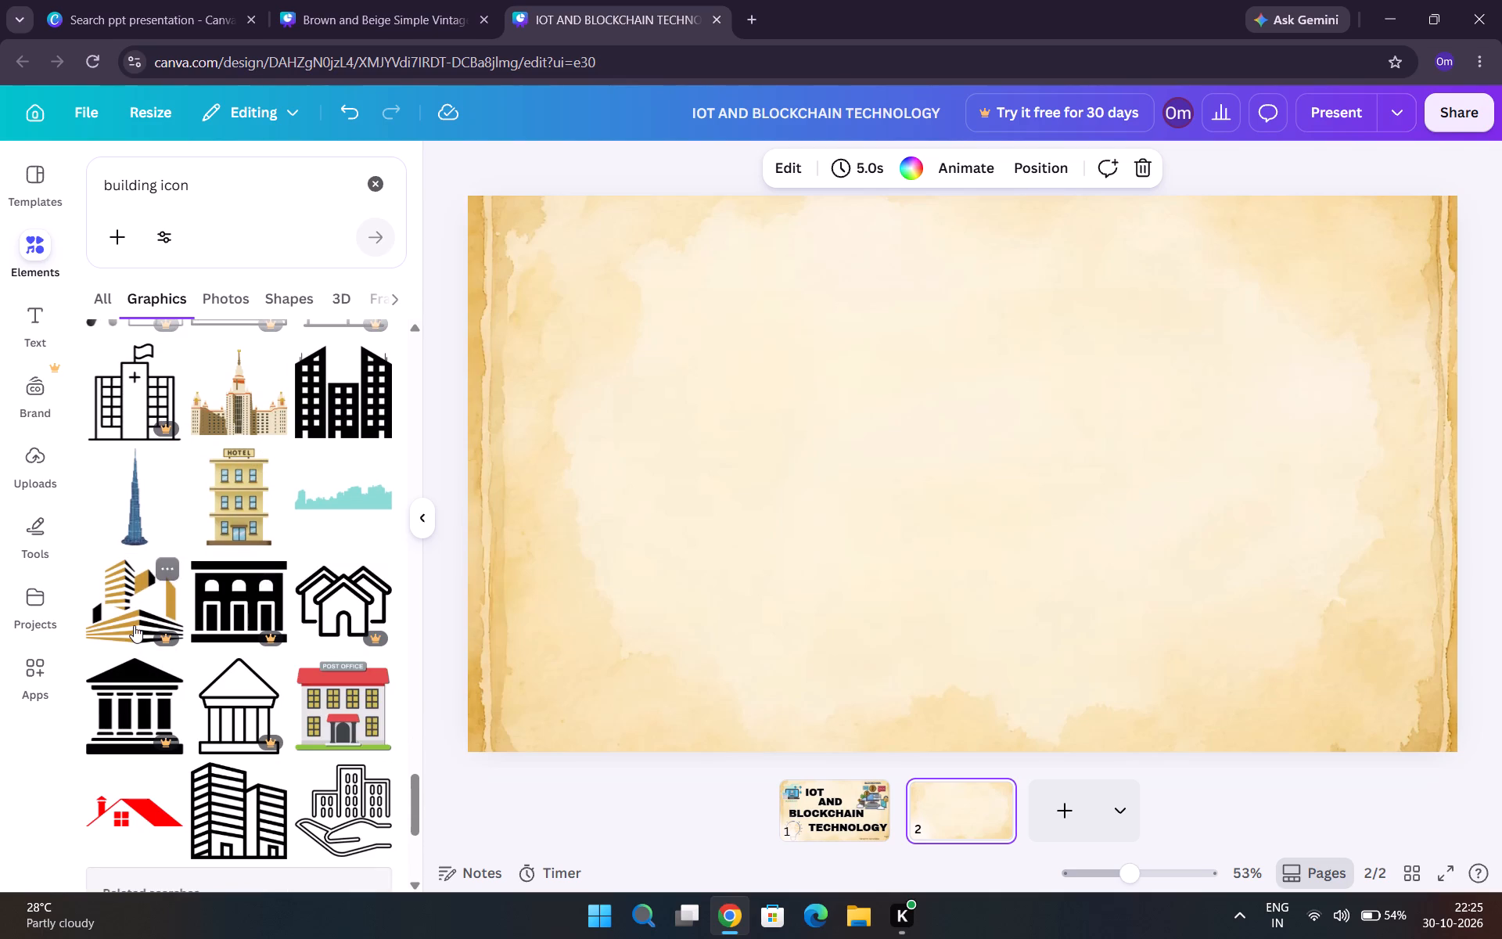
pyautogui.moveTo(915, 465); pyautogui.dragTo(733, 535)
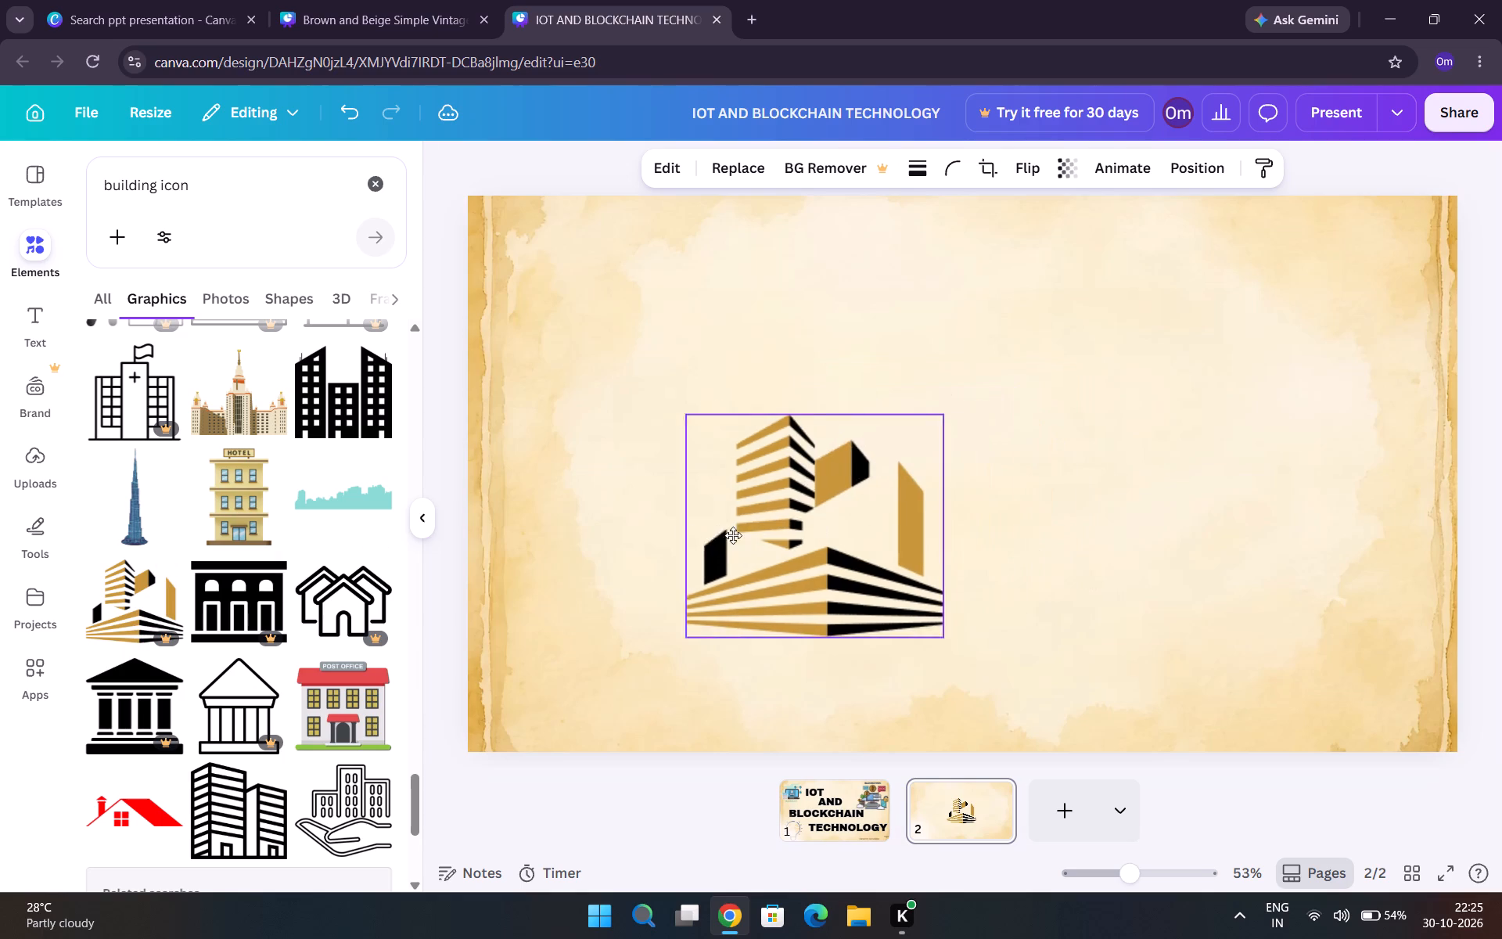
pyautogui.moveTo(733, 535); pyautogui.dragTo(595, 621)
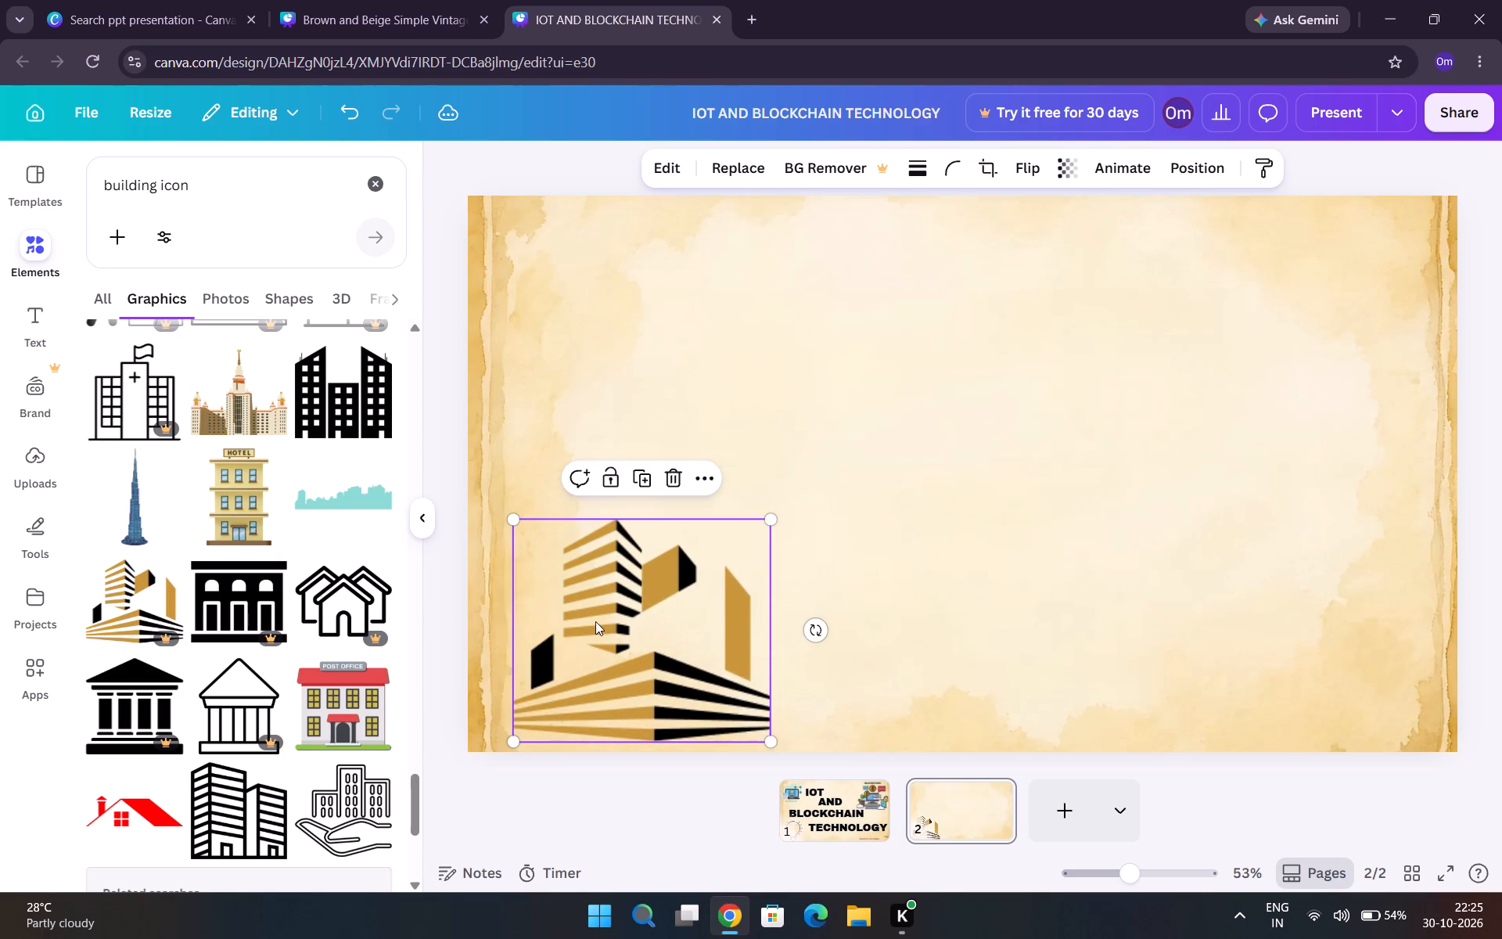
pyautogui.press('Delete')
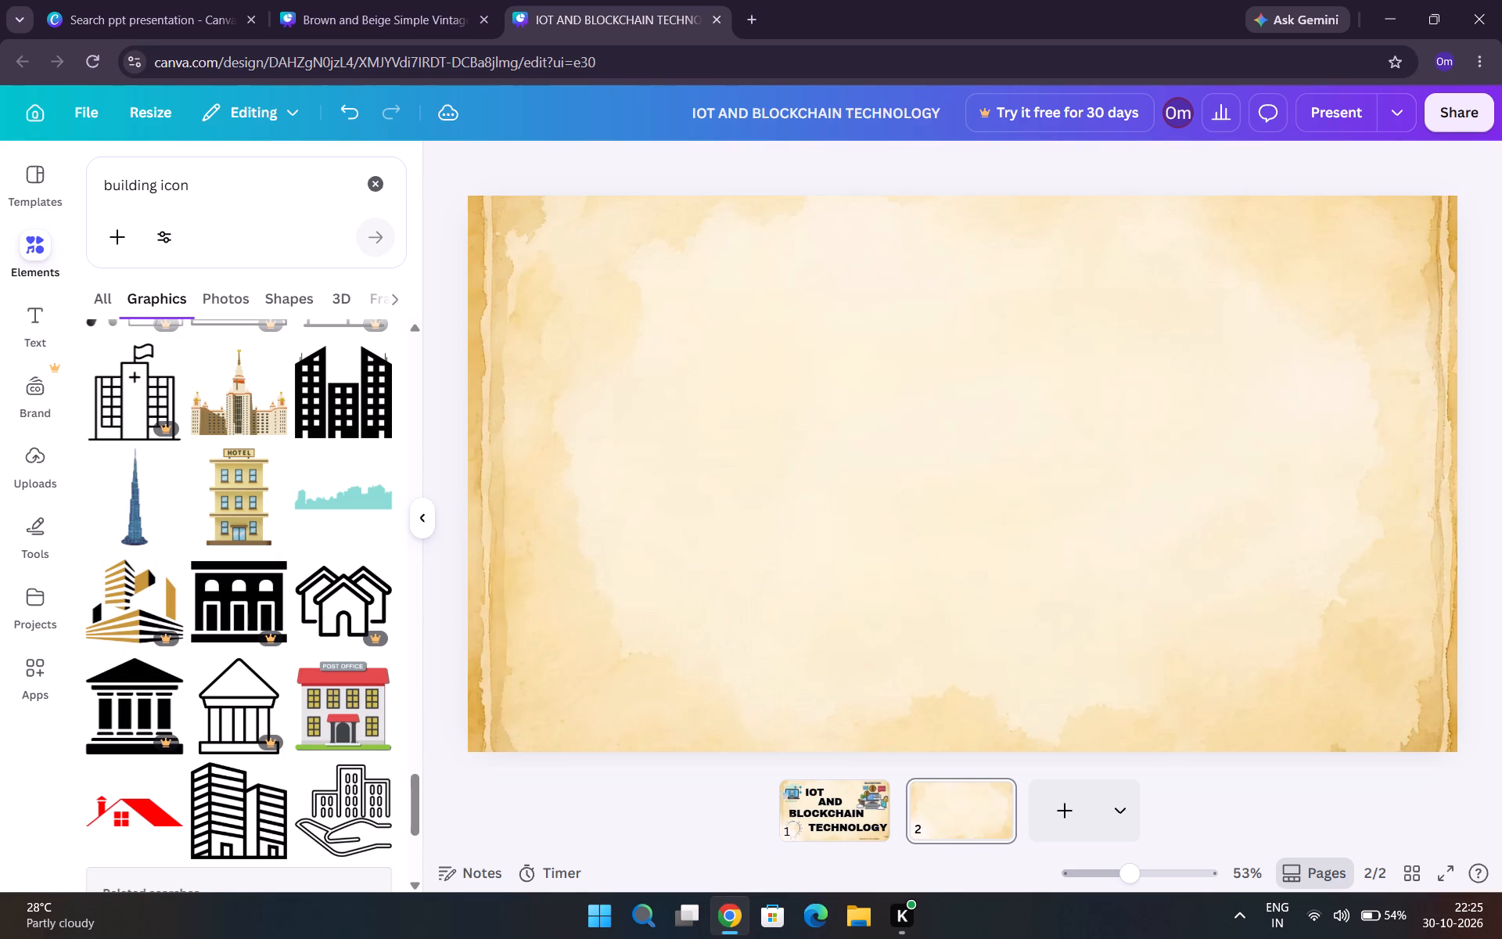
# Look further through the "building icon" graphics for a suitable building illustration for page 2.
pyautogui.scroll(-4, 264, 588)
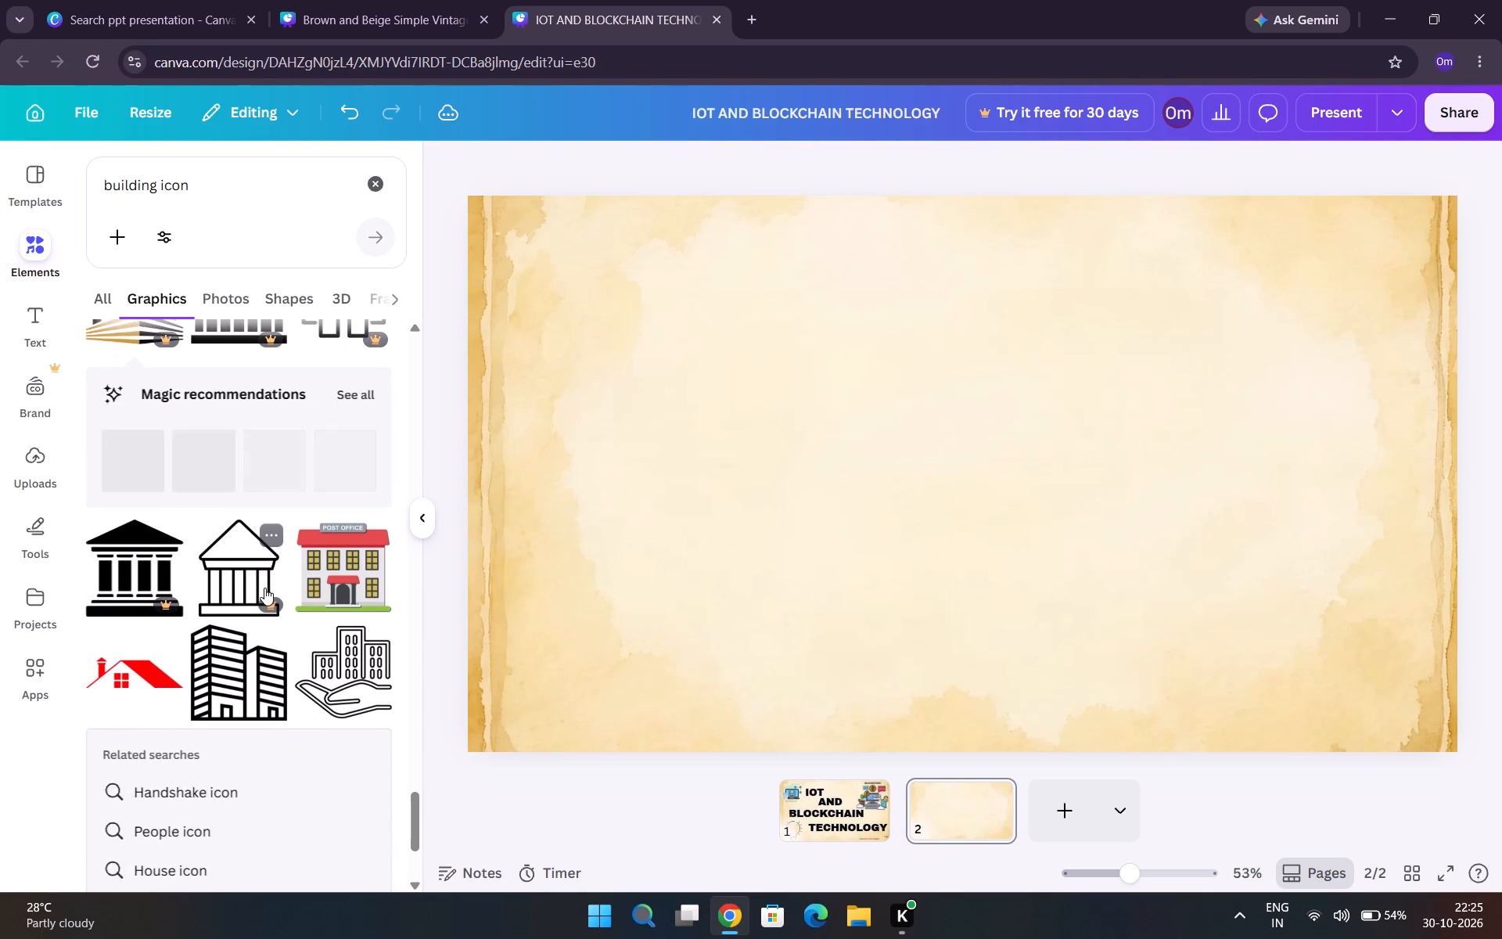
pyautogui.scroll(-3, 264, 588)
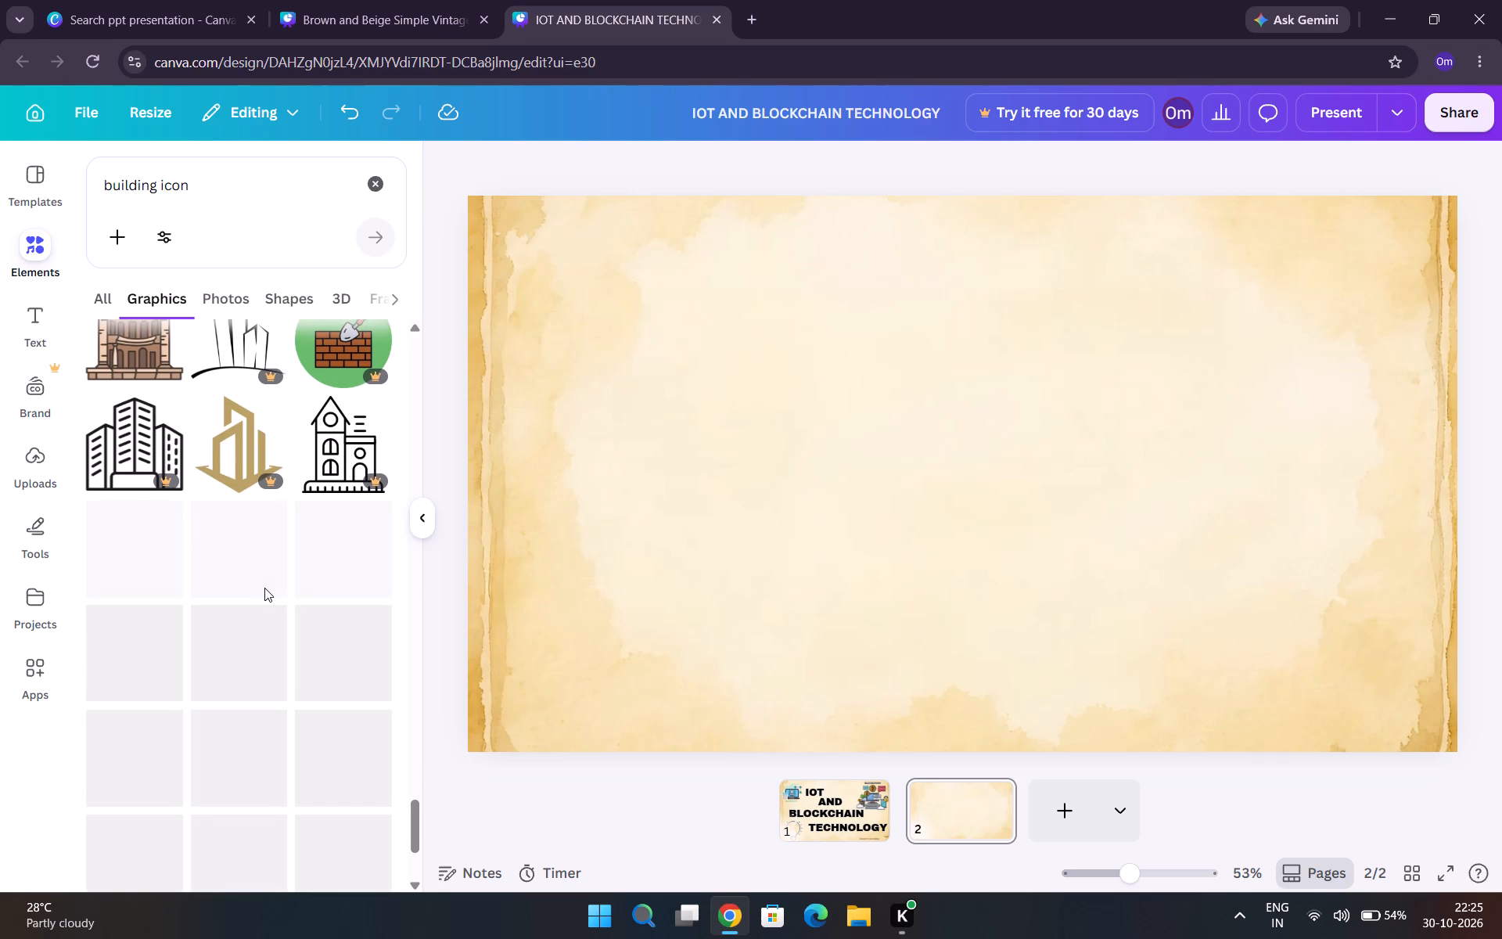
pyautogui.scroll(1, 264, 588)
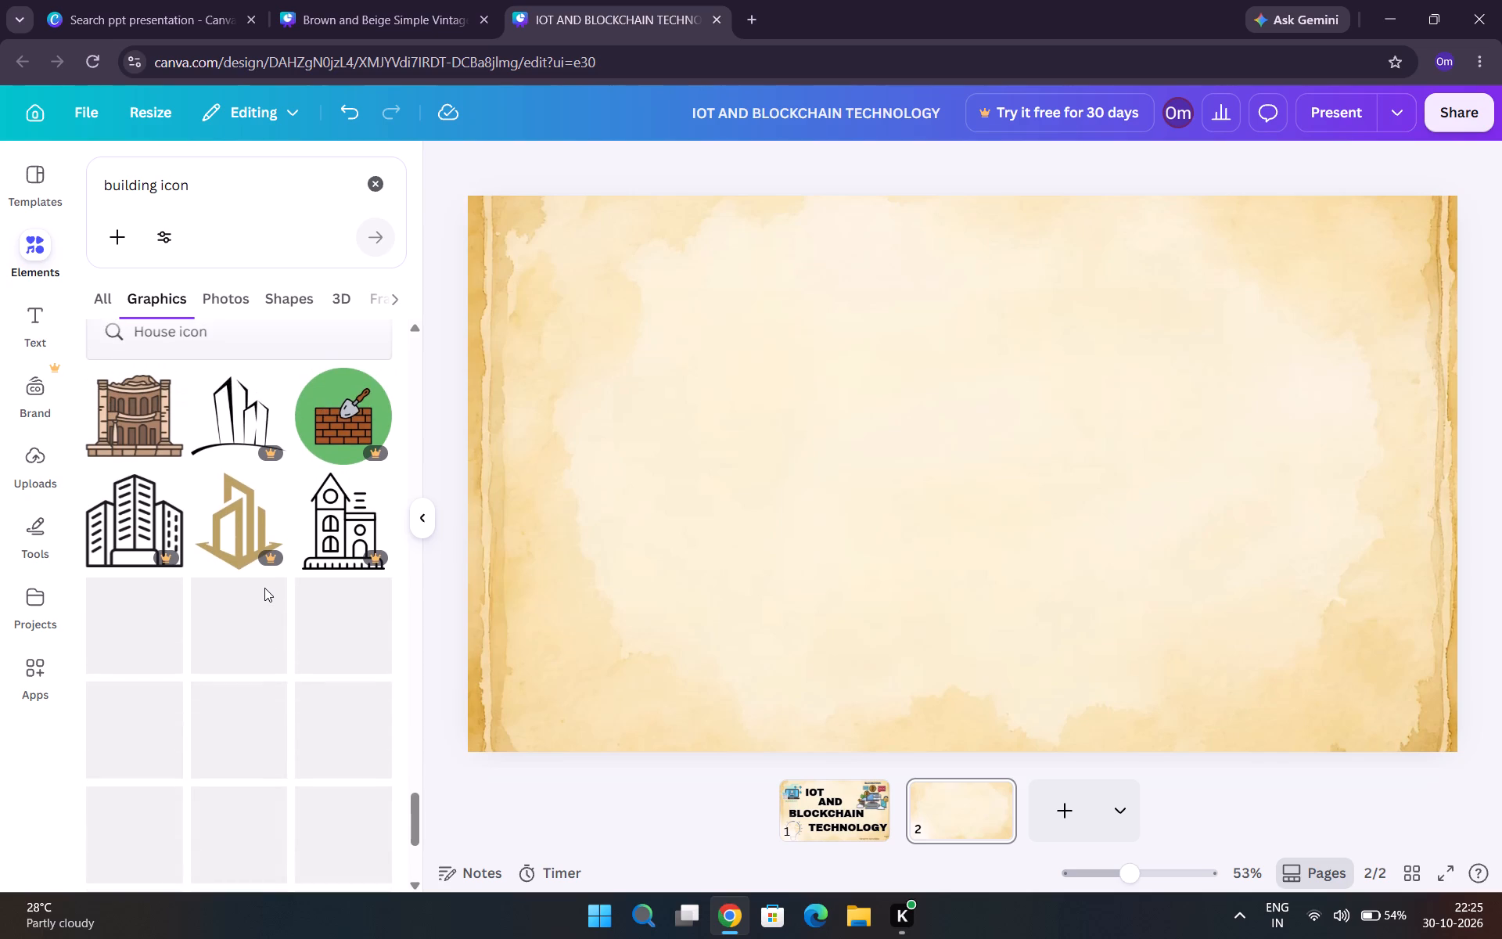
pyautogui.scroll(12, 264, 588)
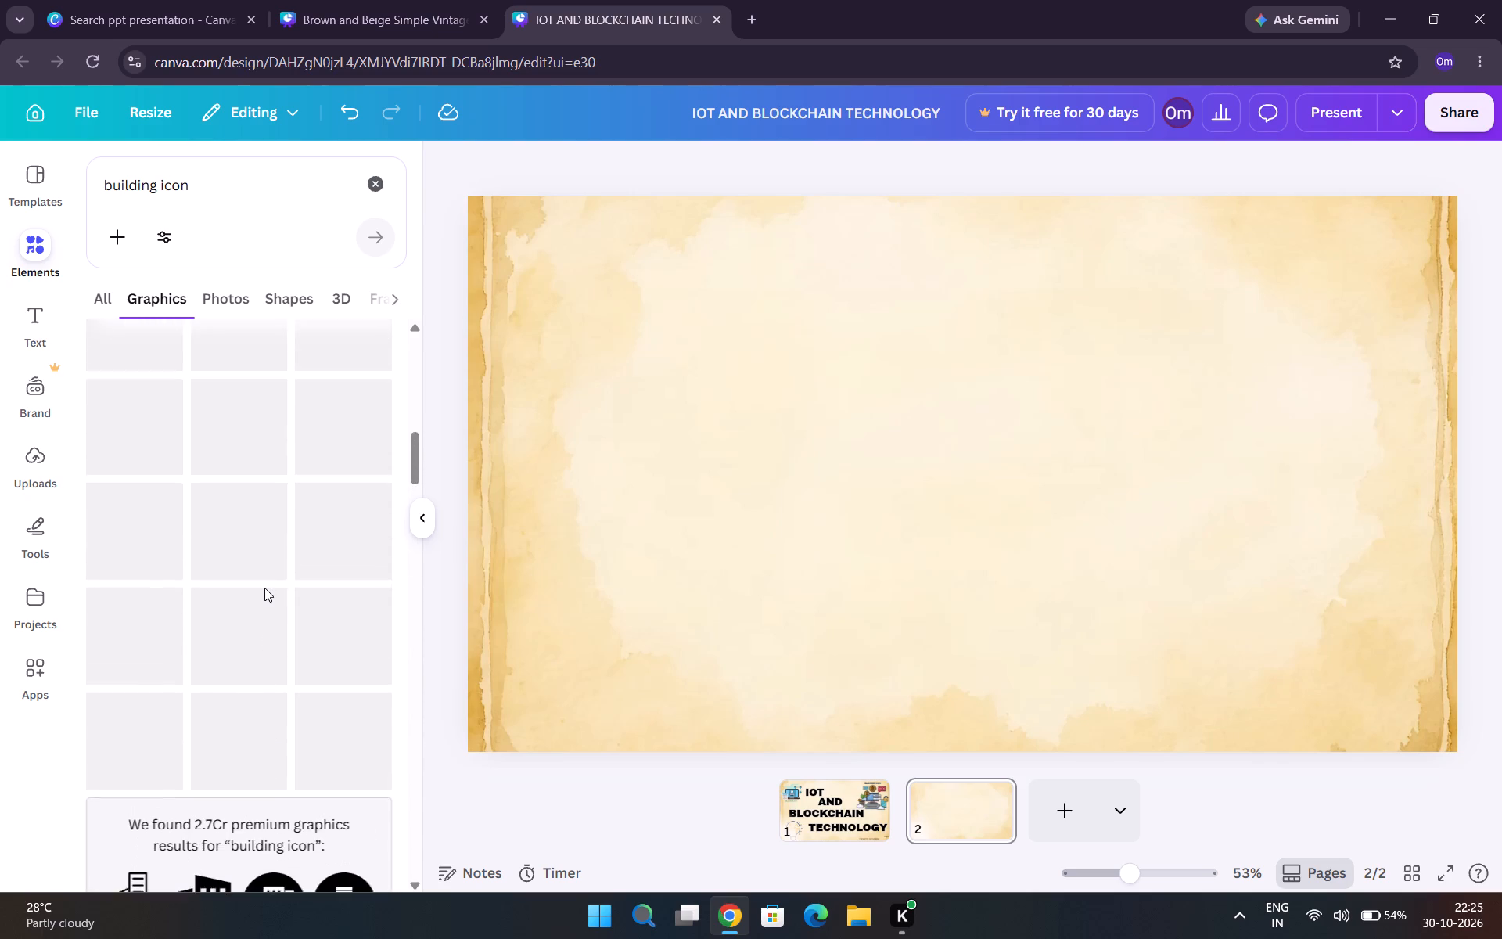
pyautogui.scroll(7, 264, 588)
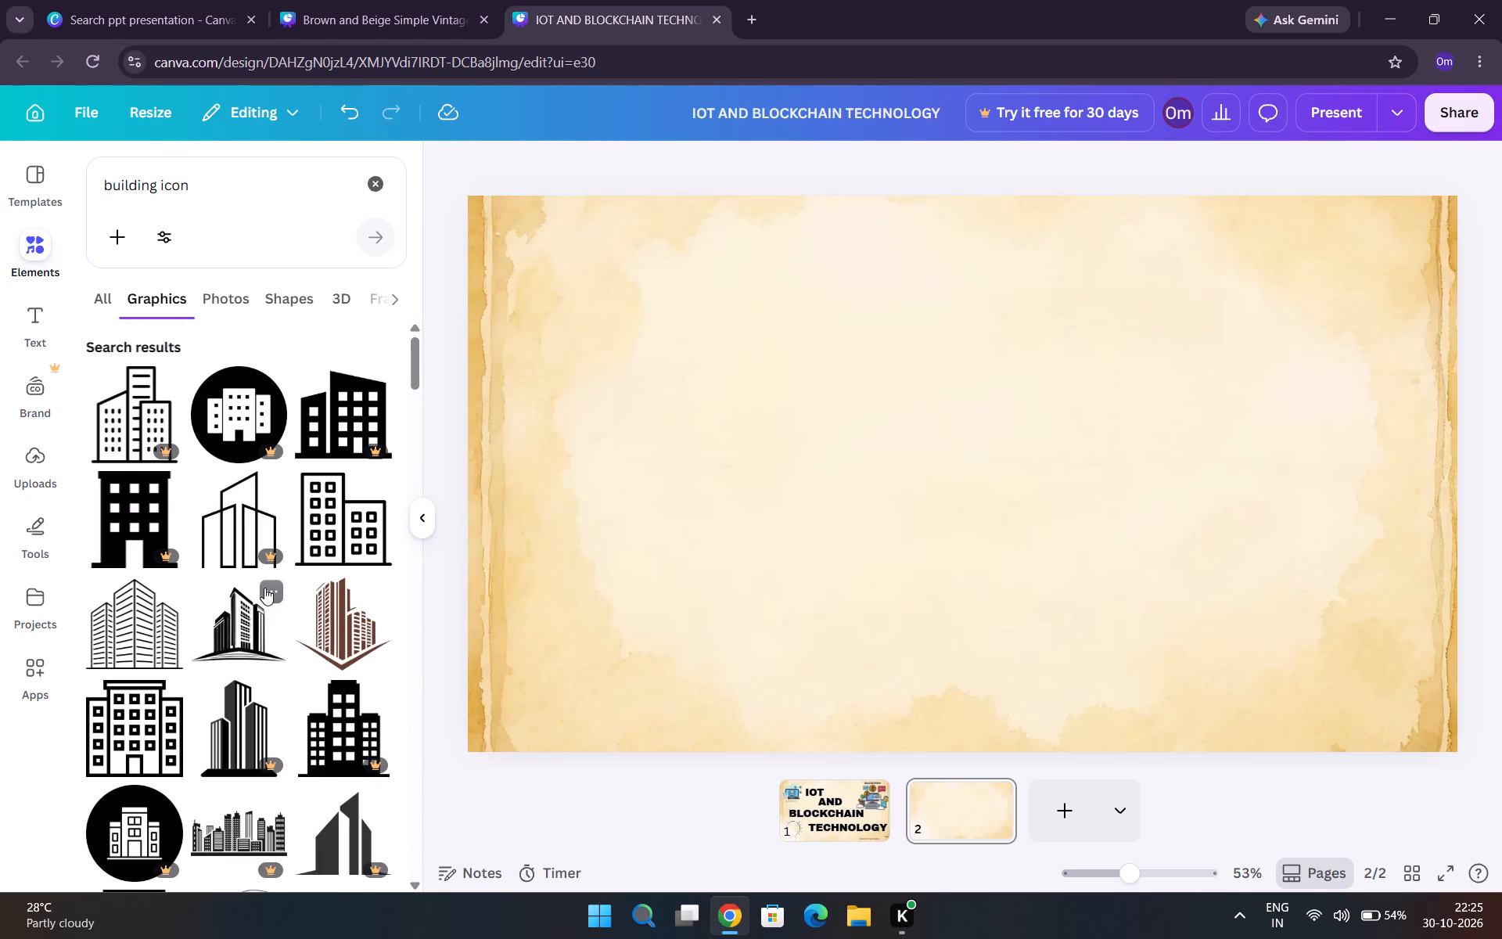
pyautogui.scroll(-2, 264, 588)
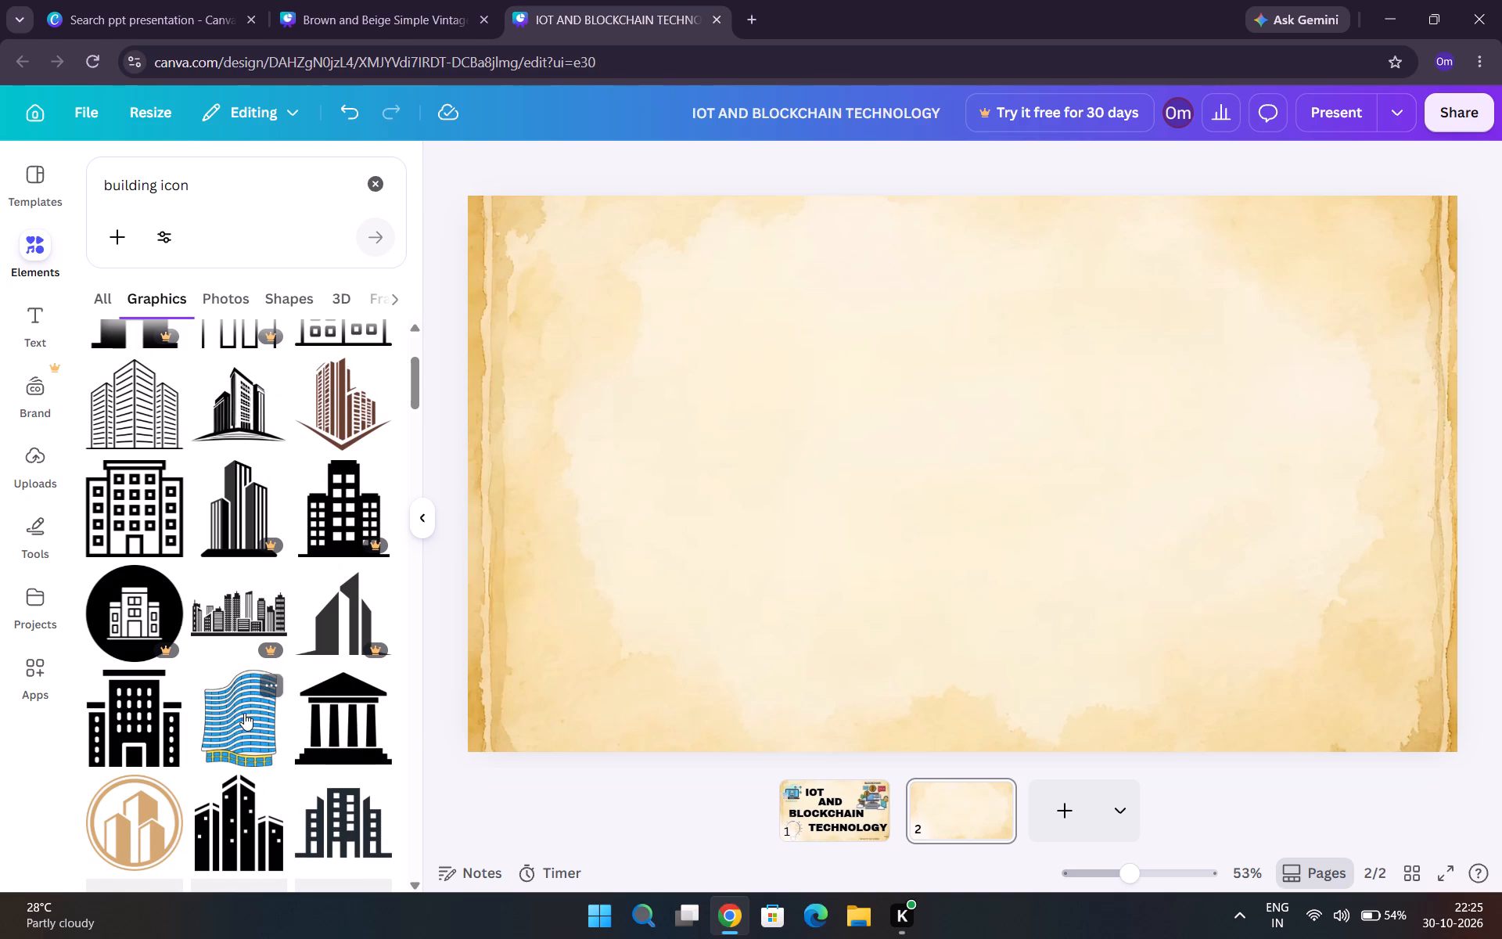
pyautogui.scroll(-2, 244, 713)
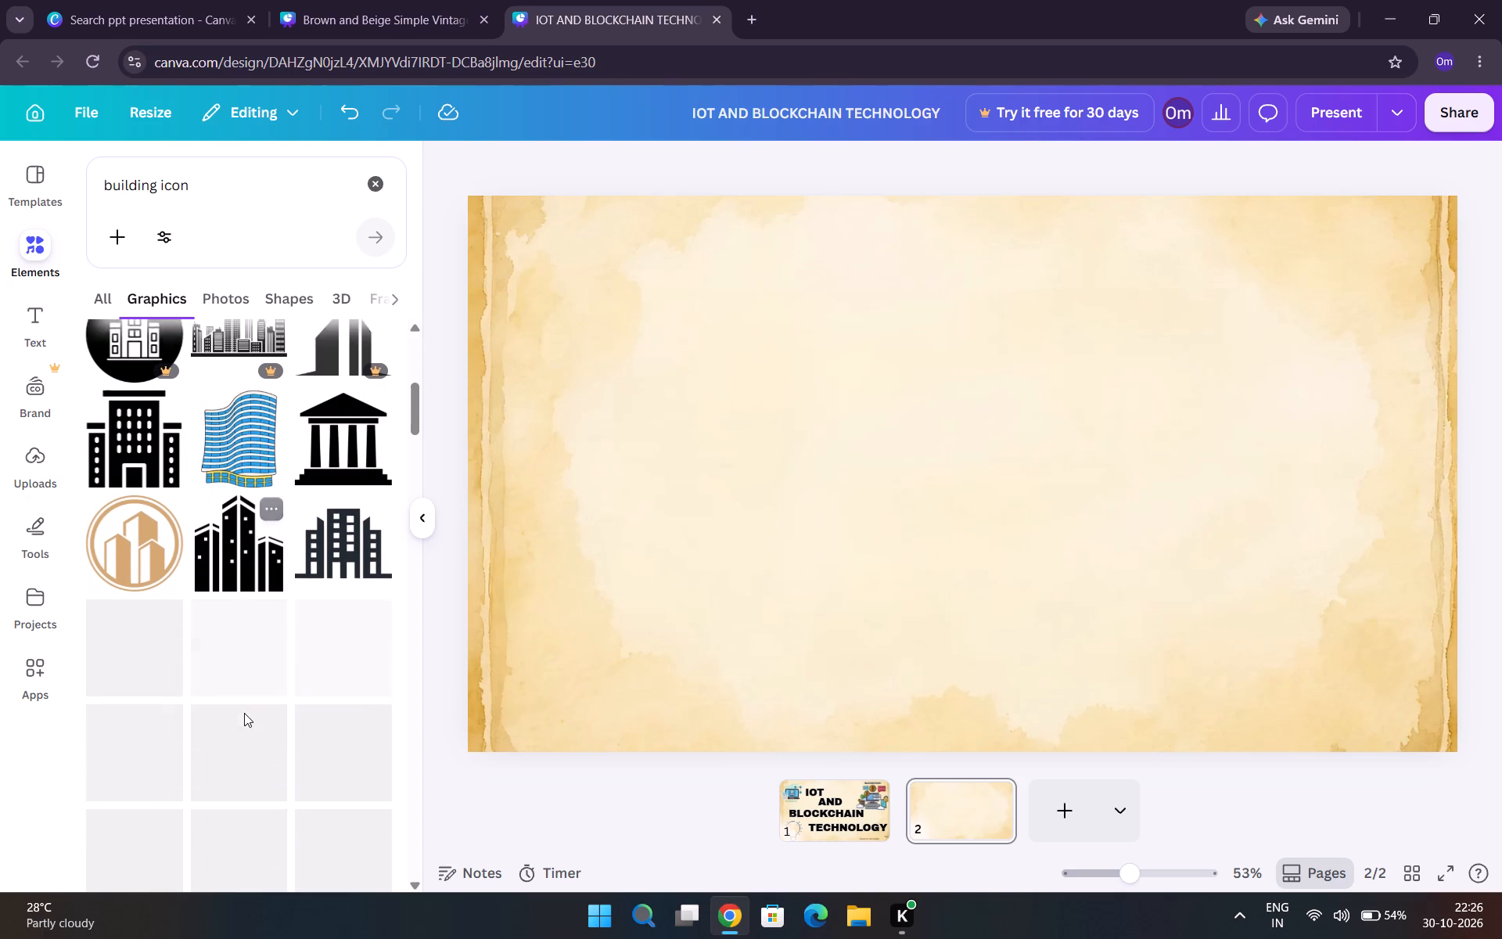
pyautogui.scroll(-1, 244, 713)
# Search the graphics for the suggested term "government building icon".
pyautogui.click(264, 184)
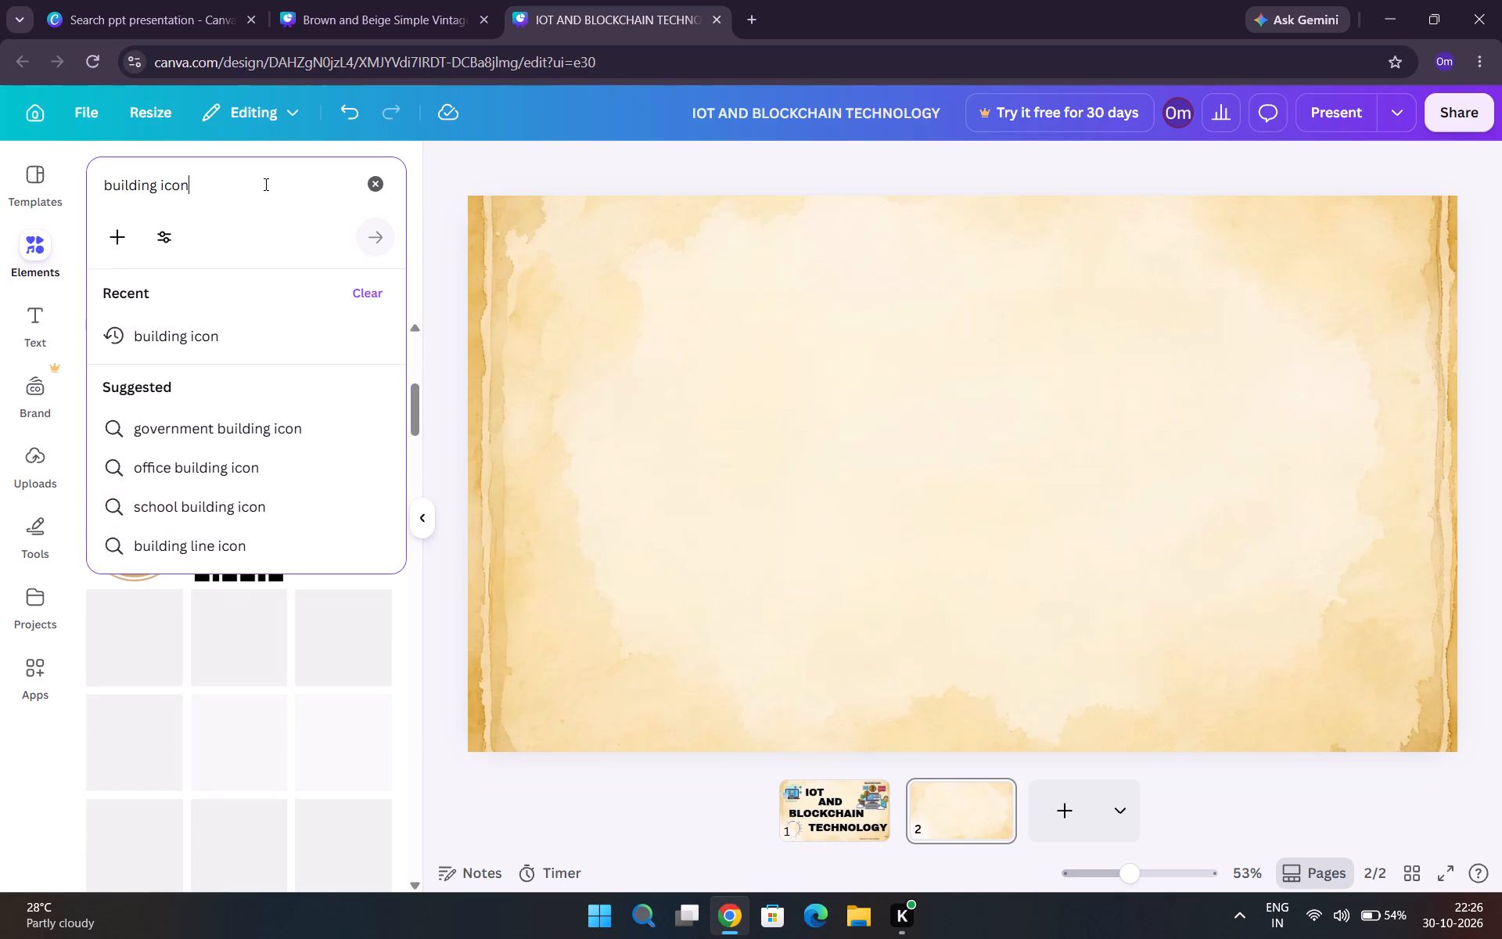
pyautogui.click(256, 416)
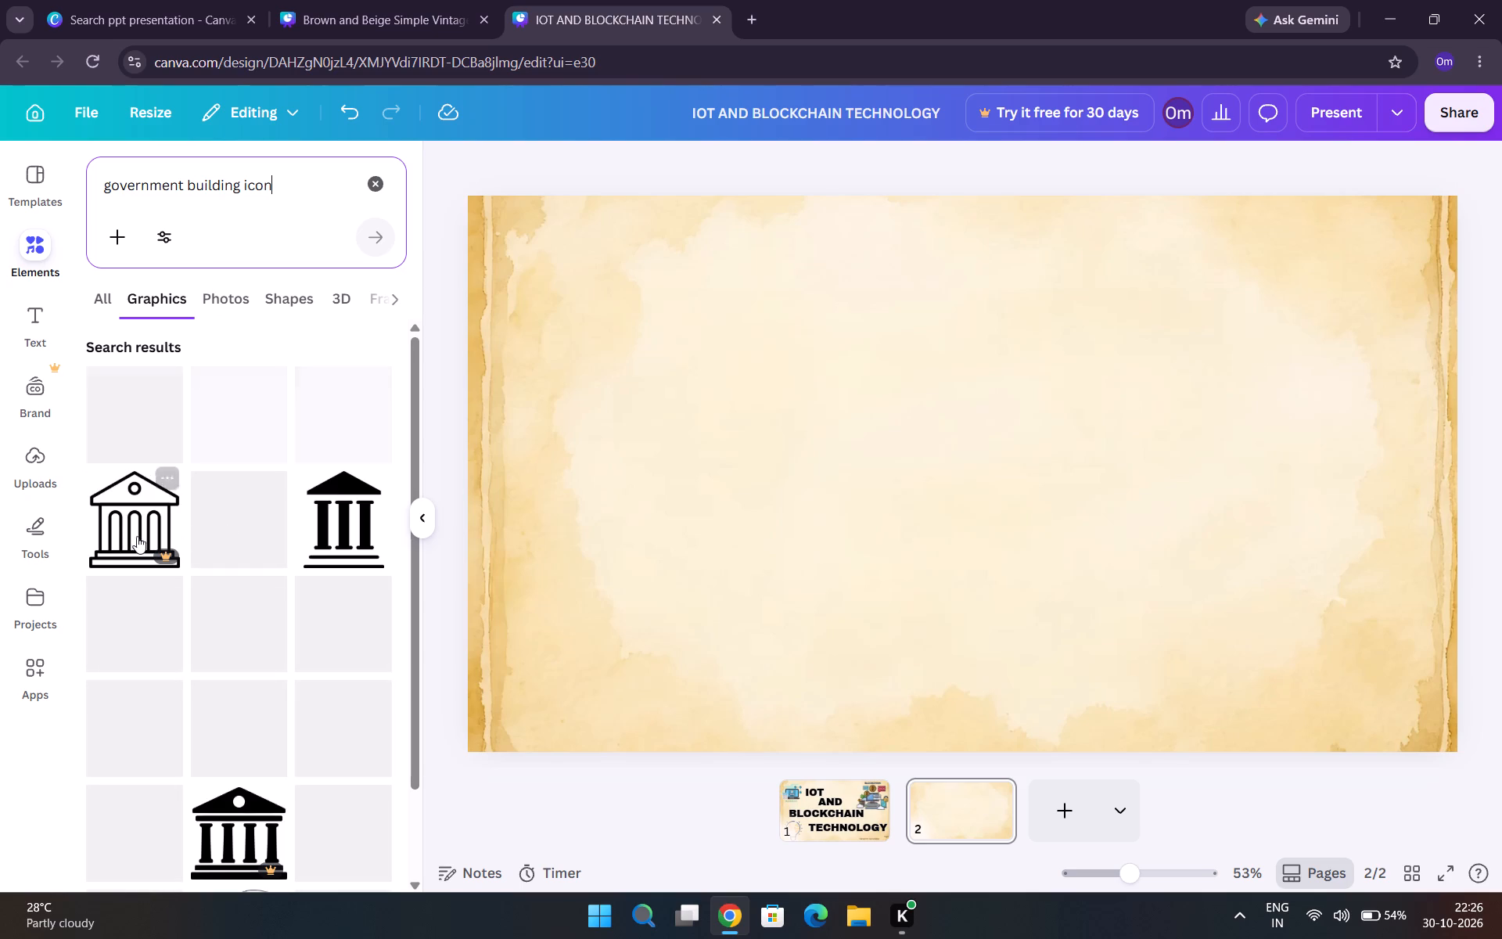
# Shorten the search term to "t building icon" and search the graphics again.
pyautogui.click(181, 188)
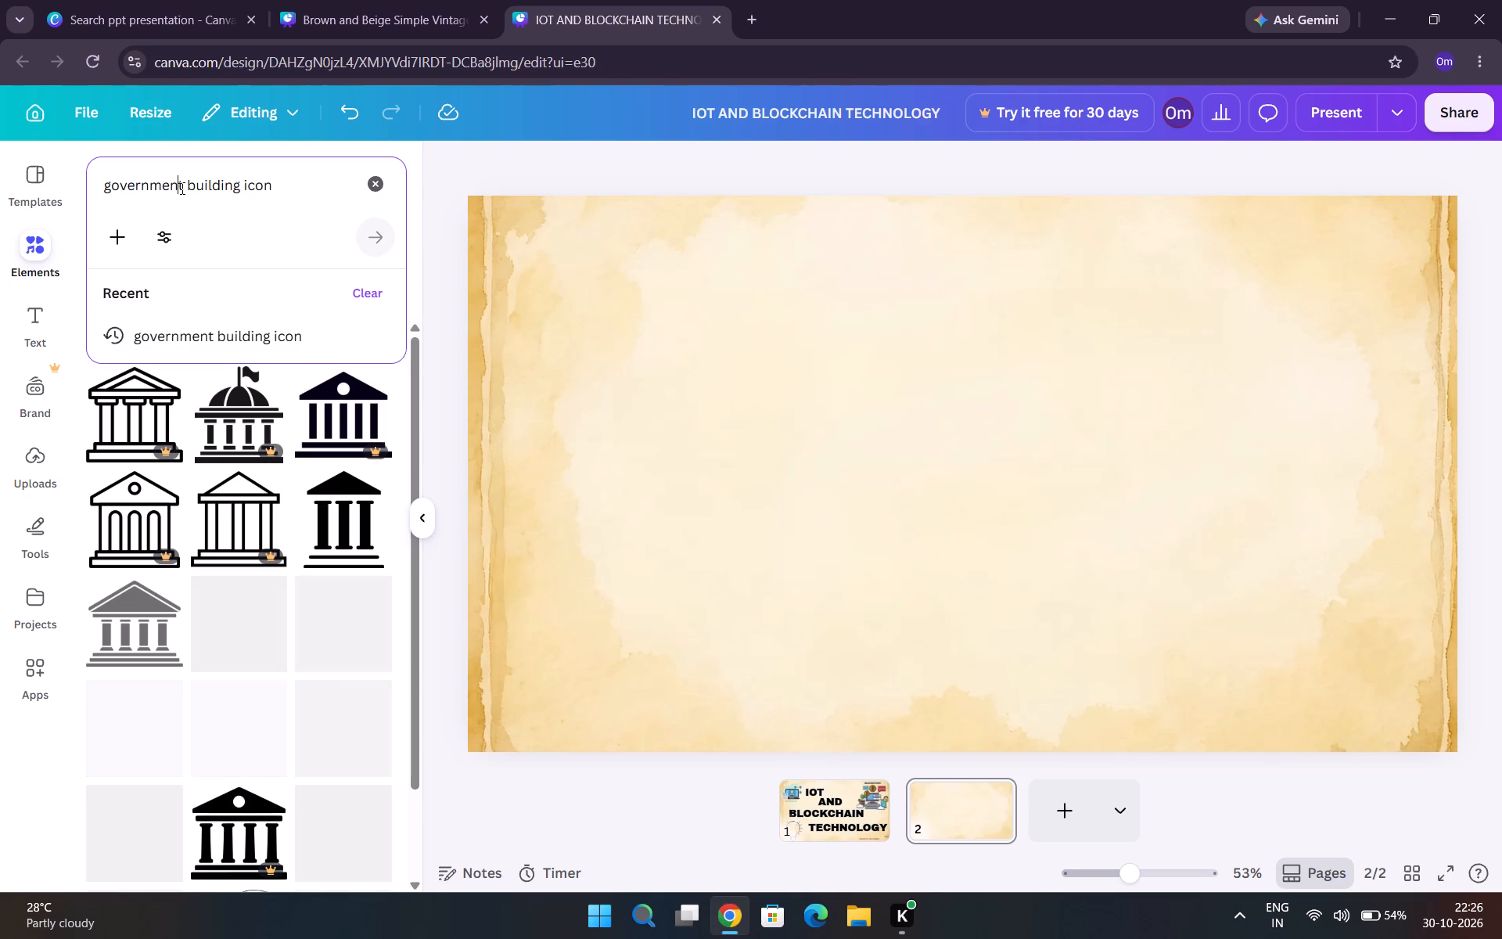
pyautogui.press('BackSpace')
pyautogui.press('BackSpace')
pyautogui.press('BackSpace')
pyautogui.press('BackSpace')
pyautogui.press('BackSpace')
pyautogui.press('BackSpace')
pyautogui.press('BackSpace')
pyautogui.press('BackSpace')
pyautogui.press('BackSpace')
pyautogui.press('BackSpace')
pyautogui.press('BackSpace')
pyautogui.press('BackSpace')
pyautogui.press('BackSpace')
pyautogui.press('BackSpace')
pyautogui.press('BackSpace')
pyautogui.press('BackSpace')
pyautogui.press('BackSpace')
pyautogui.press('BackSpace')
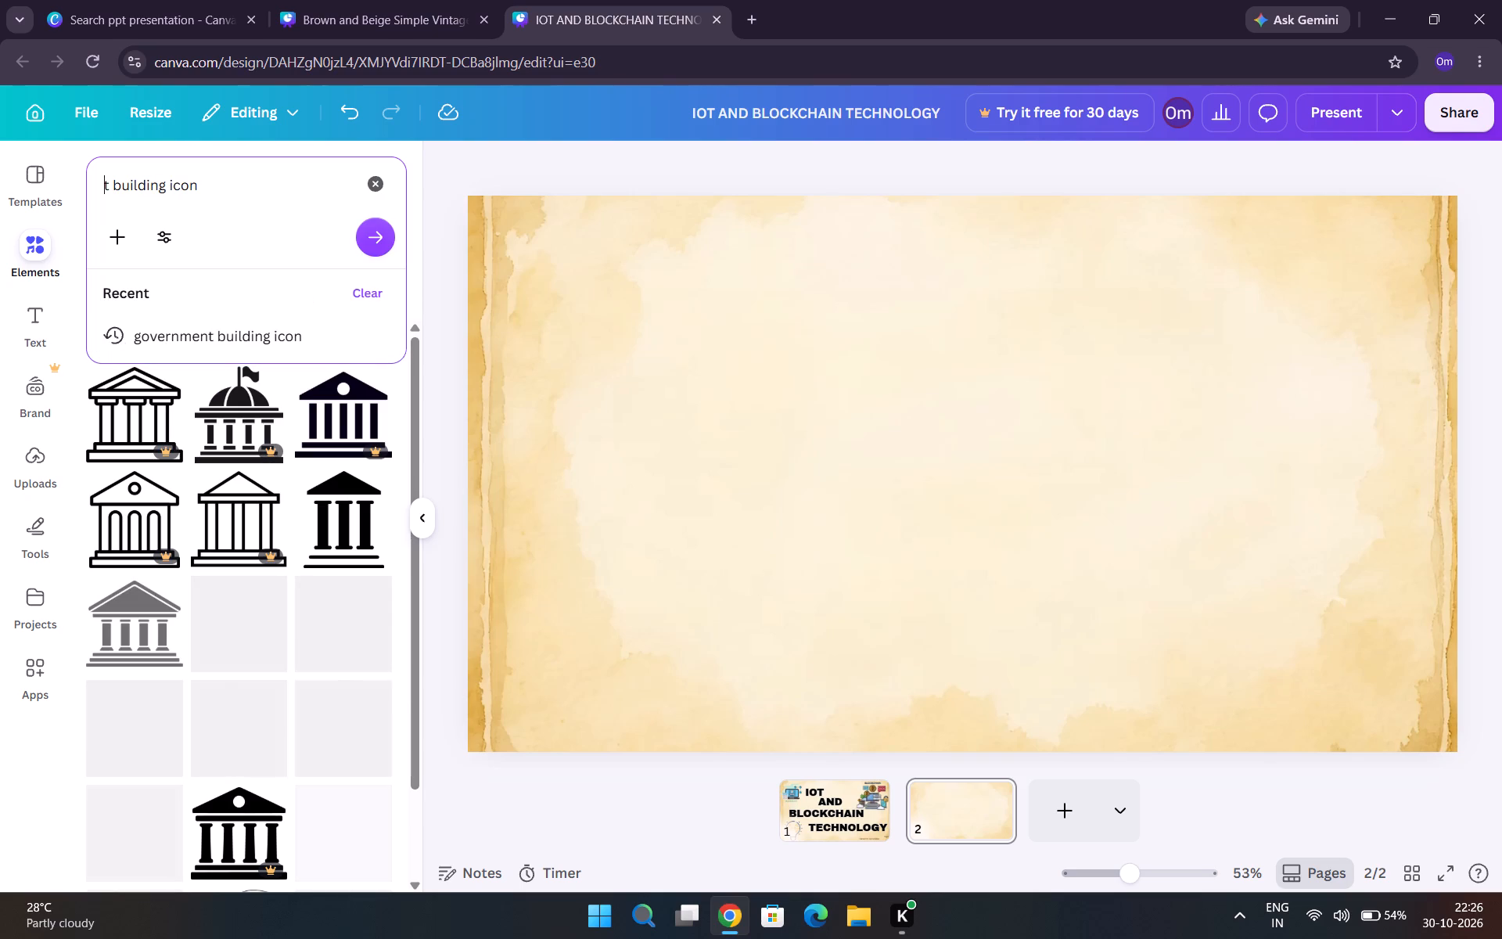
pyautogui.press('Return')
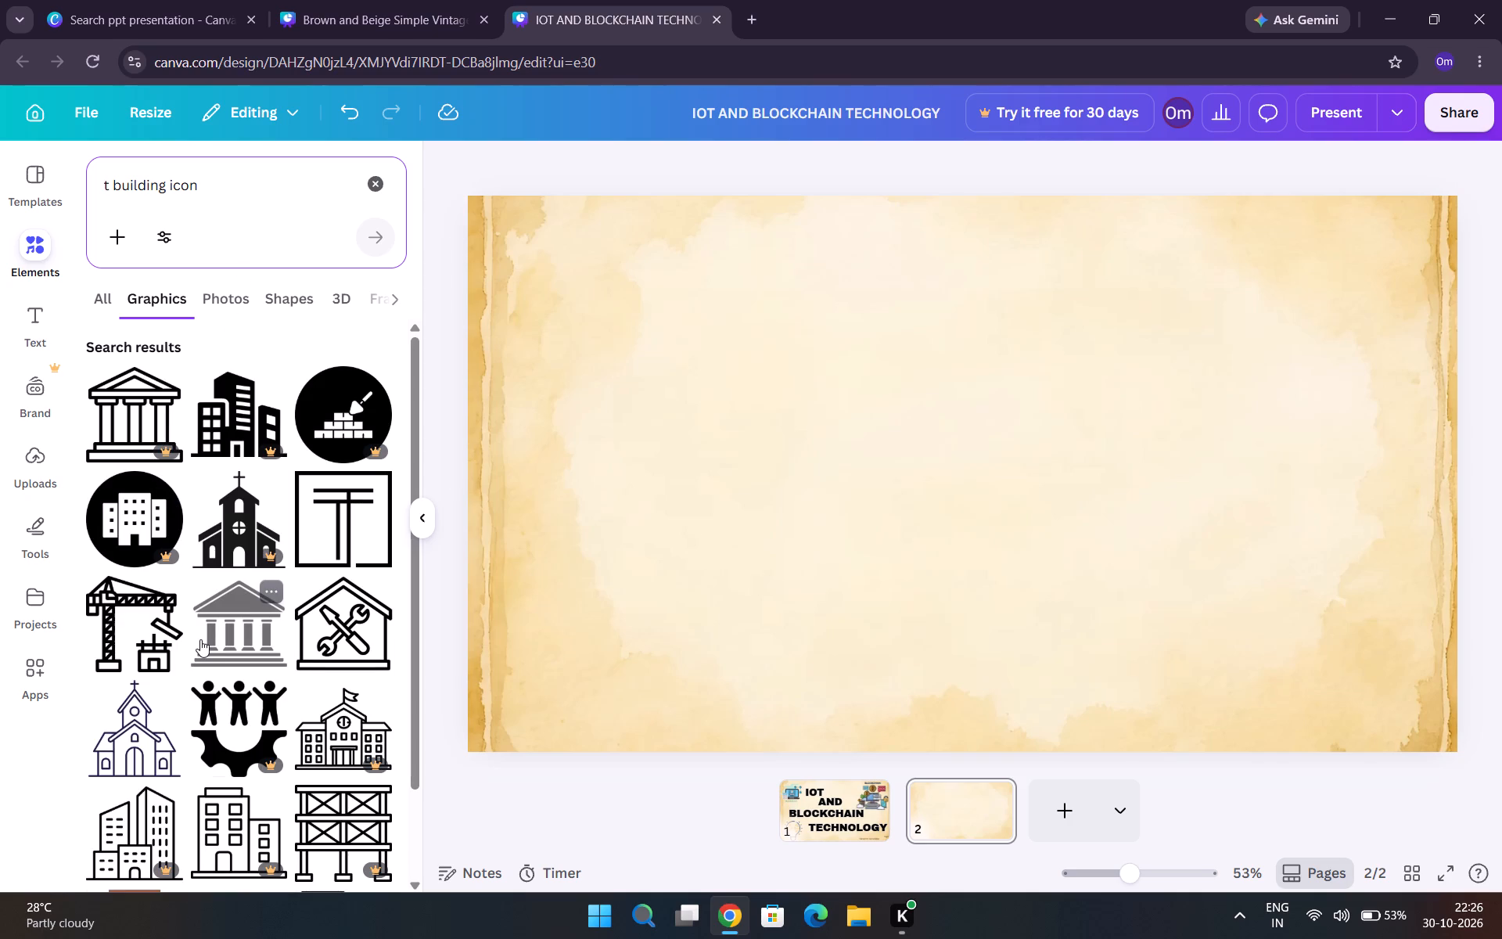
# Insert the beige classical building with columns on page 2, shrink it to about half size and place it in the page's lower-left corner.
pyautogui.scroll(-1, 200, 639)
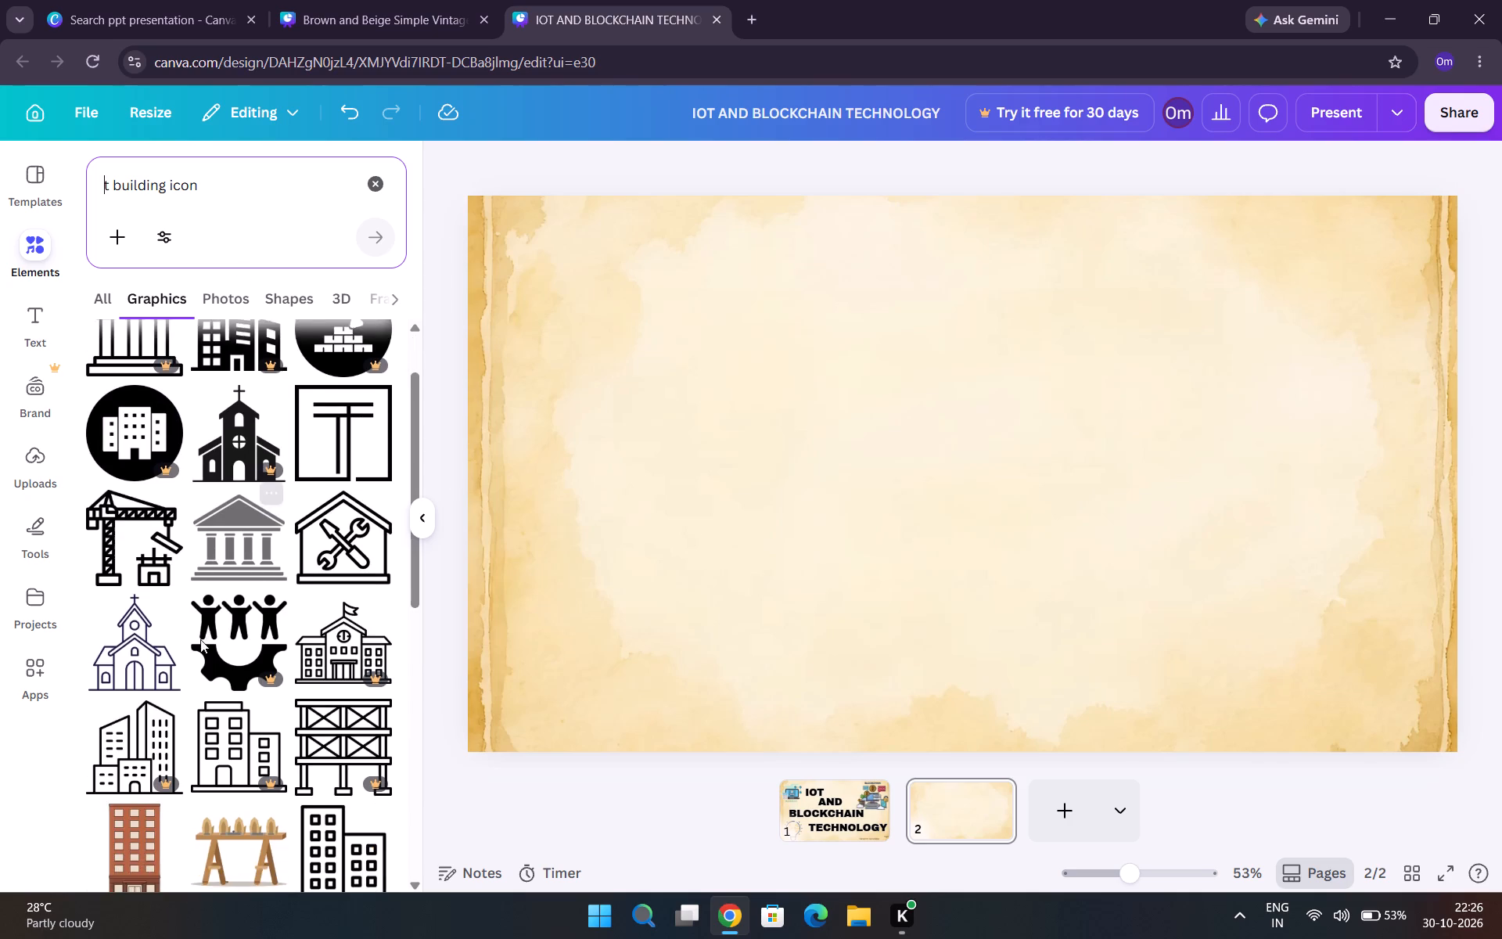
pyautogui.scroll(-2, 200, 639)
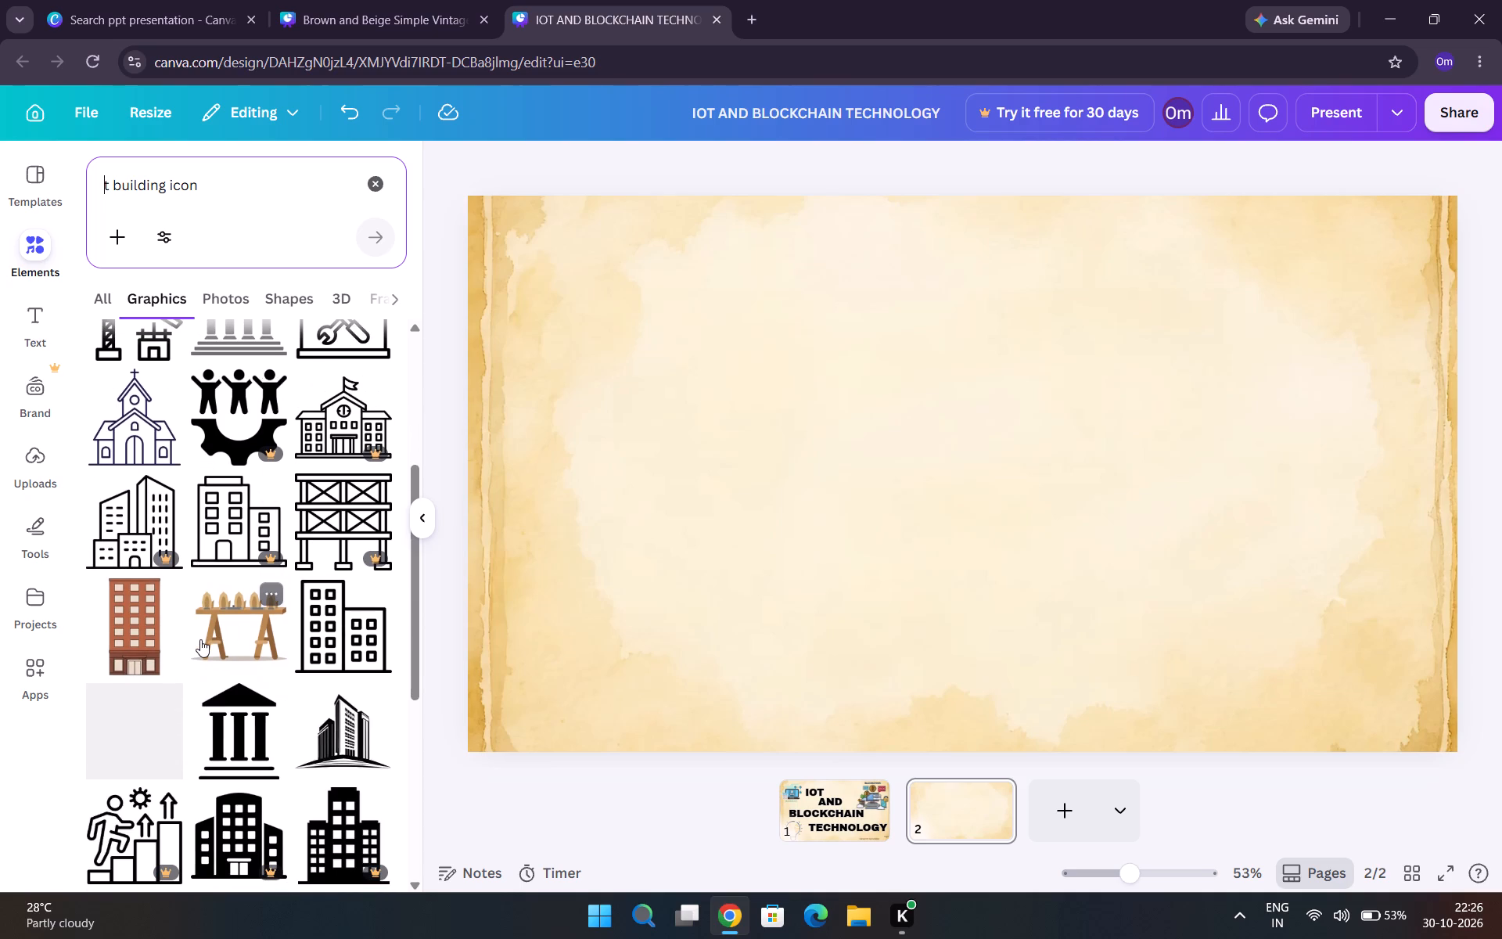
pyautogui.scroll(-1, 200, 639)
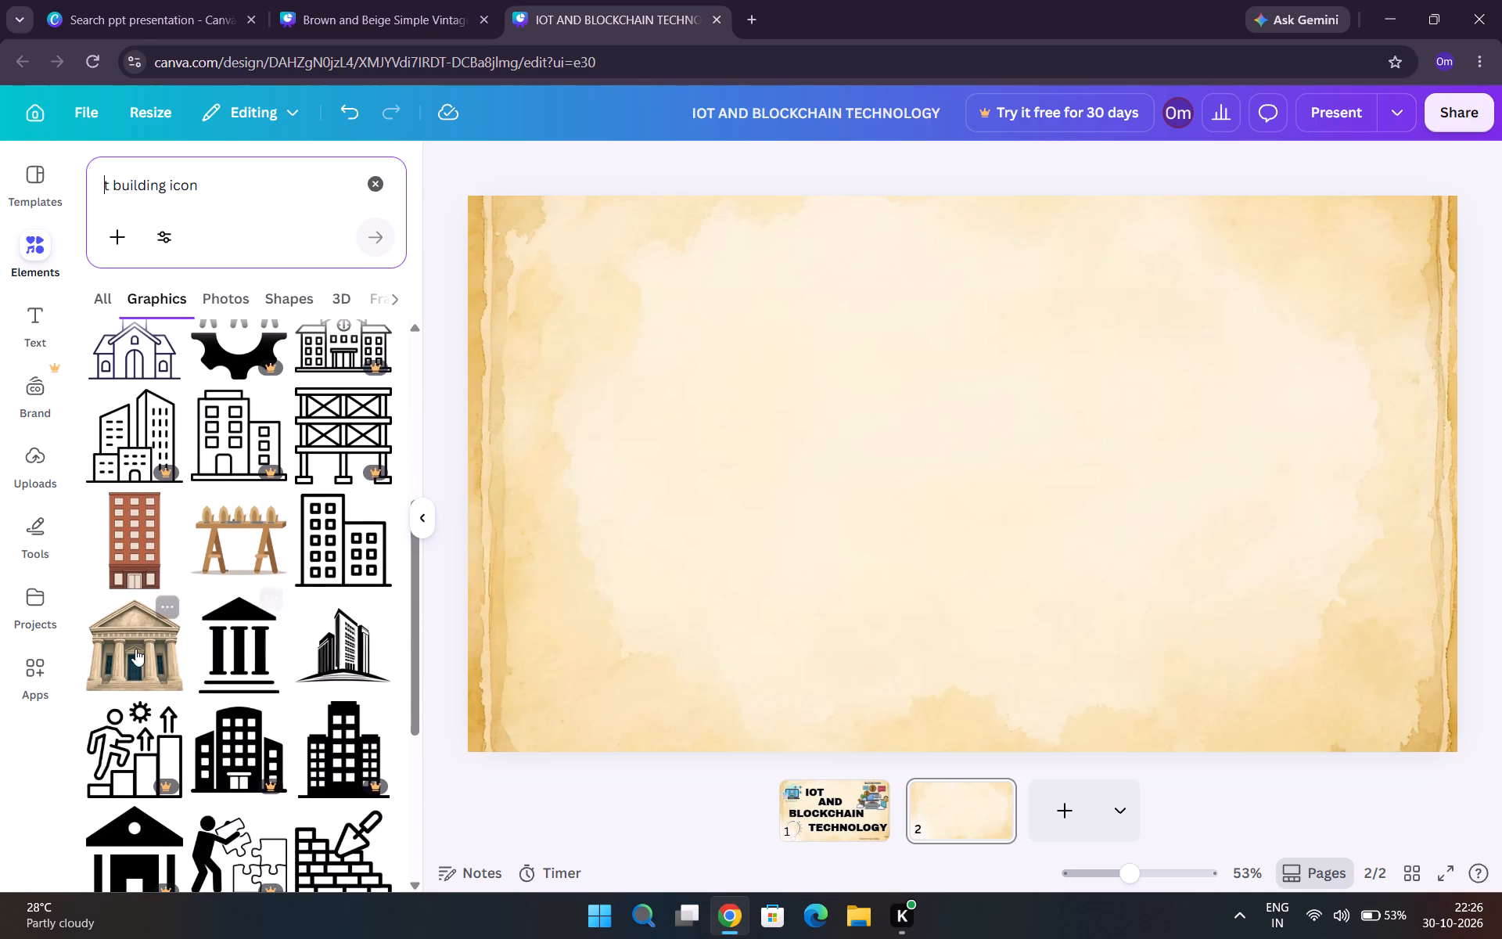
pyautogui.click(128, 654)
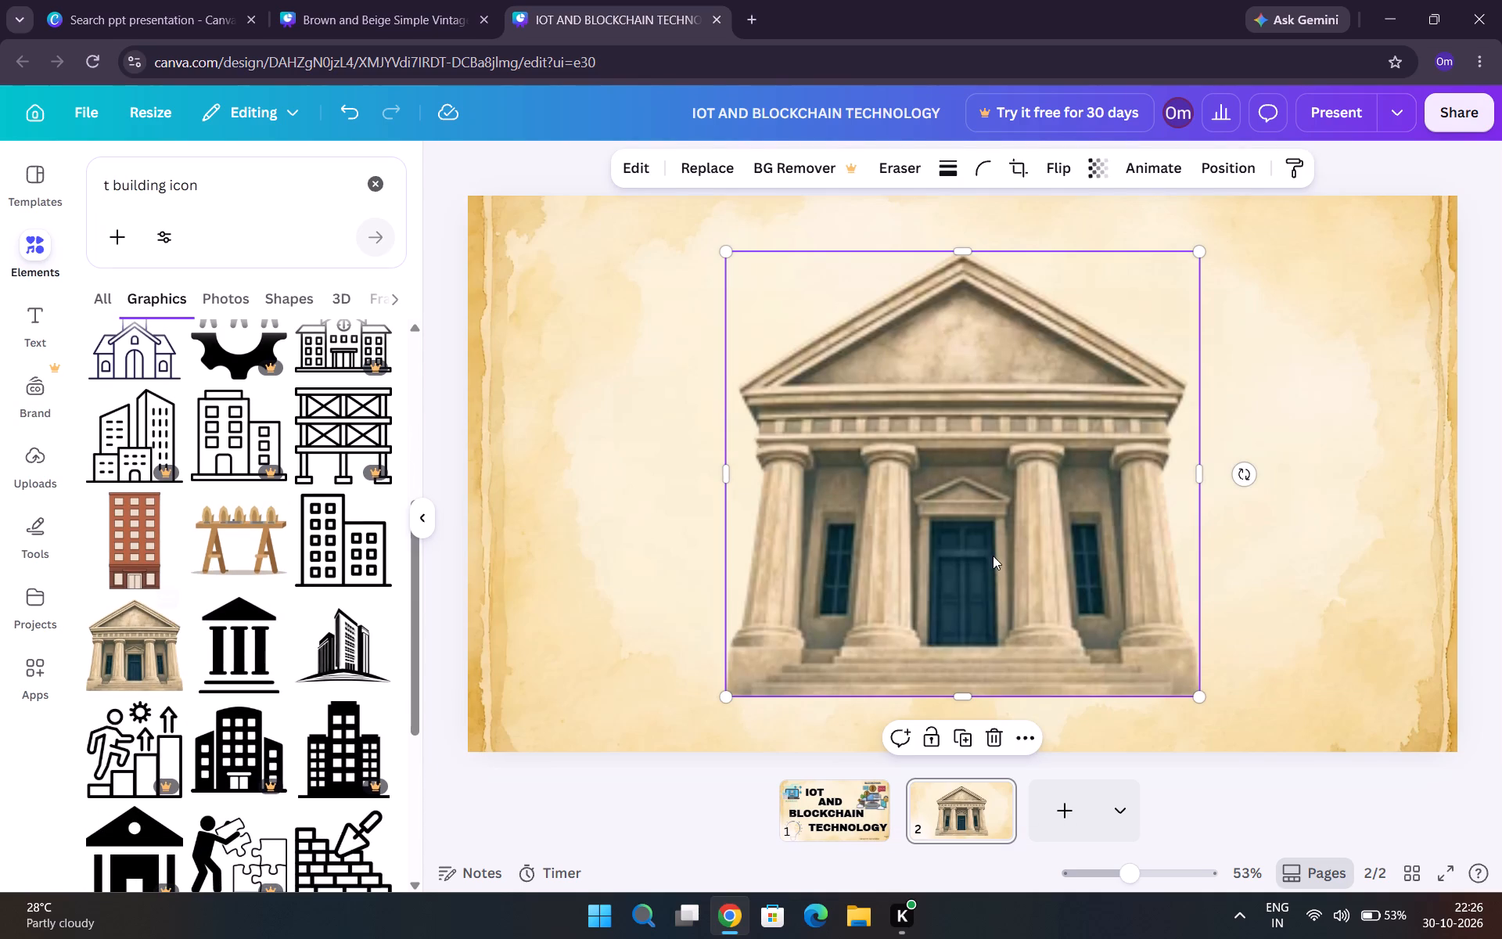
pyautogui.moveTo(993, 556); pyautogui.dragTo(847, 622)
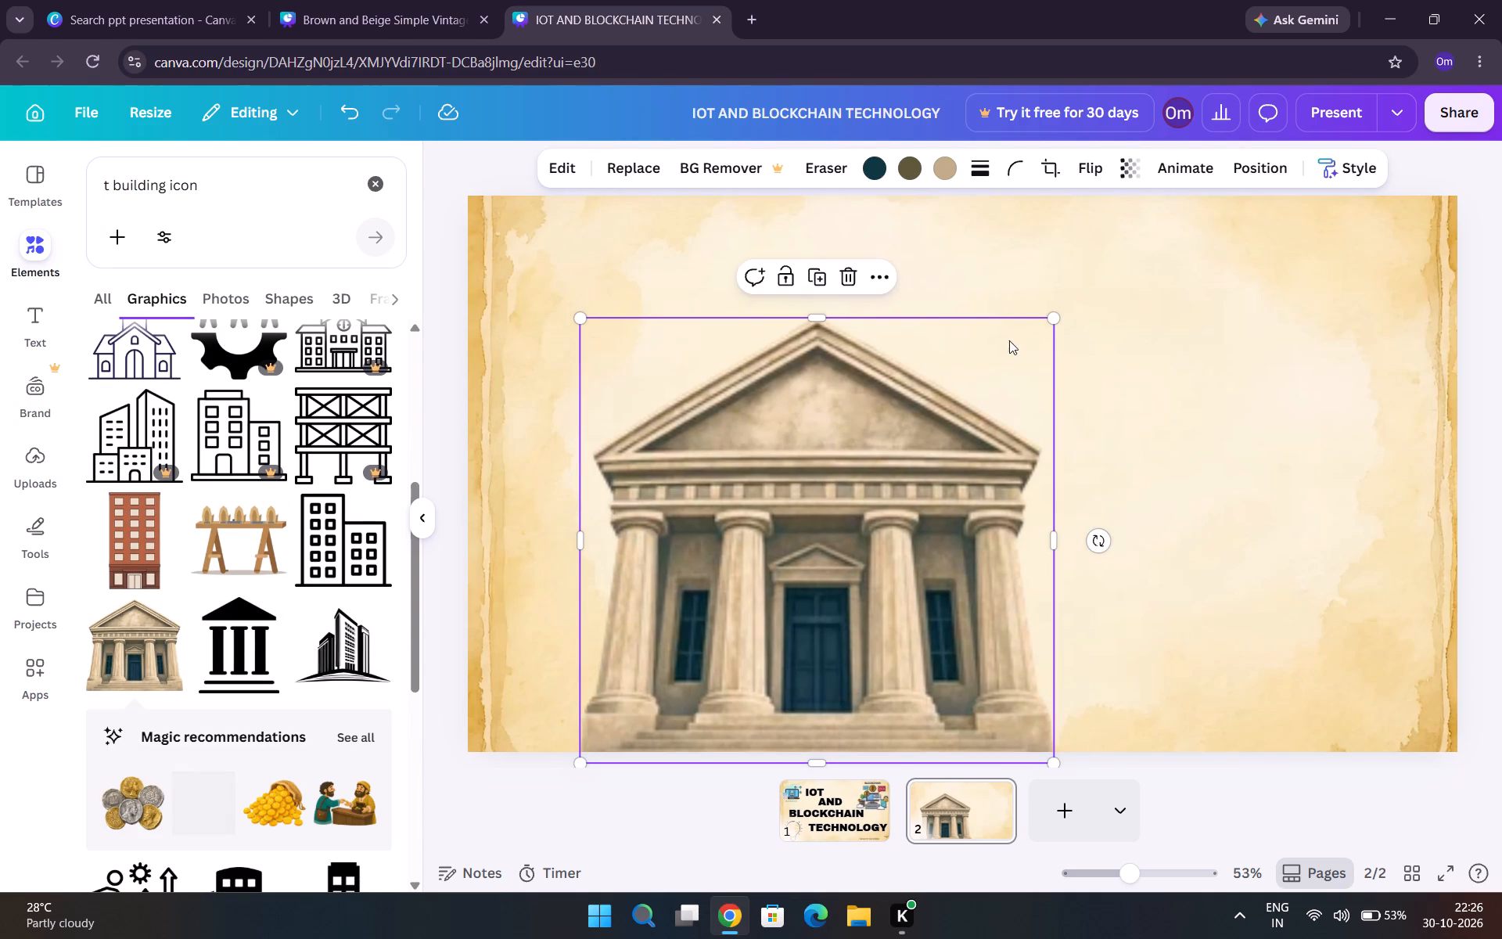
pyautogui.moveTo(1051, 316); pyautogui.dragTo(810, 535)
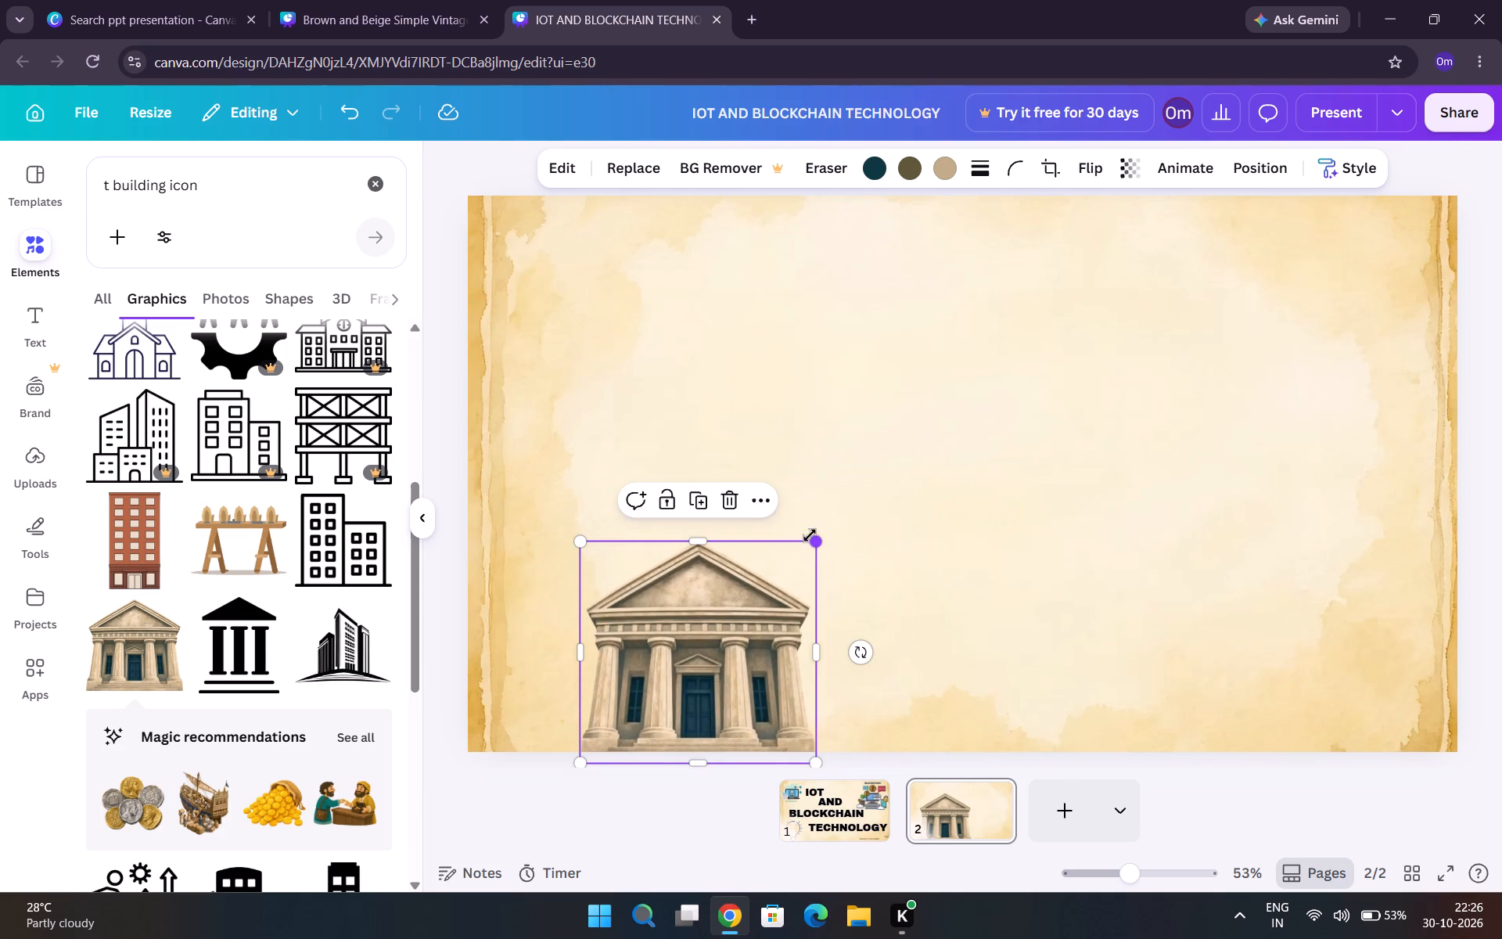
pyautogui.moveTo(753, 624); pyautogui.dragTo(674, 600)
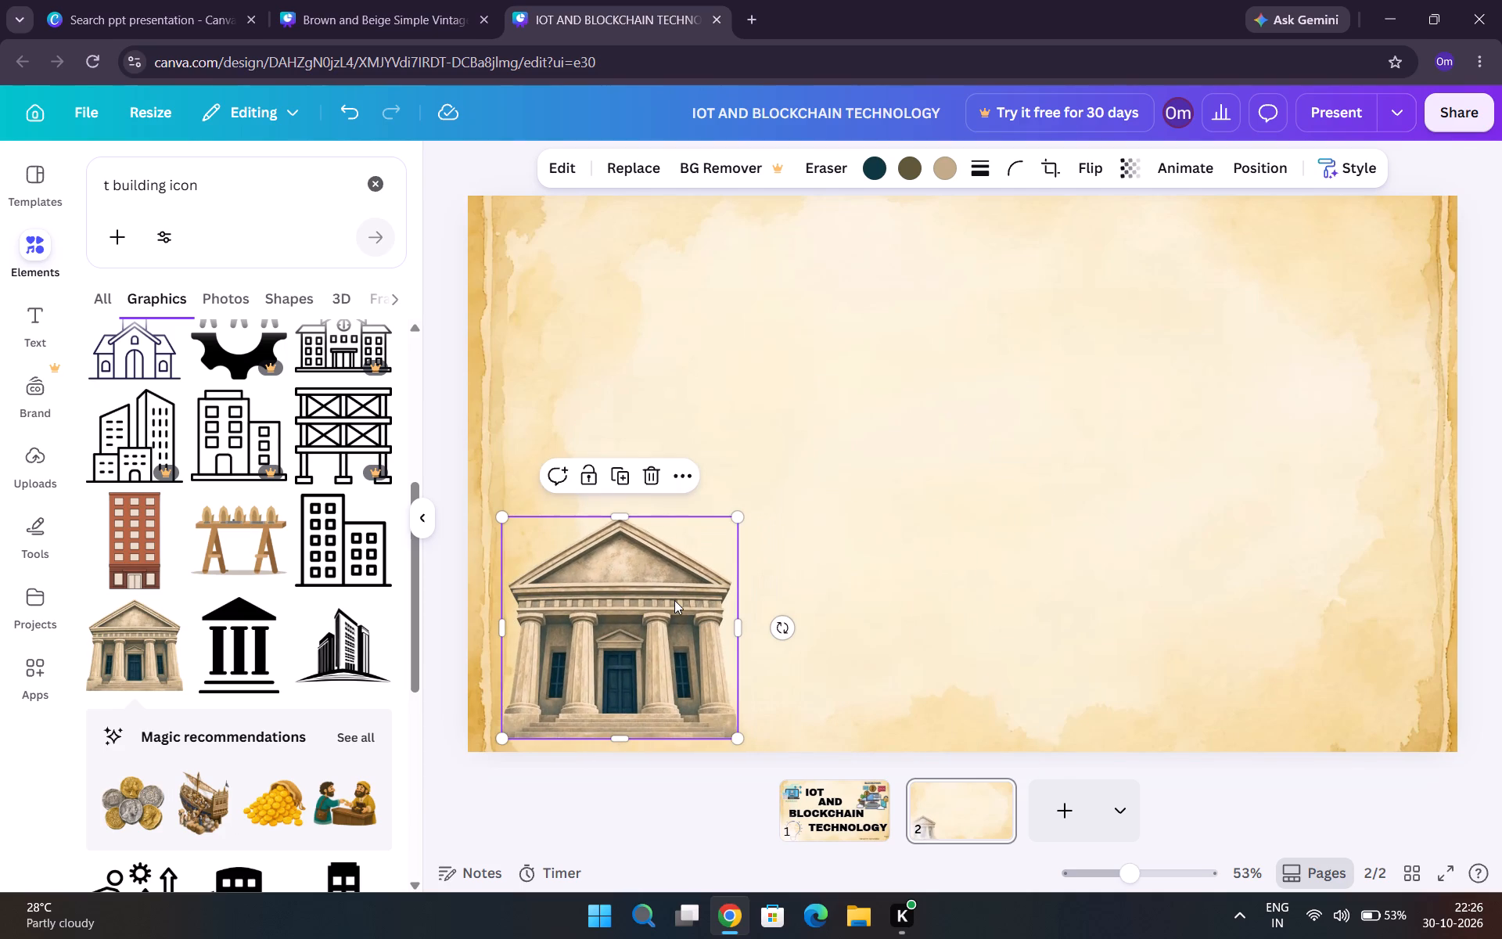
# Add a text box to page 2 reading "What is".
pyautogui.click(880, 264)
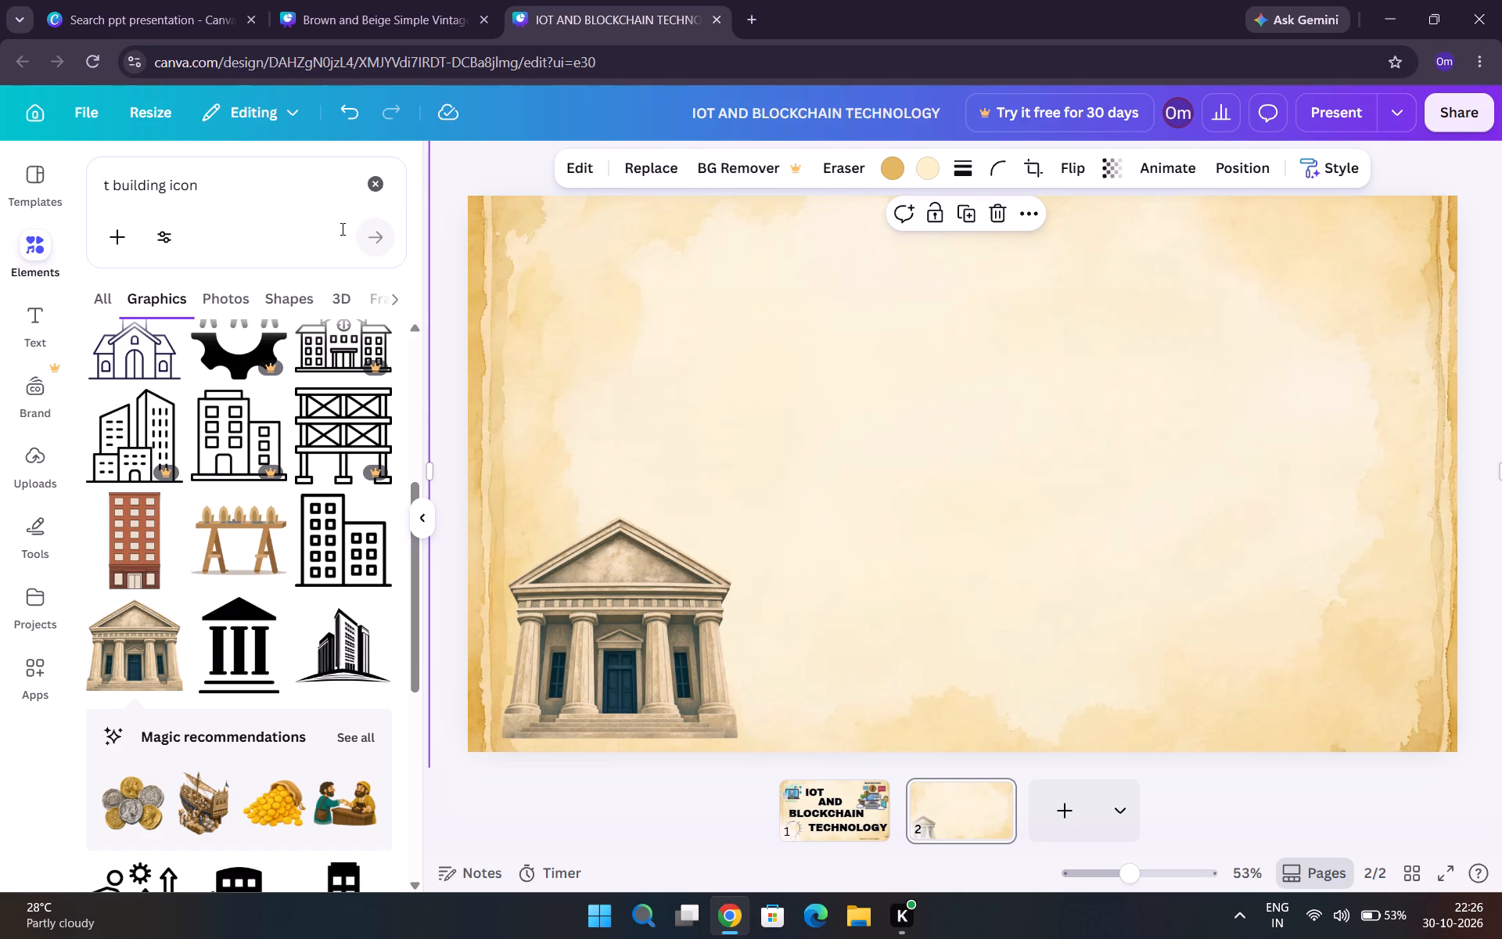
pyautogui.click(39, 321)
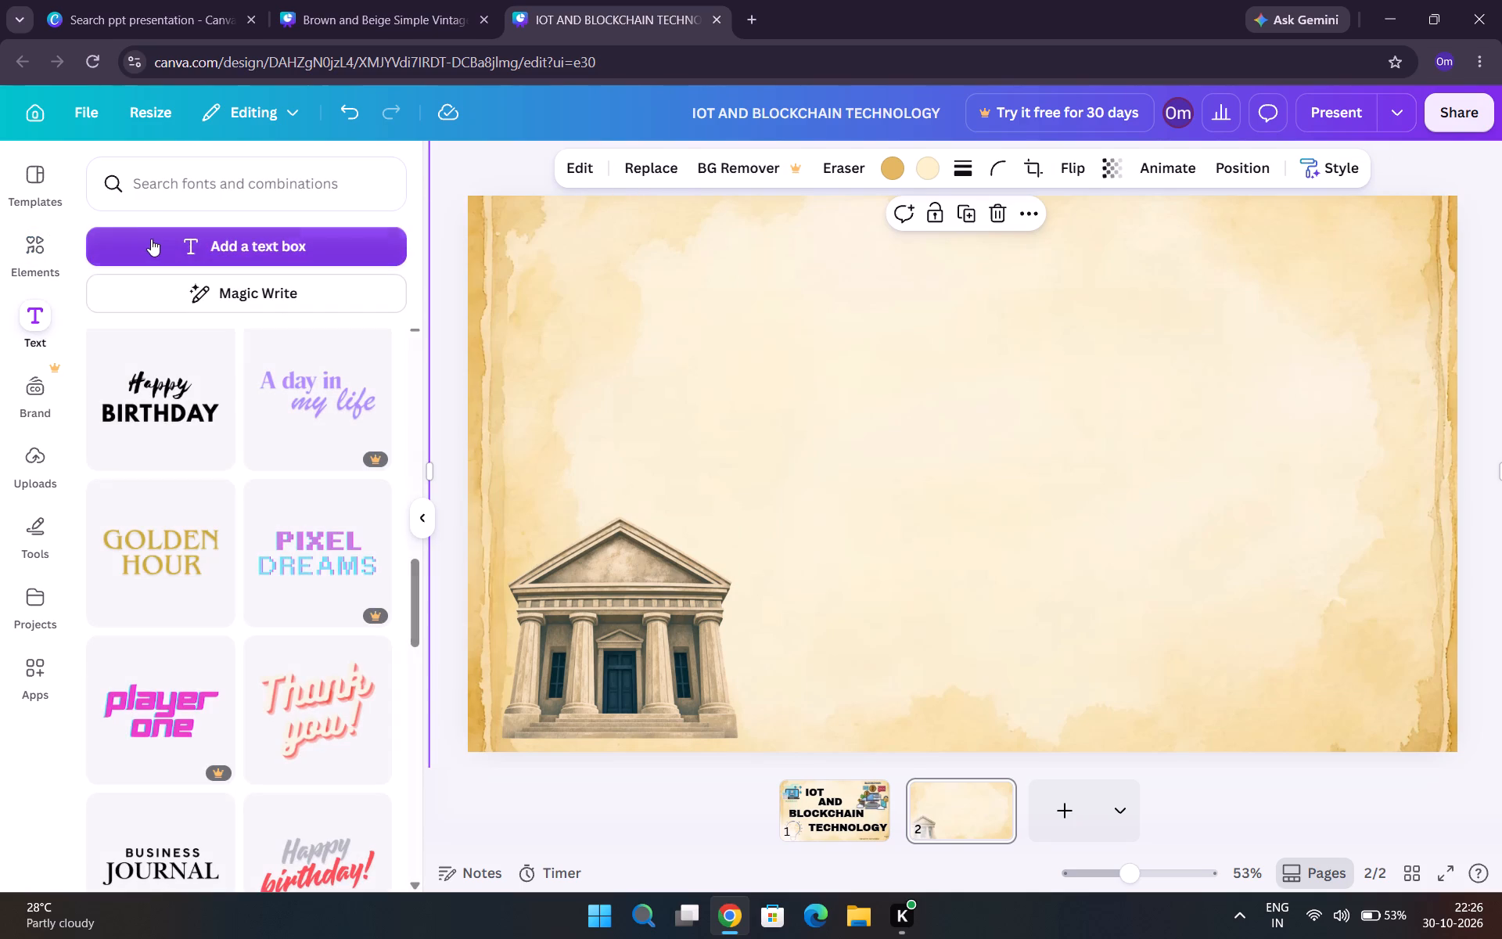
pyautogui.click(195, 241)
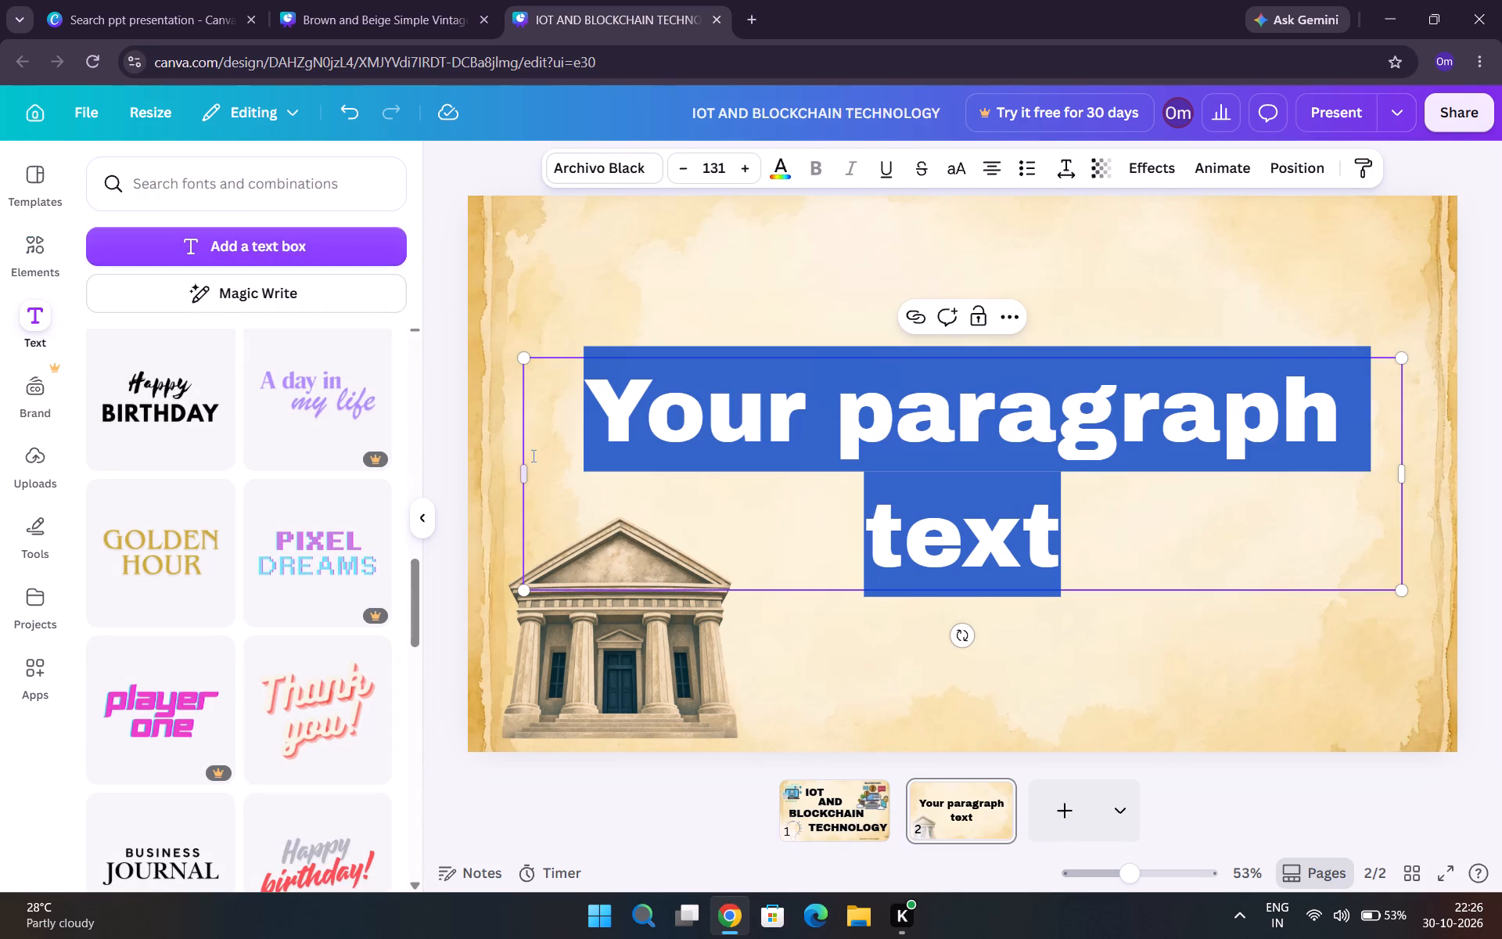
pyautogui.write('WHAT')
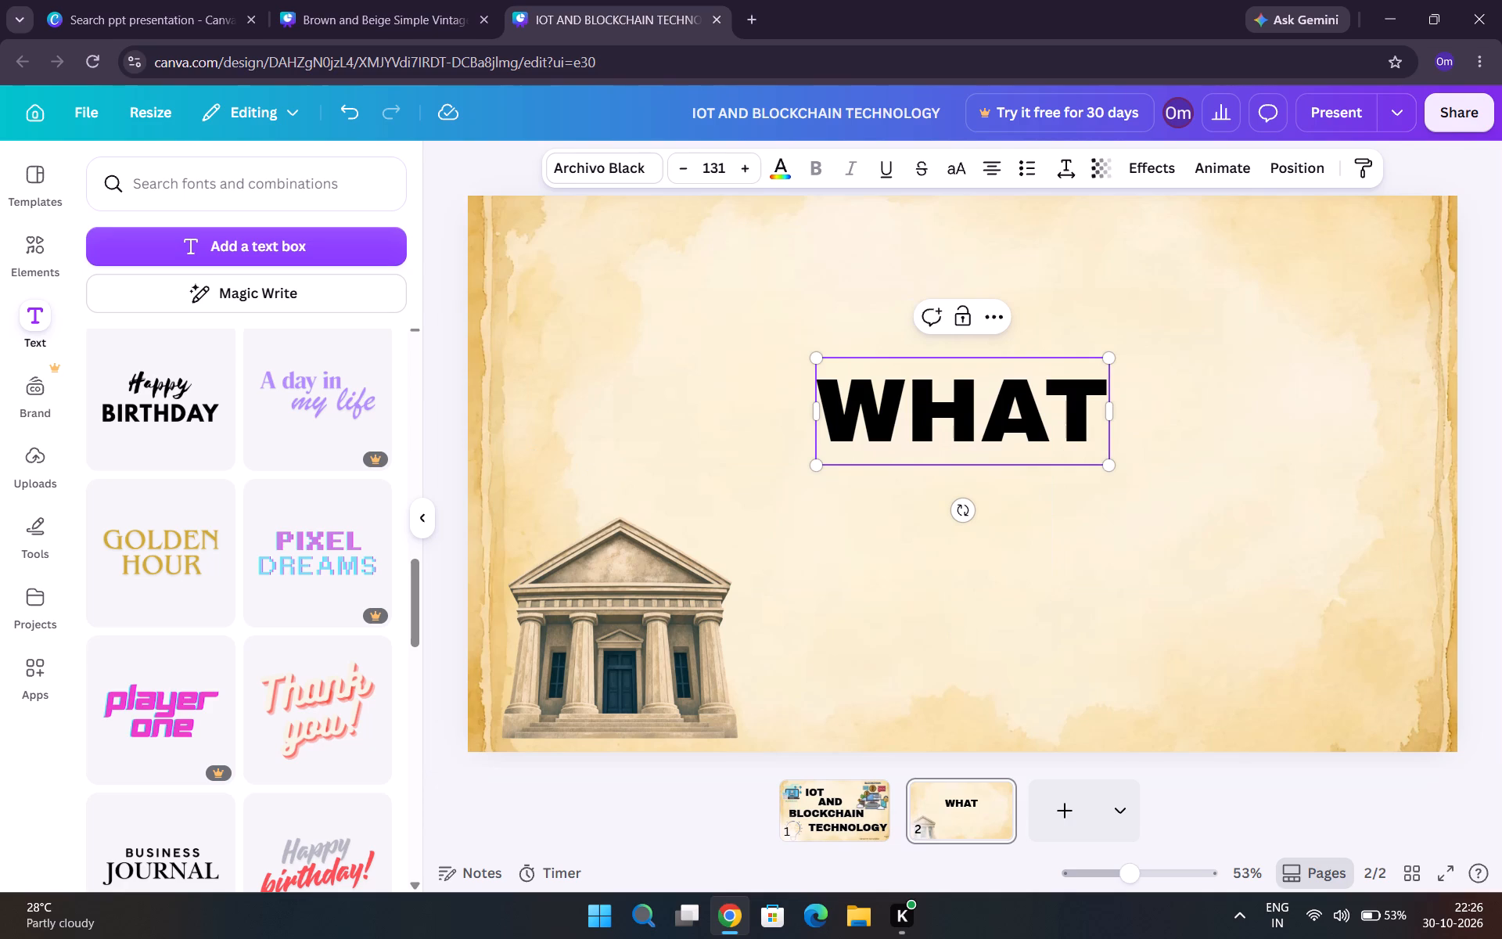
pyautogui.press('BackSpace')
pyautogui.press('BackSpace')
pyautogui.press('BackSpace')
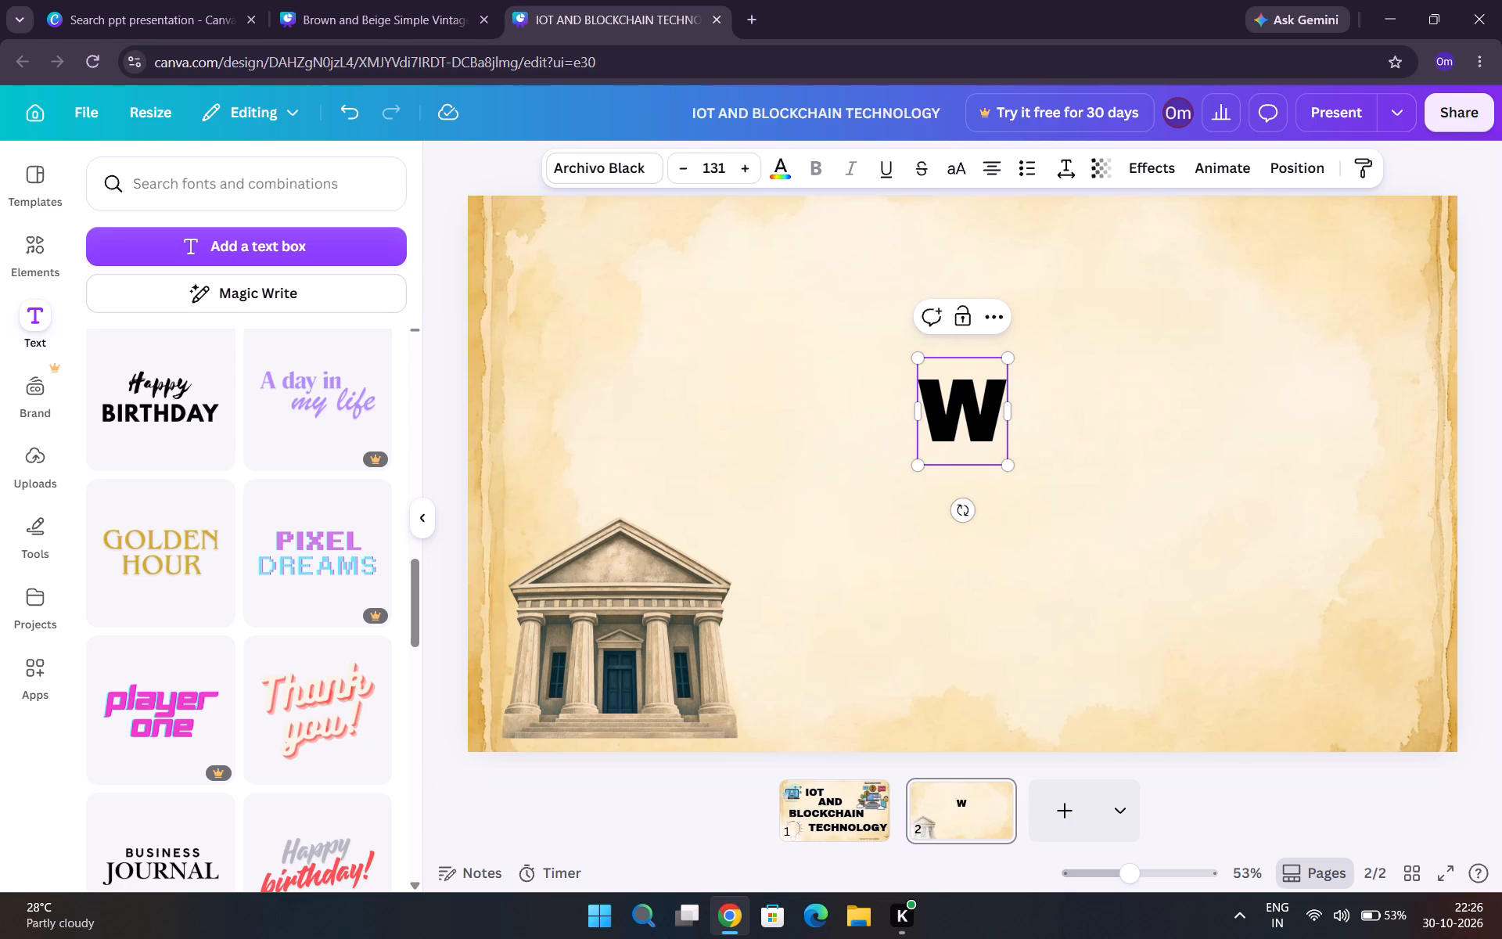
pyautogui.write('hat')
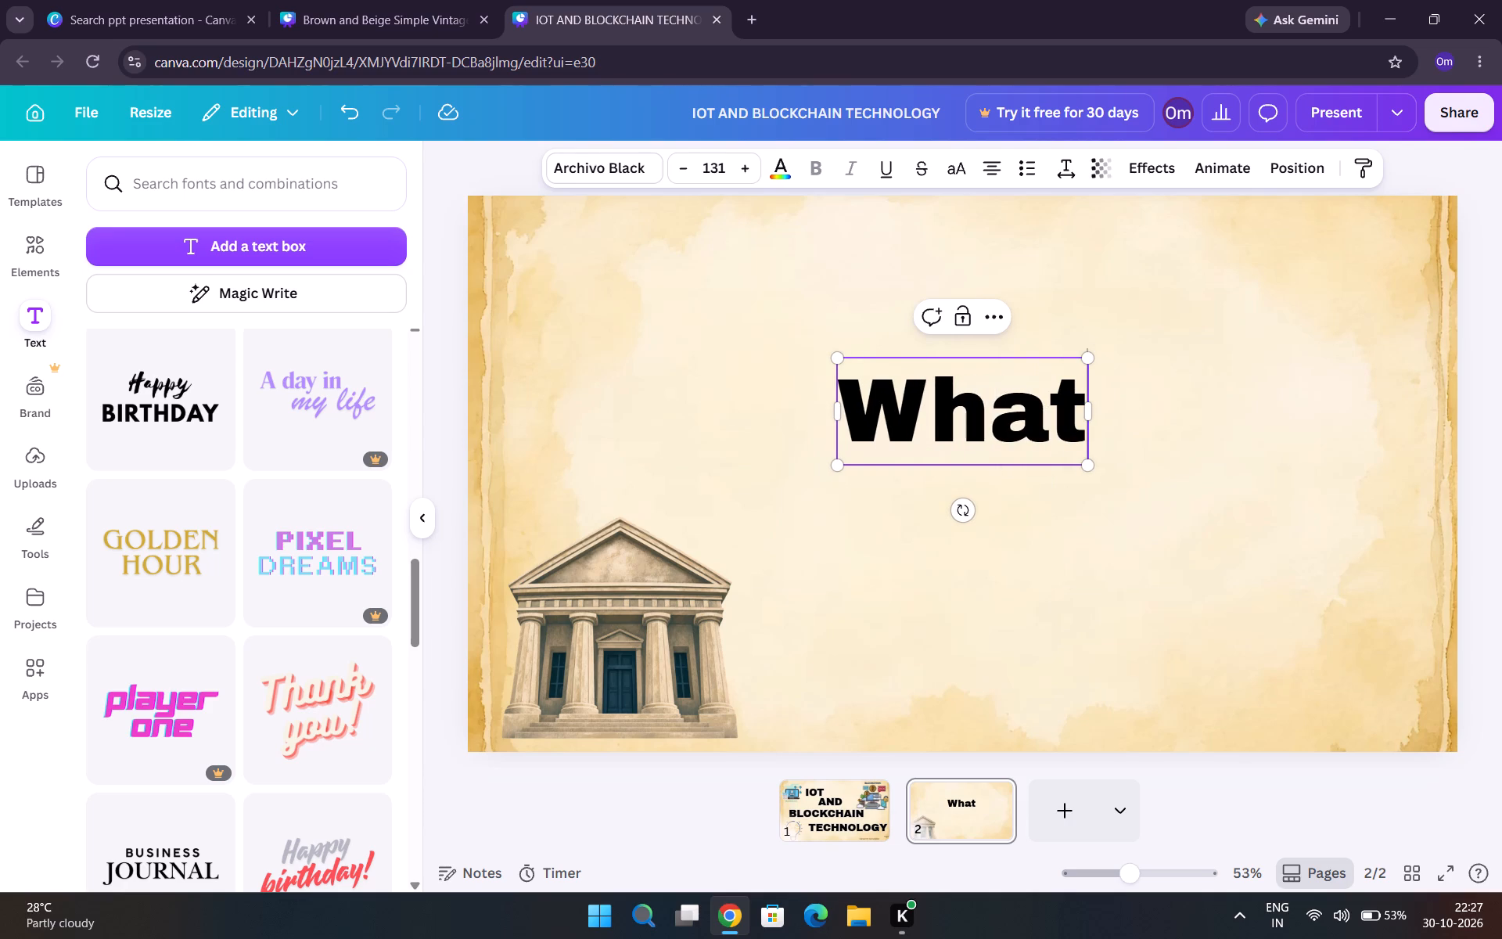
pyautogui.press('space')
pyautogui.write('is')
pyautogui.press('space')
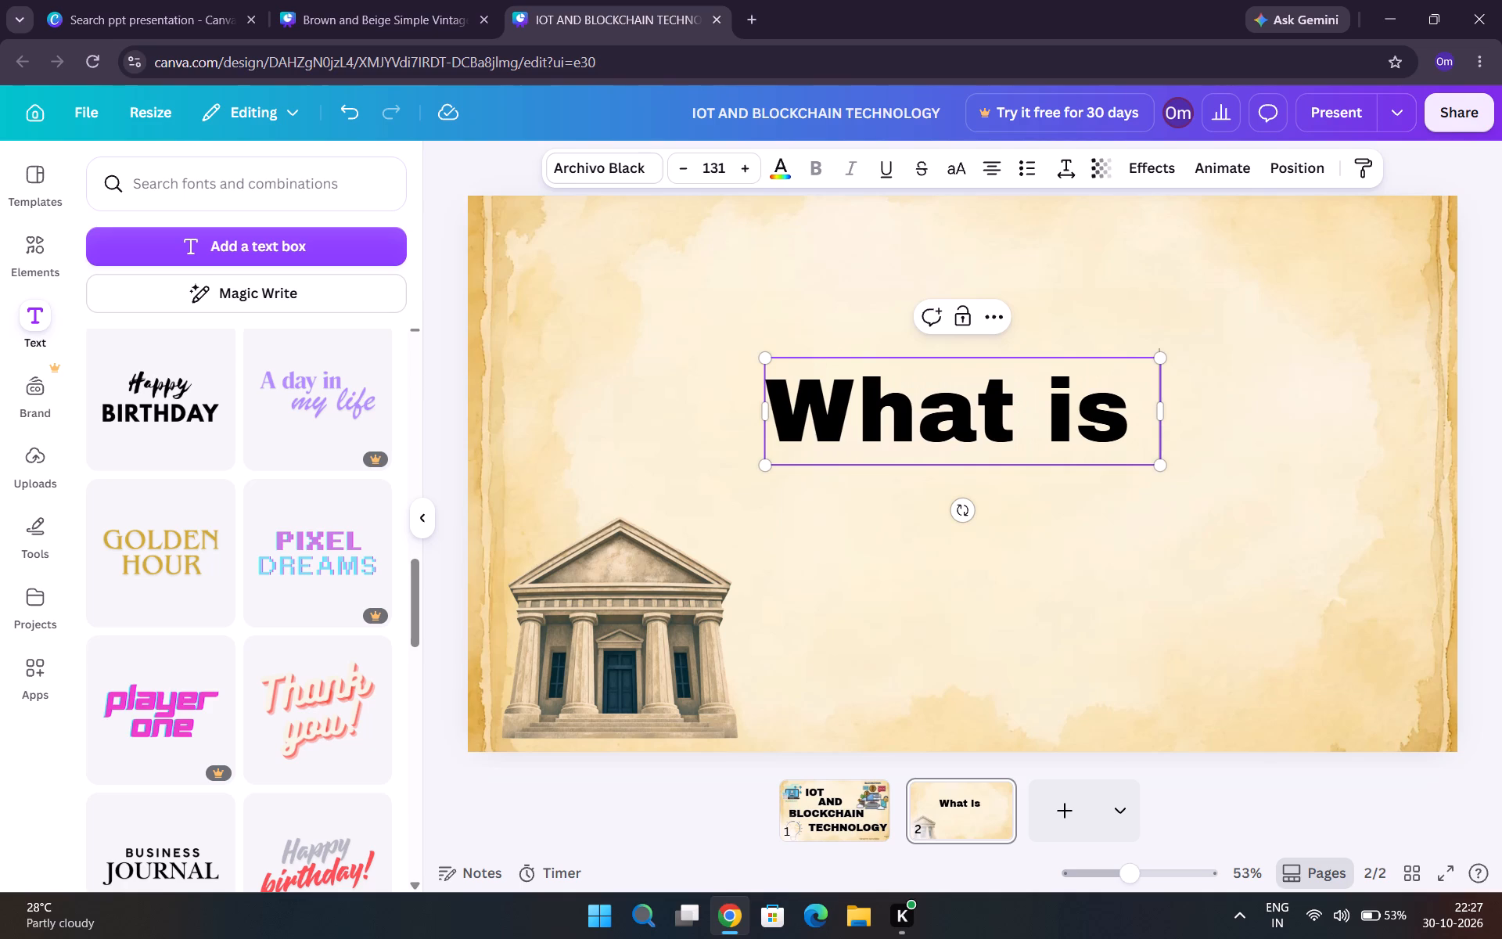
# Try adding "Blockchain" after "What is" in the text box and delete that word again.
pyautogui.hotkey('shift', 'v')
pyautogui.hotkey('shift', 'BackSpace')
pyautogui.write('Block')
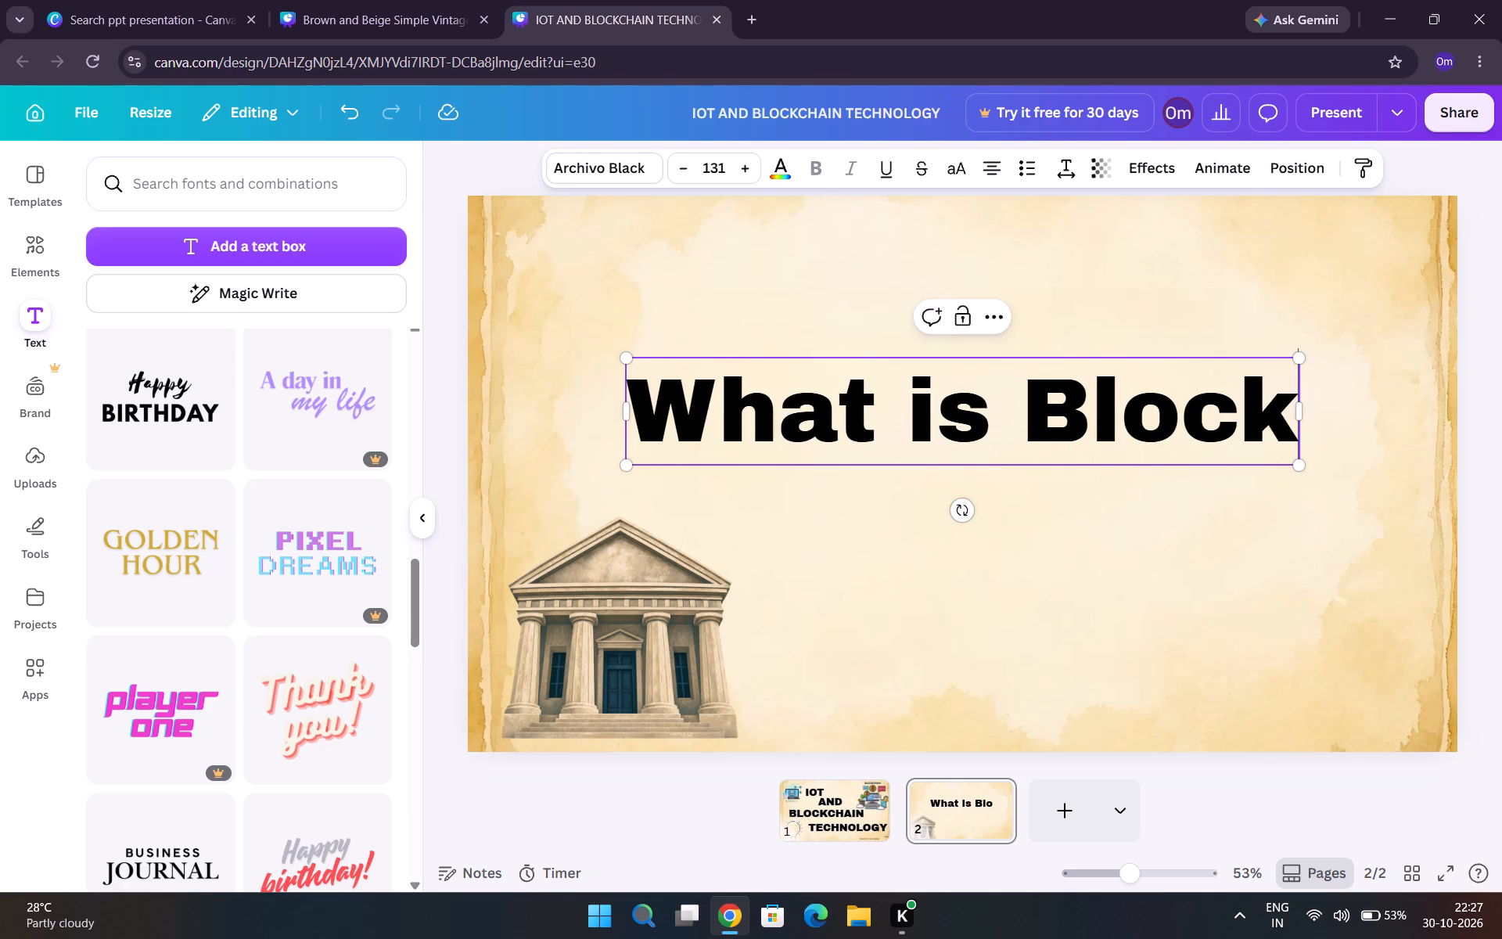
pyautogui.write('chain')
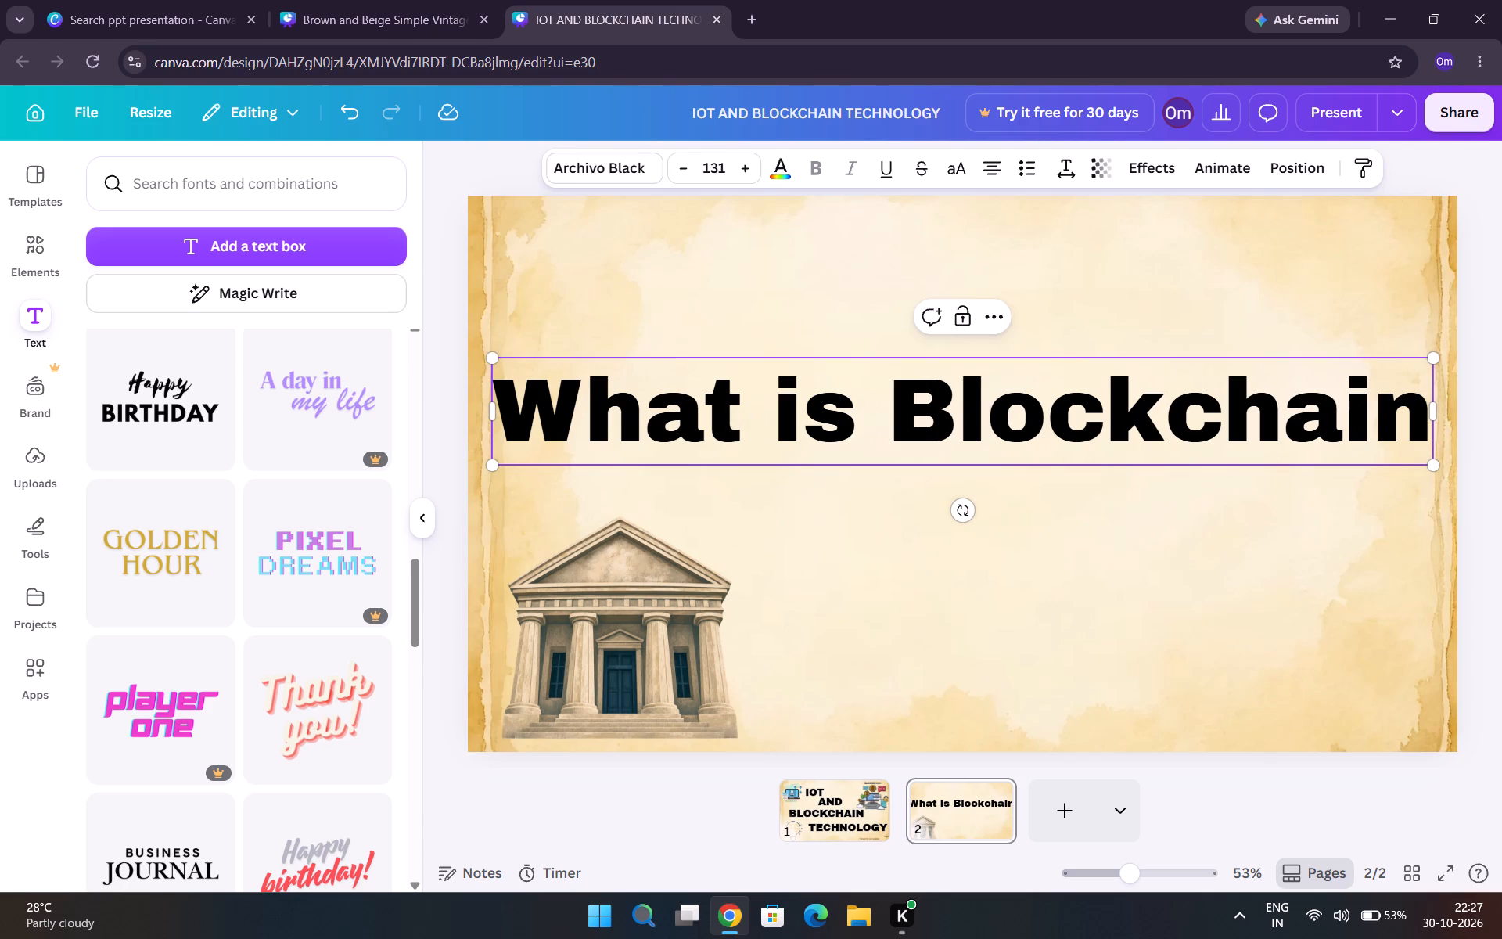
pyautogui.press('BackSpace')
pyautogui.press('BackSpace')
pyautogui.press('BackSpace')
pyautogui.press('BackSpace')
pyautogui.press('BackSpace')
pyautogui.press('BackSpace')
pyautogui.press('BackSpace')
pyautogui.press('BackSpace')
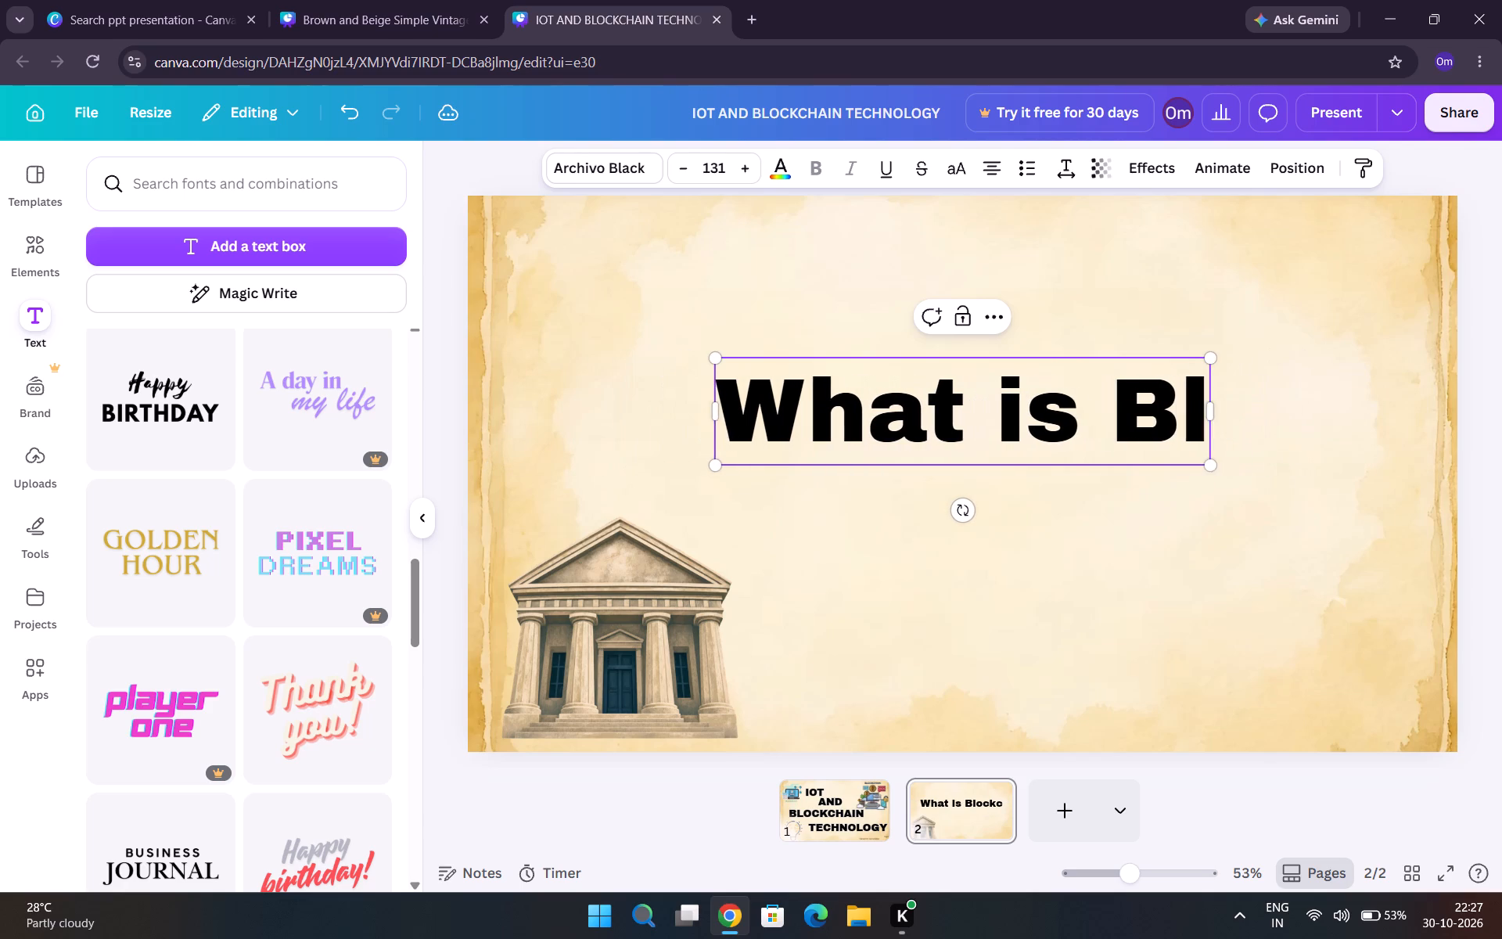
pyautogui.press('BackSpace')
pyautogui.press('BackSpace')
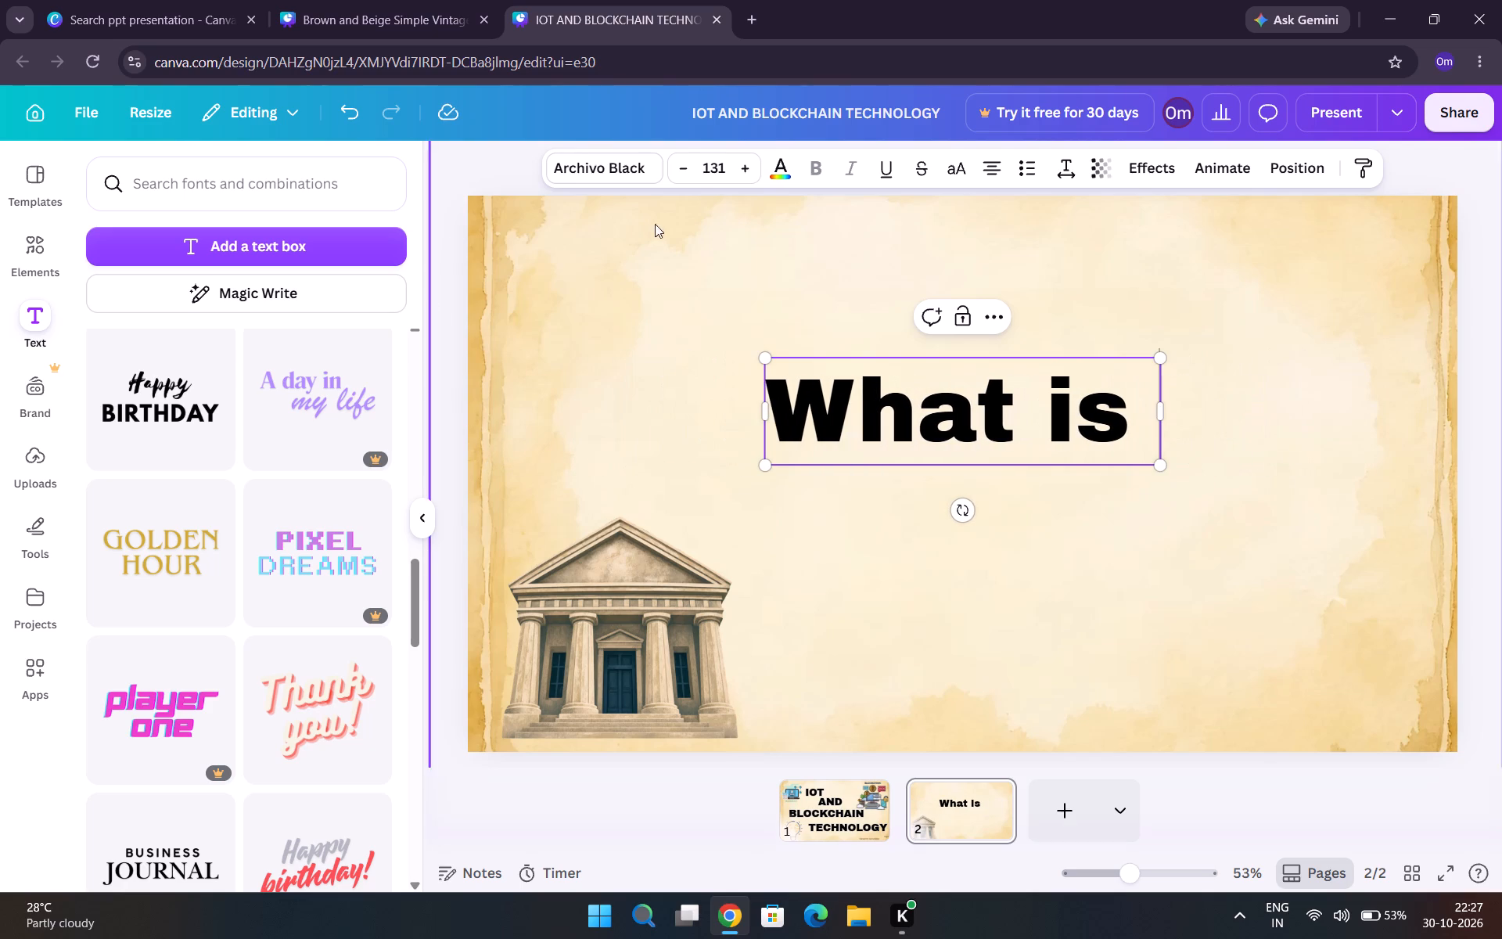
# Apply the white text colour (#ffffff) to the whole "What is" text on page 2.
pyautogui.click(775, 182)
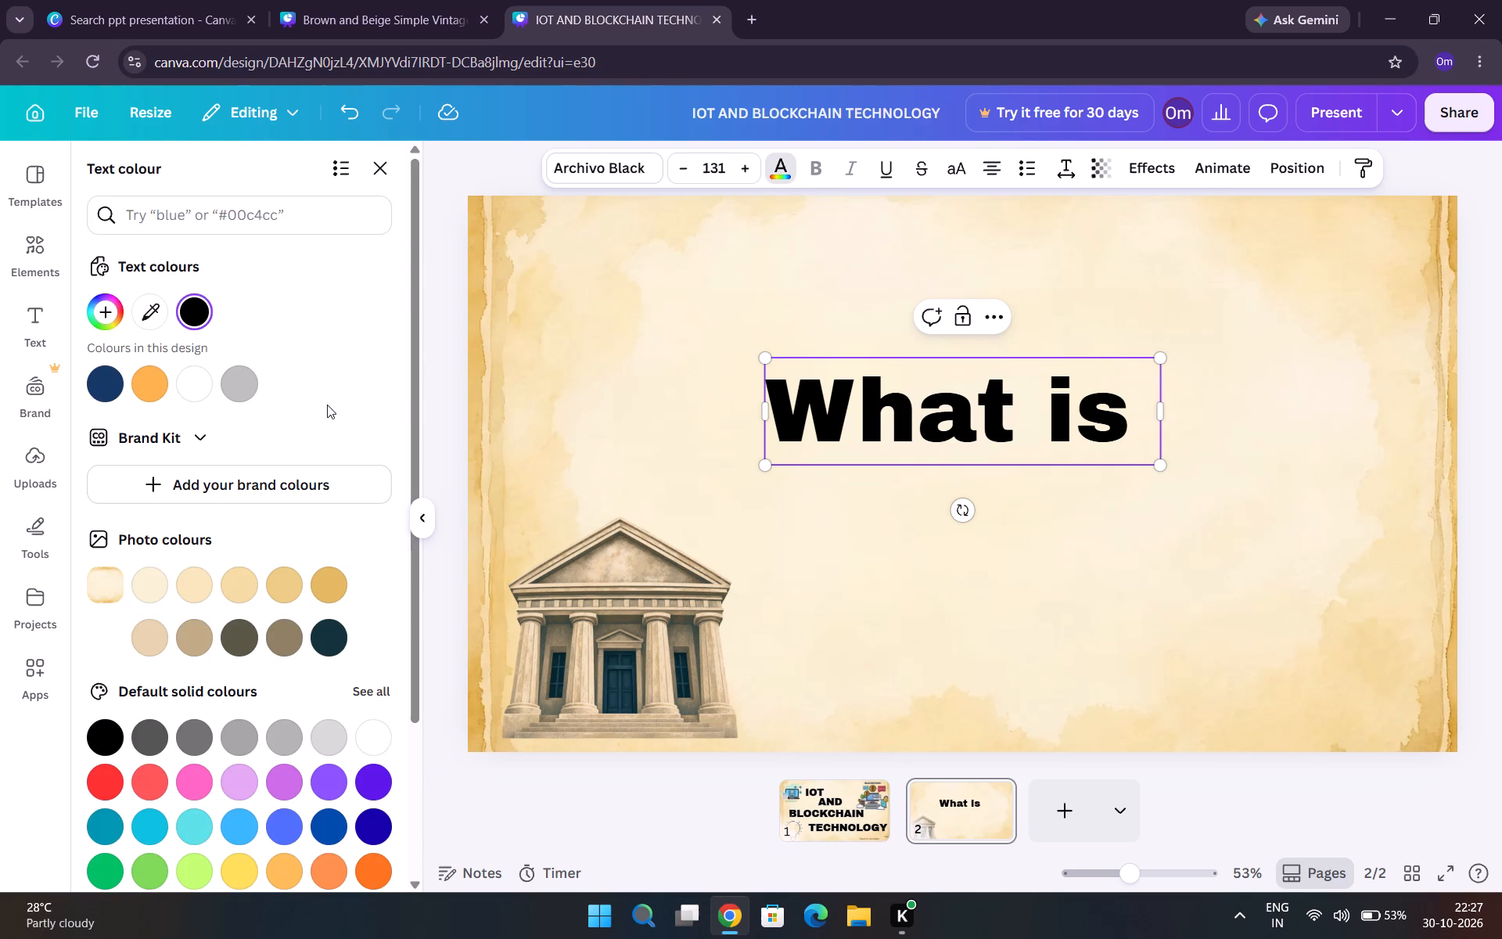
pyautogui.click(199, 391)
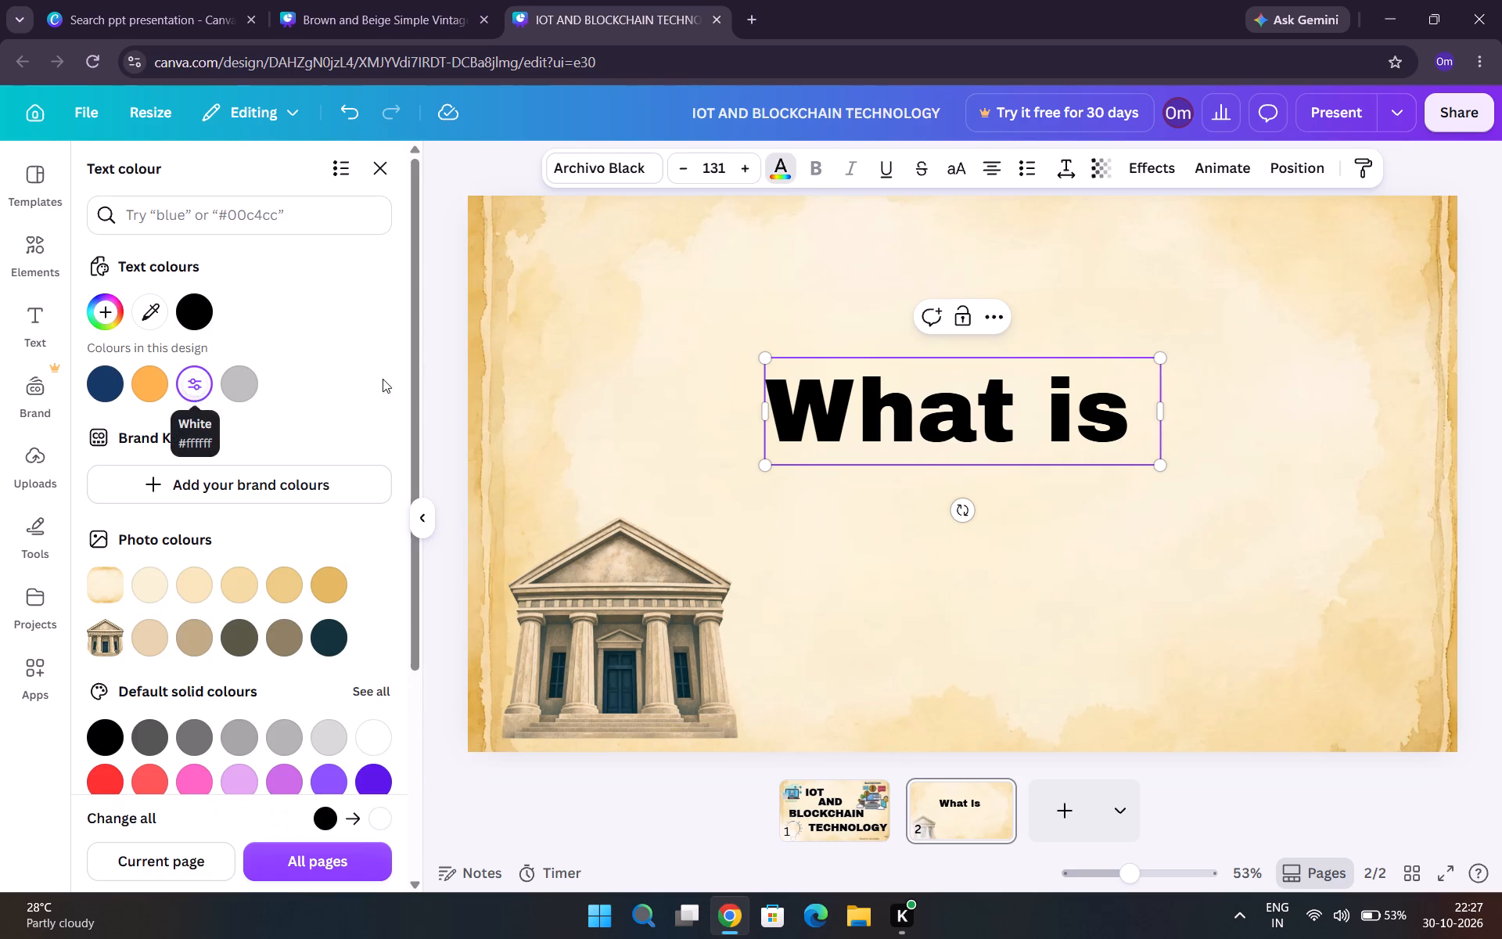
pyautogui.moveTo(787, 423); pyautogui.dragTo(1065, 415)
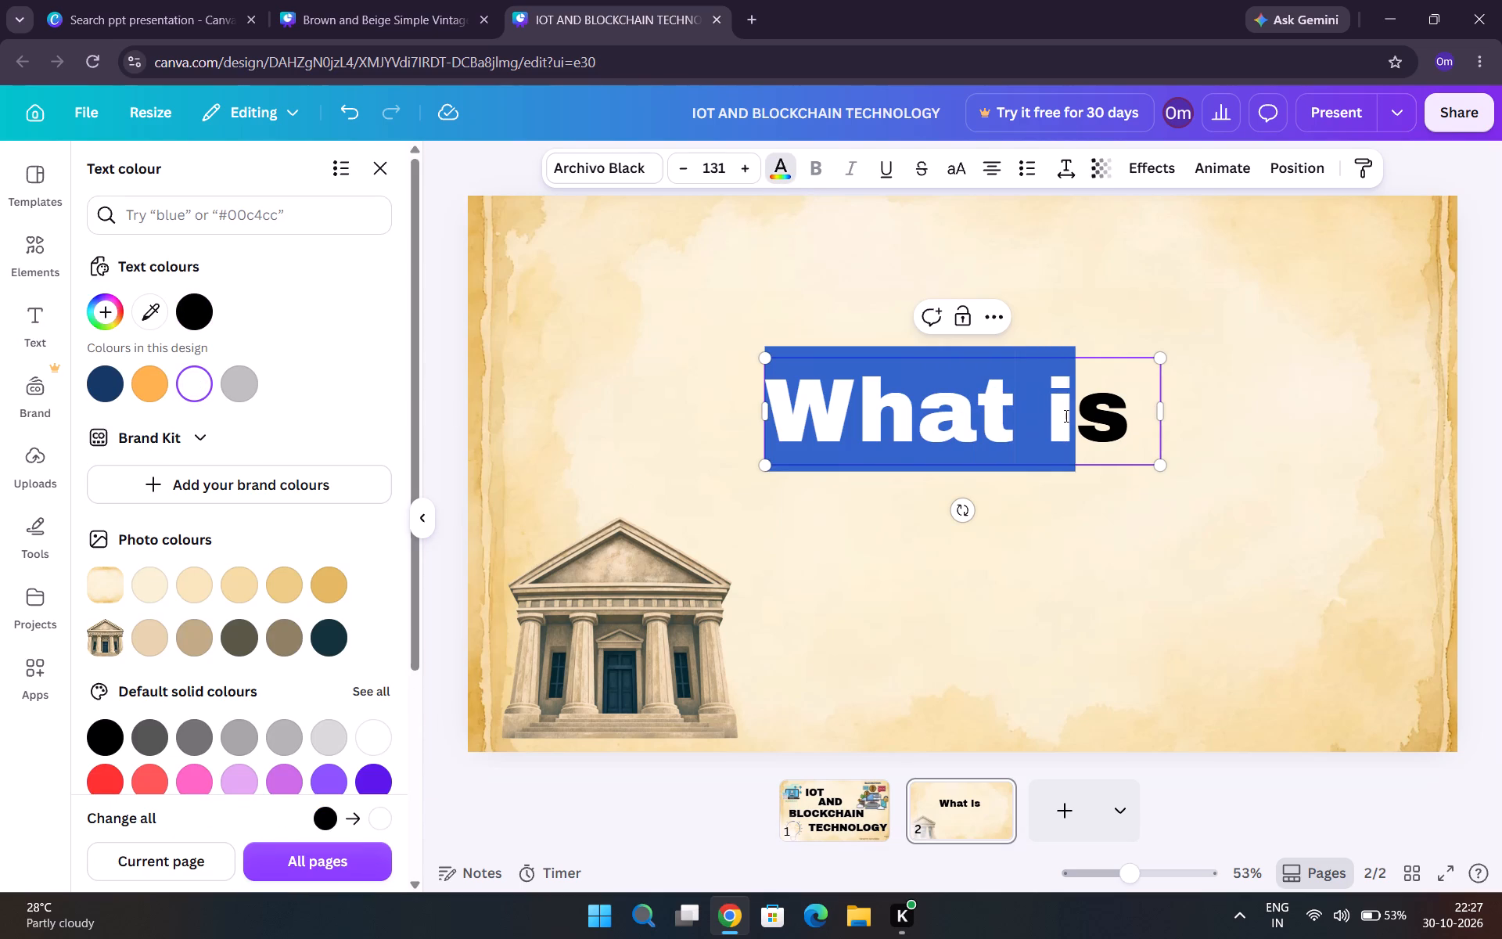
pyautogui.moveTo(1065, 415); pyautogui.dragTo(1148, 397)
pyautogui.click(188, 381)
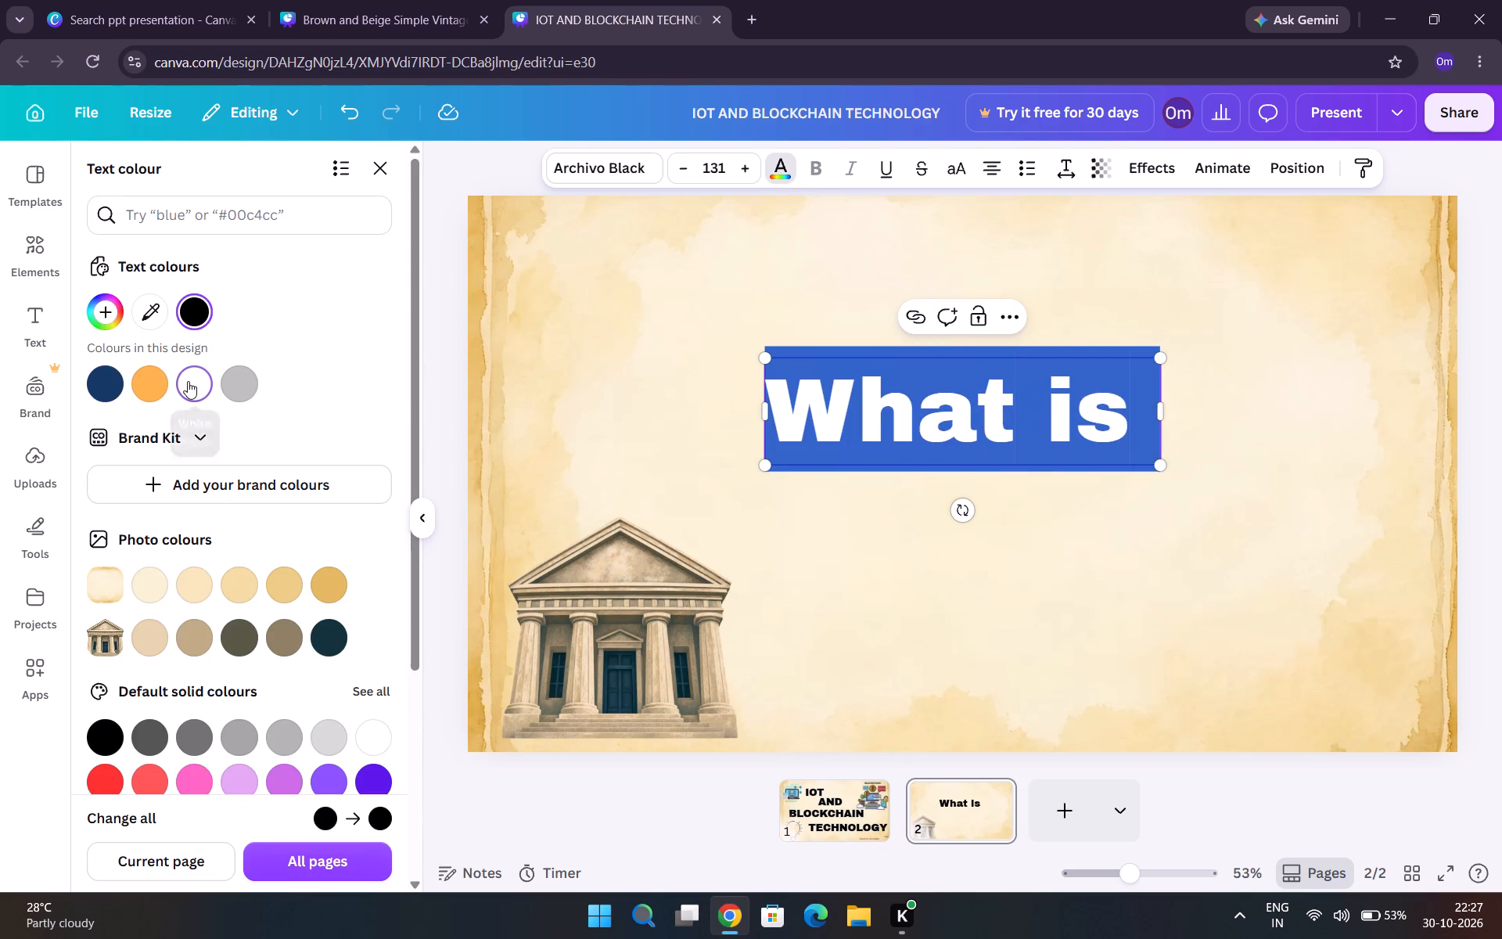
# Move the "What is" text to the upper-left area of page 2, well above the building.
pyautogui.click(774, 547)
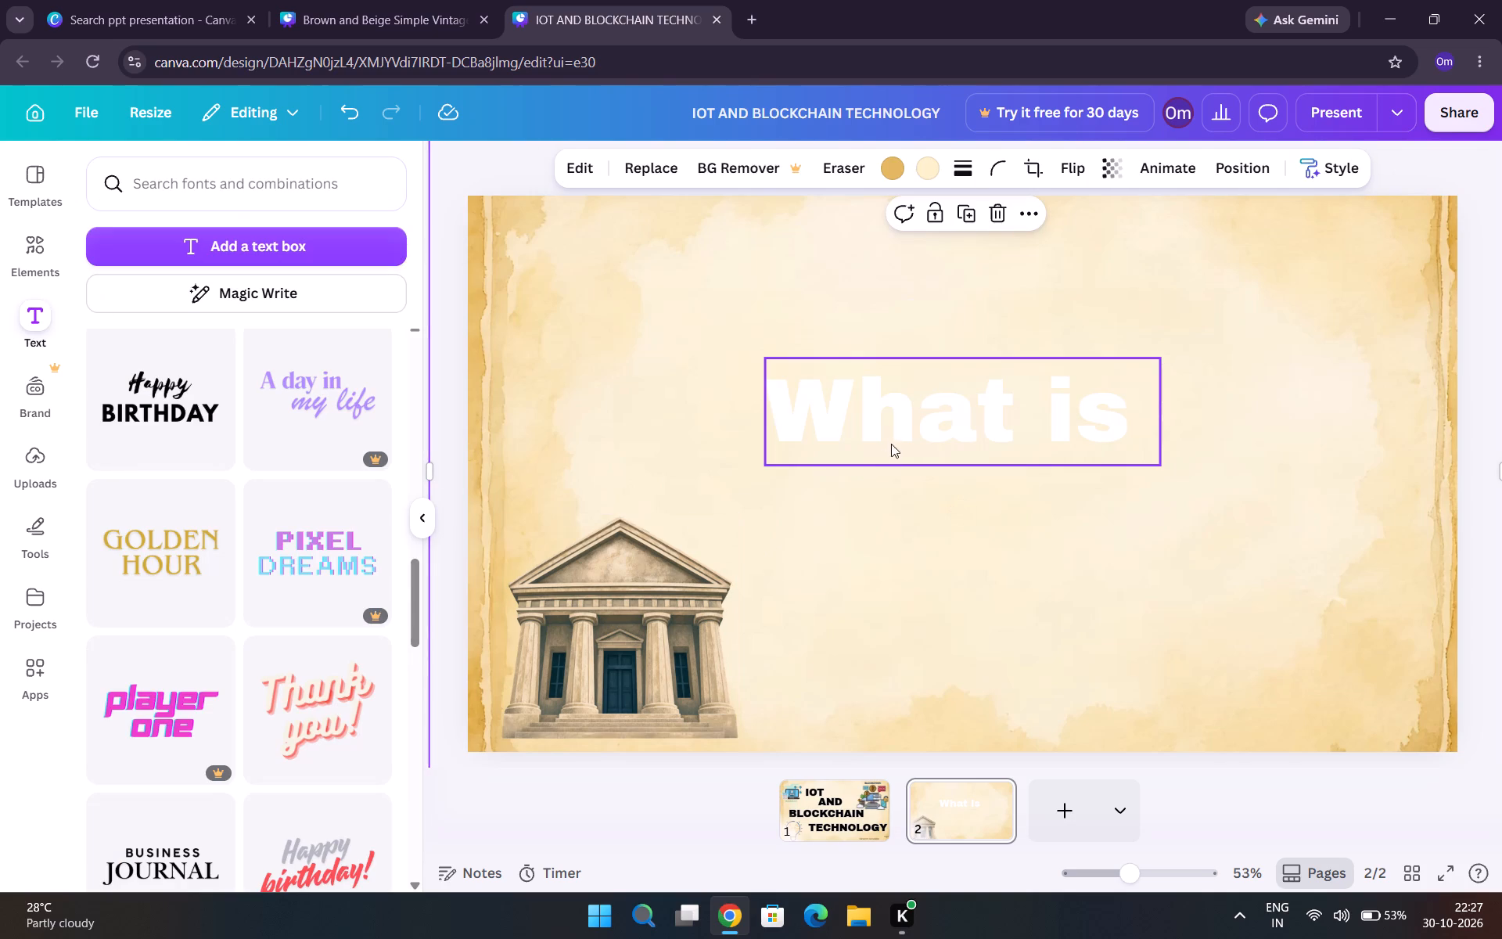
pyautogui.moveTo(899, 420); pyautogui.dragTo(663, 339)
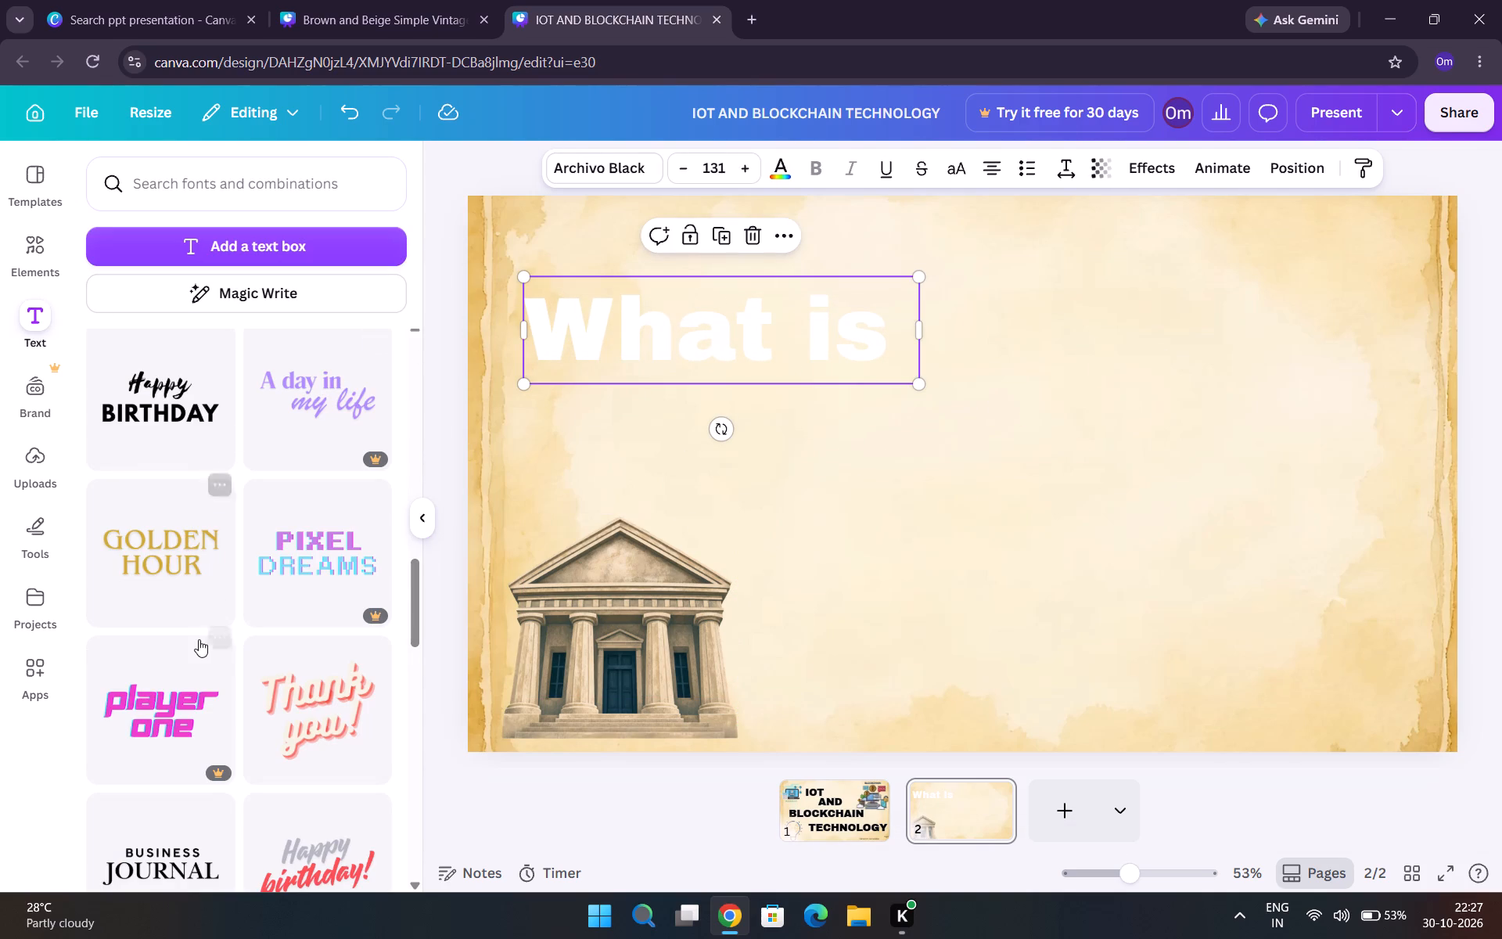
pyautogui.click(185, 843)
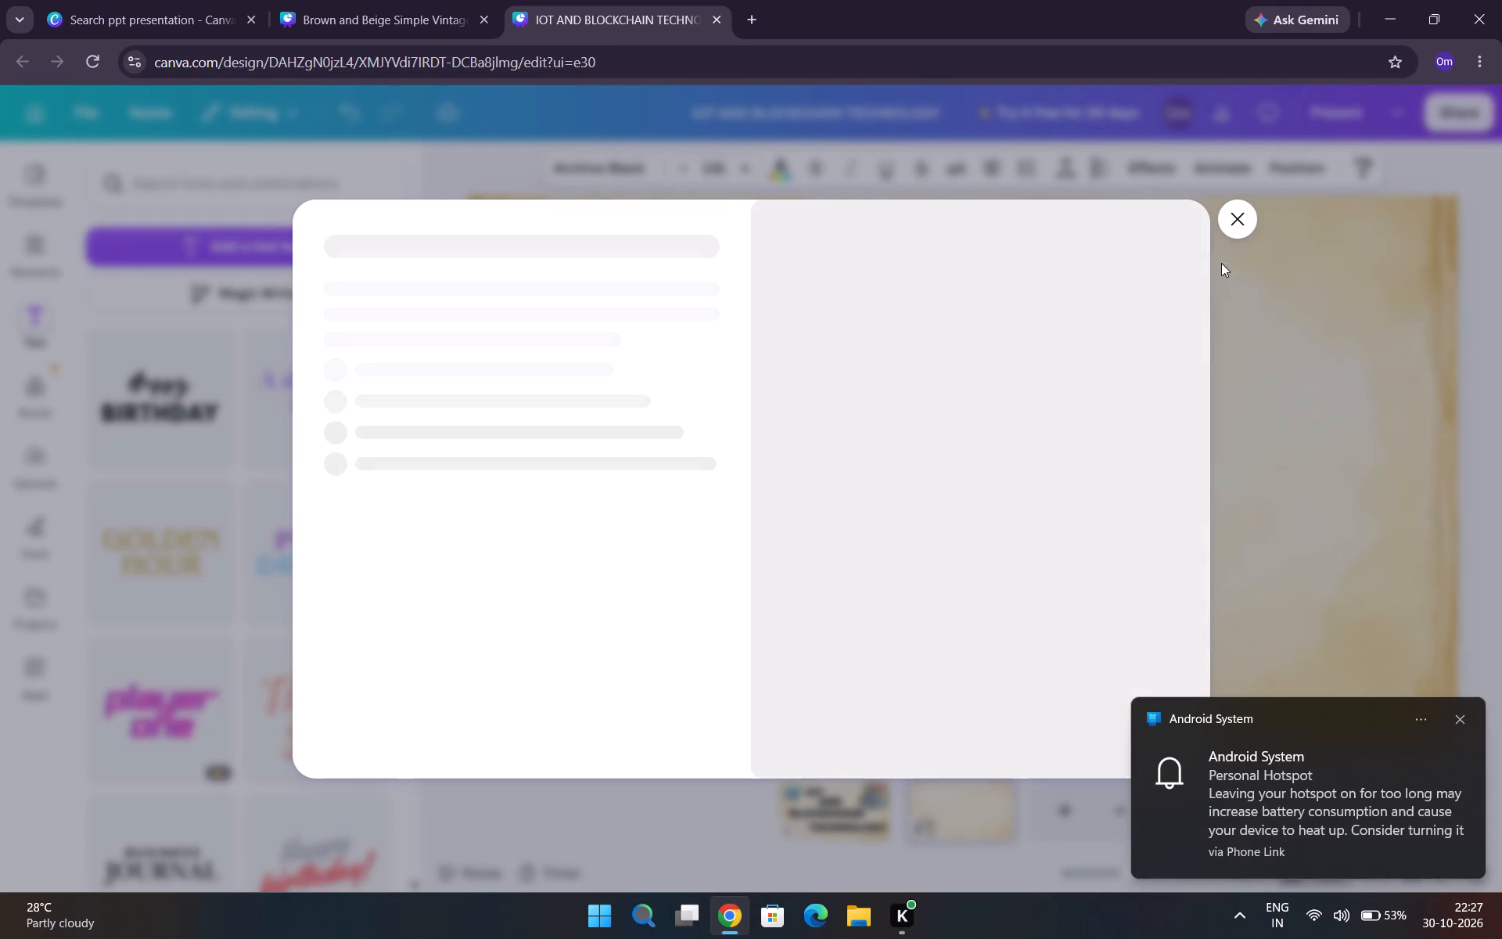
pyautogui.click(1240, 225)
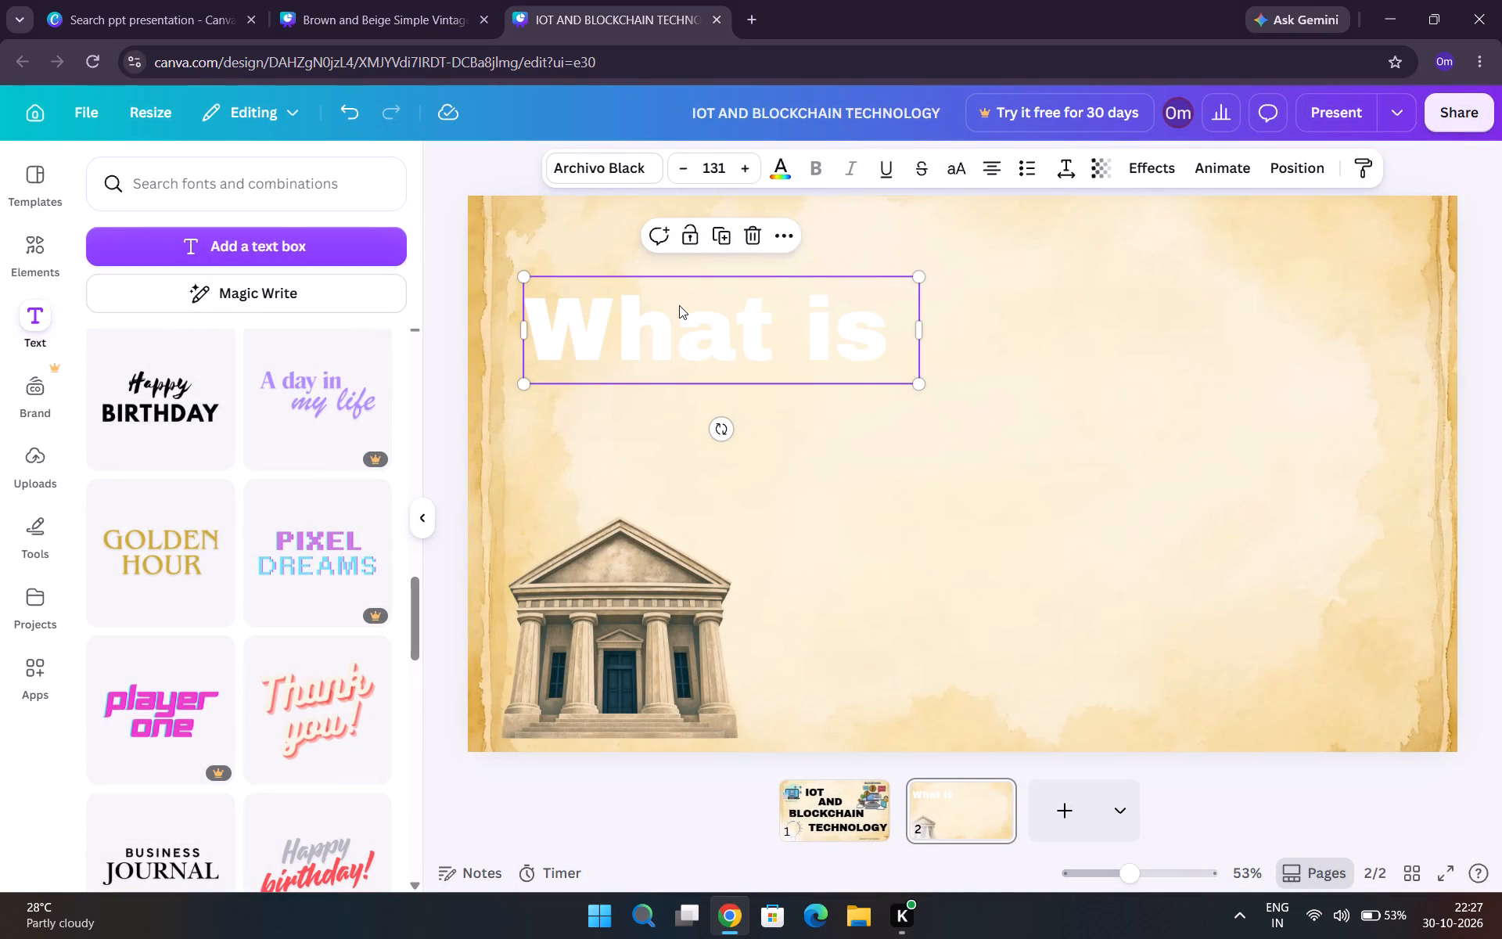
# Apply the black text colour (#000000) to the whole "What is" text on page 2.
pyautogui.doubleClick(596, 335)
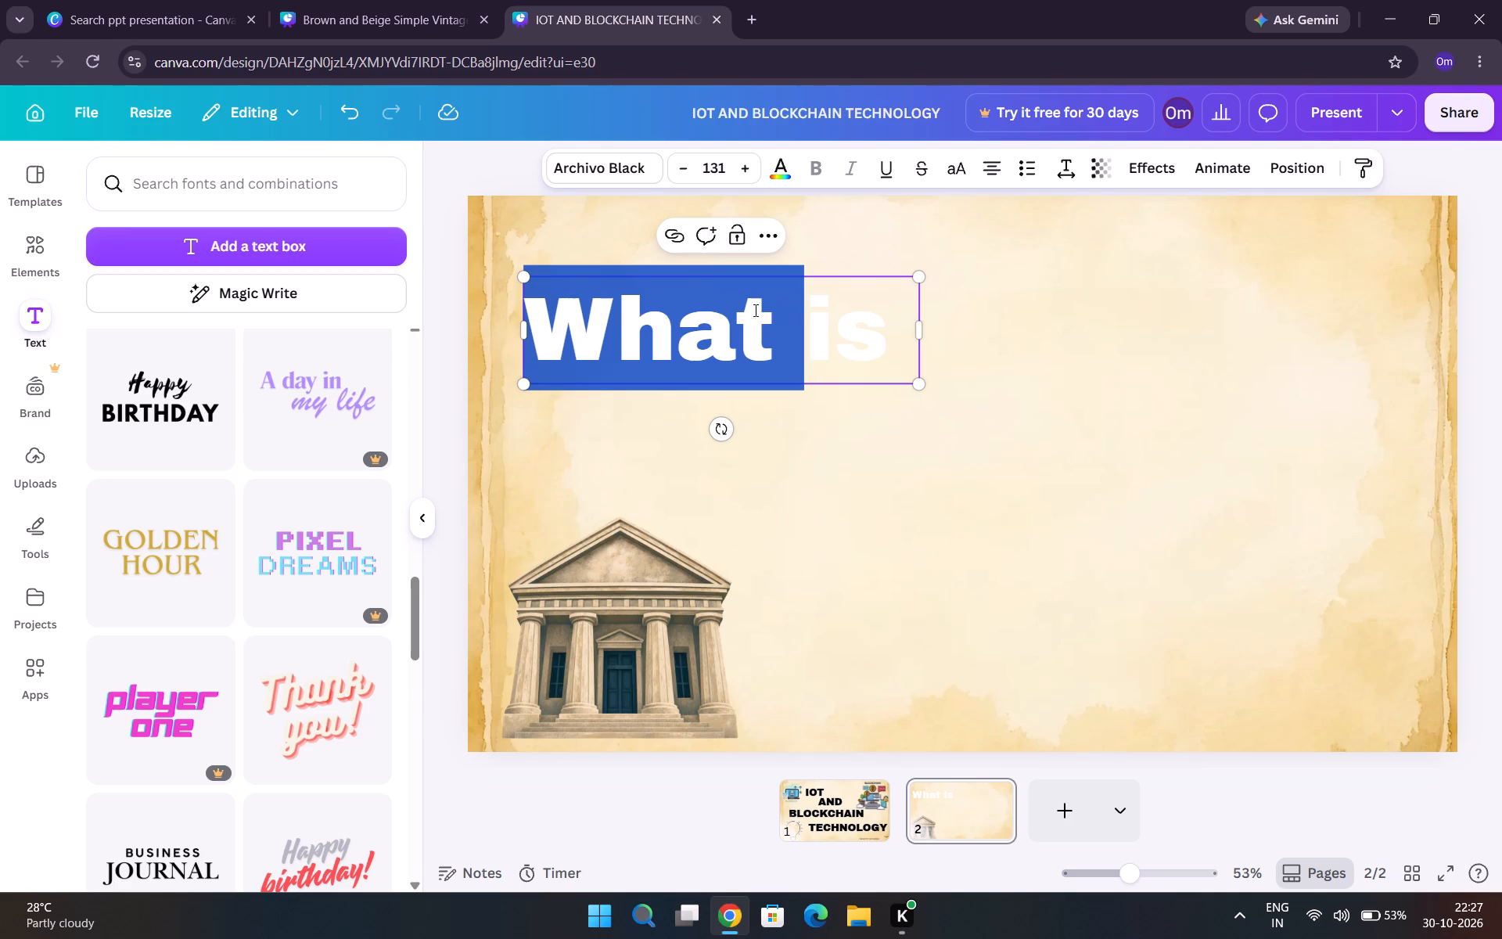
pyautogui.doubleClick(829, 323)
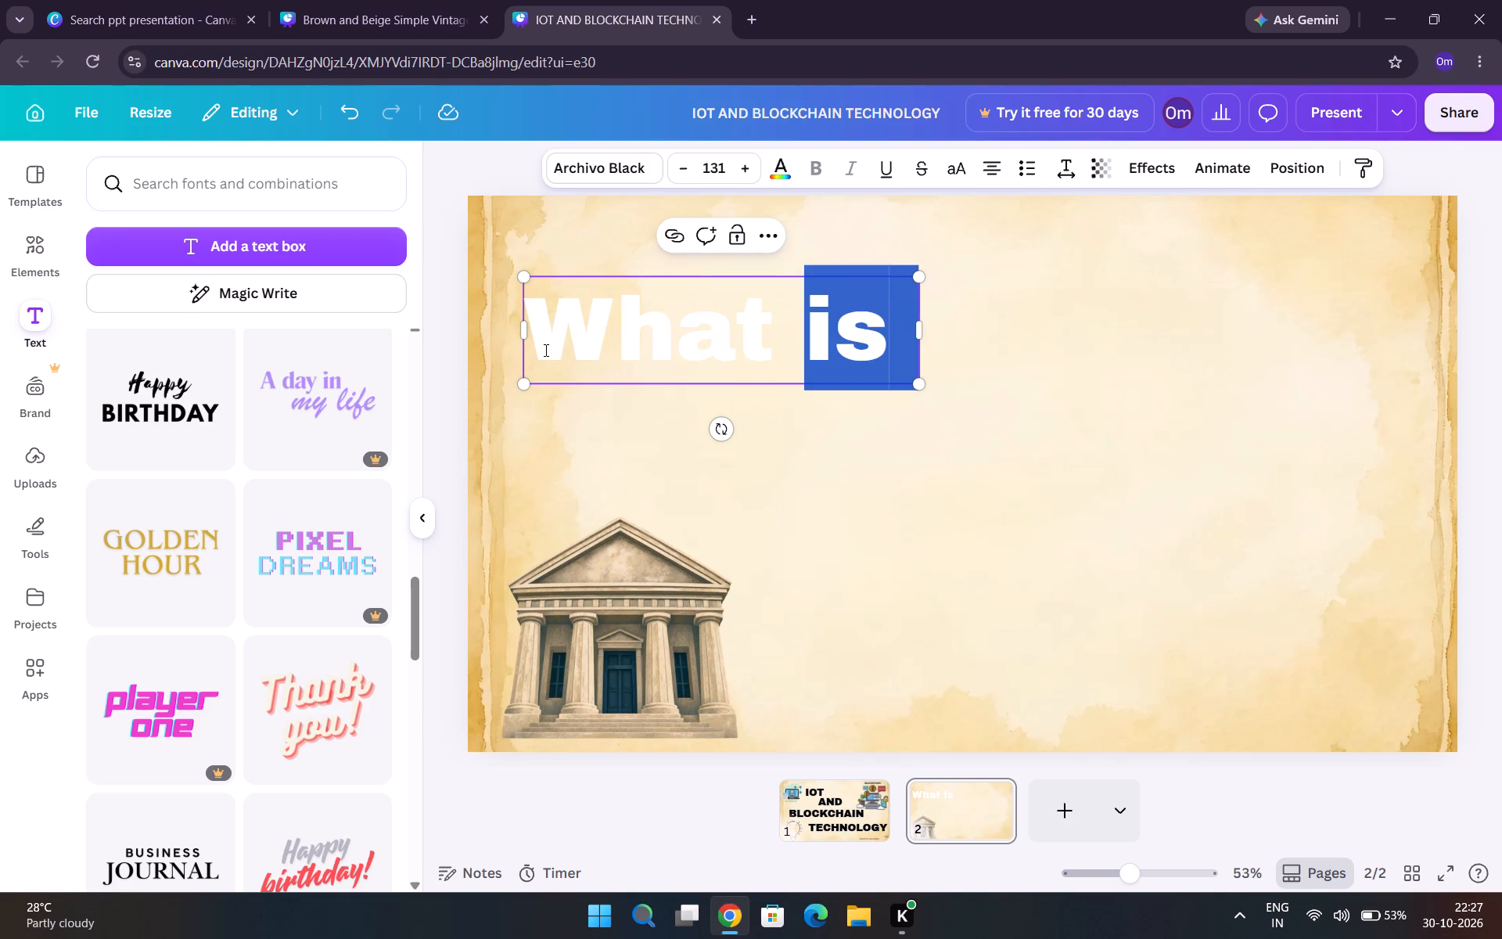
pyautogui.moveTo(544, 350); pyautogui.dragTo(916, 354)
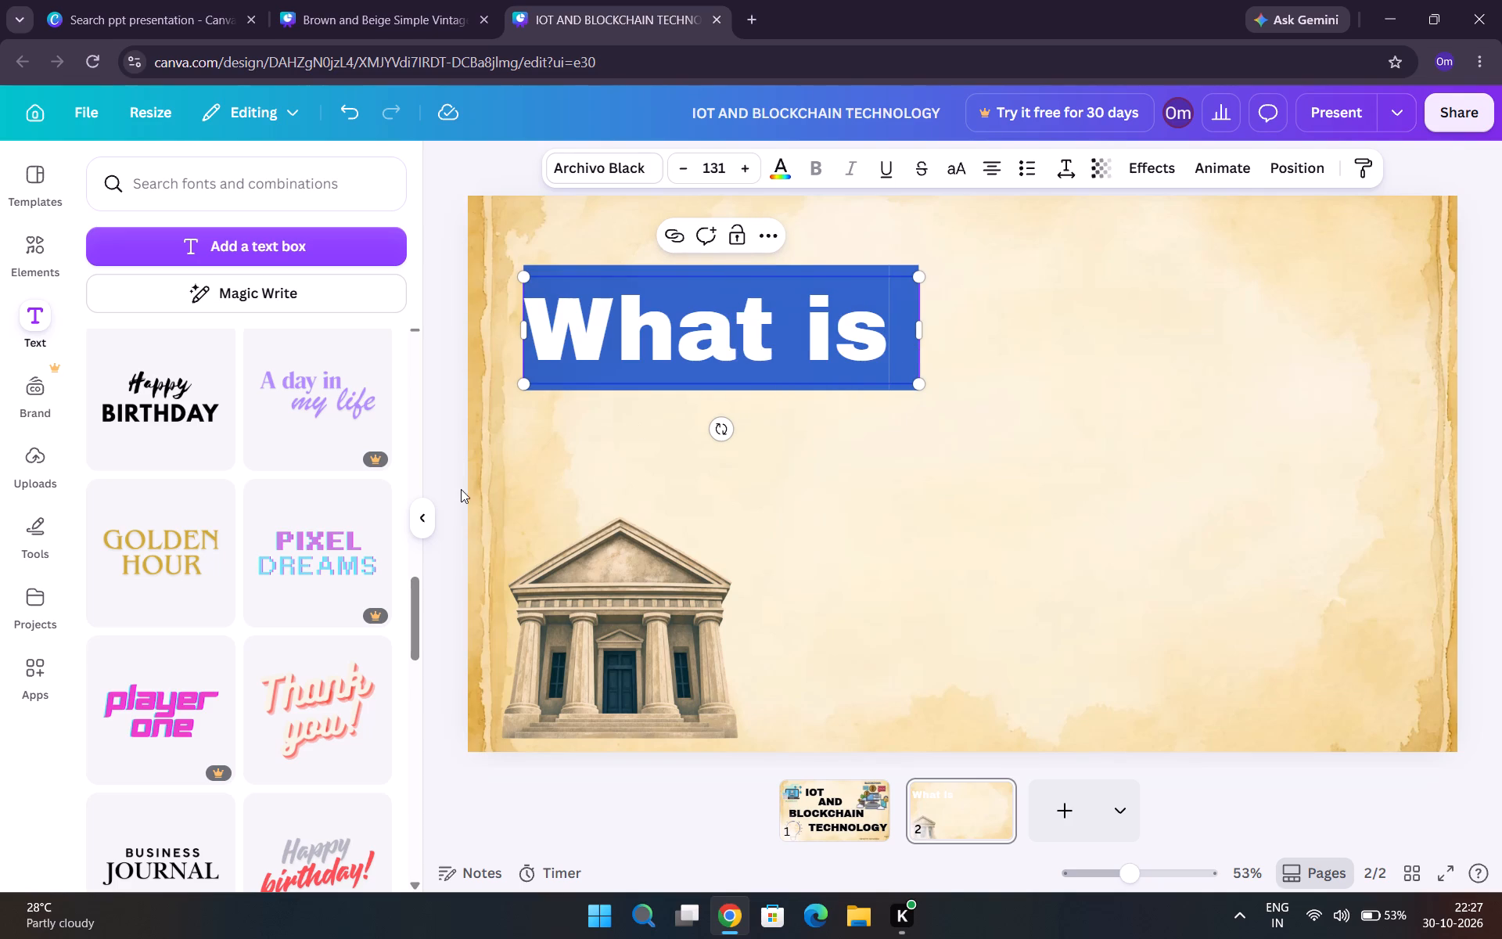
pyautogui.click(778, 172)
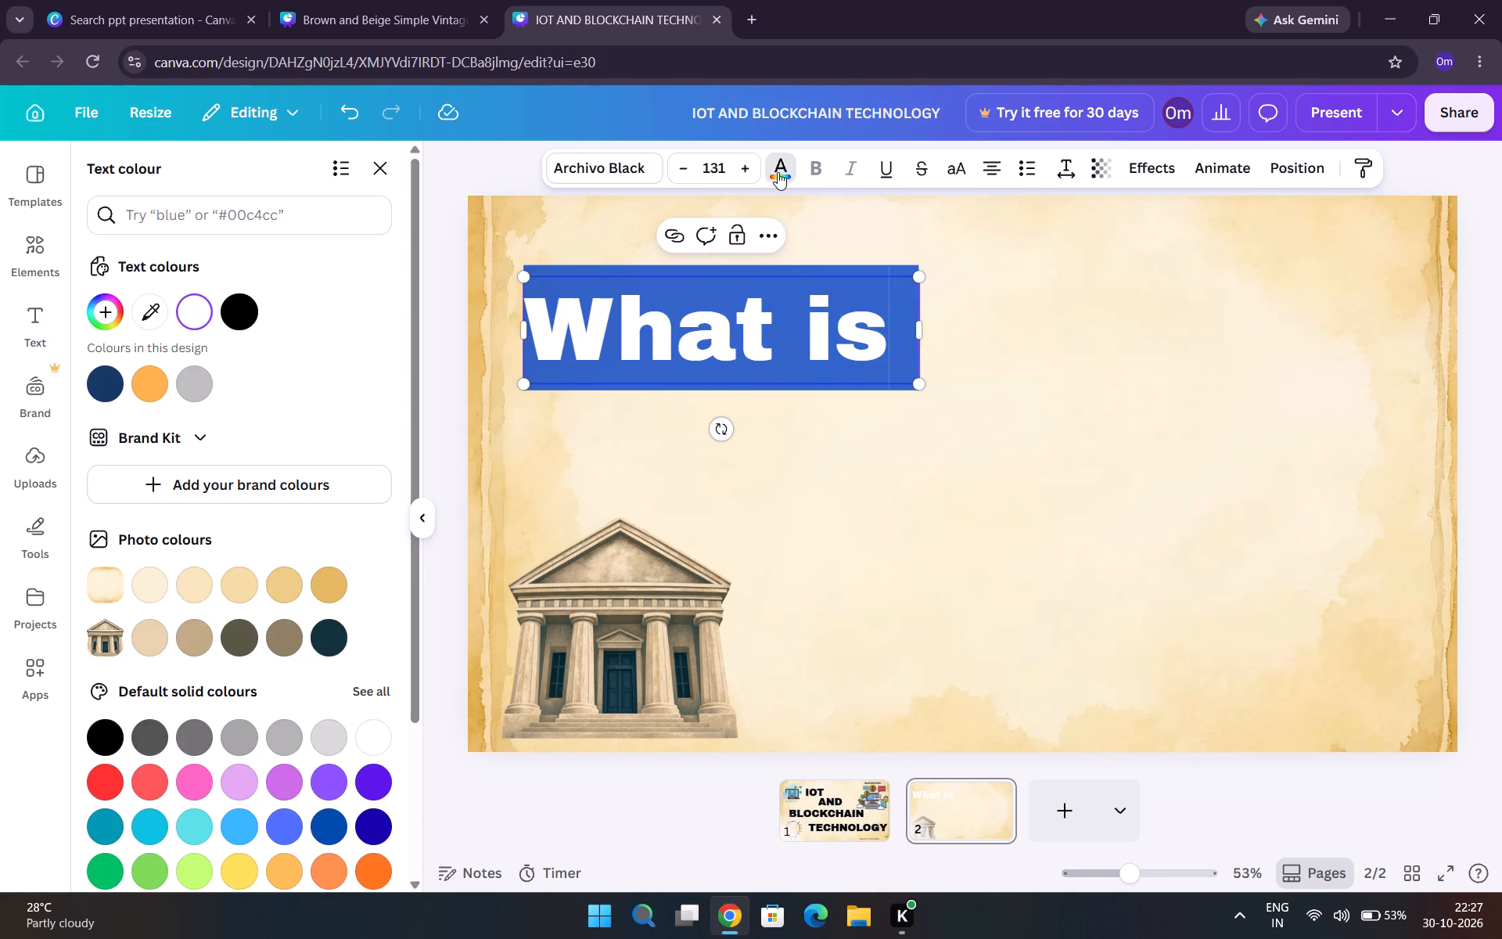
pyautogui.click(242, 314)
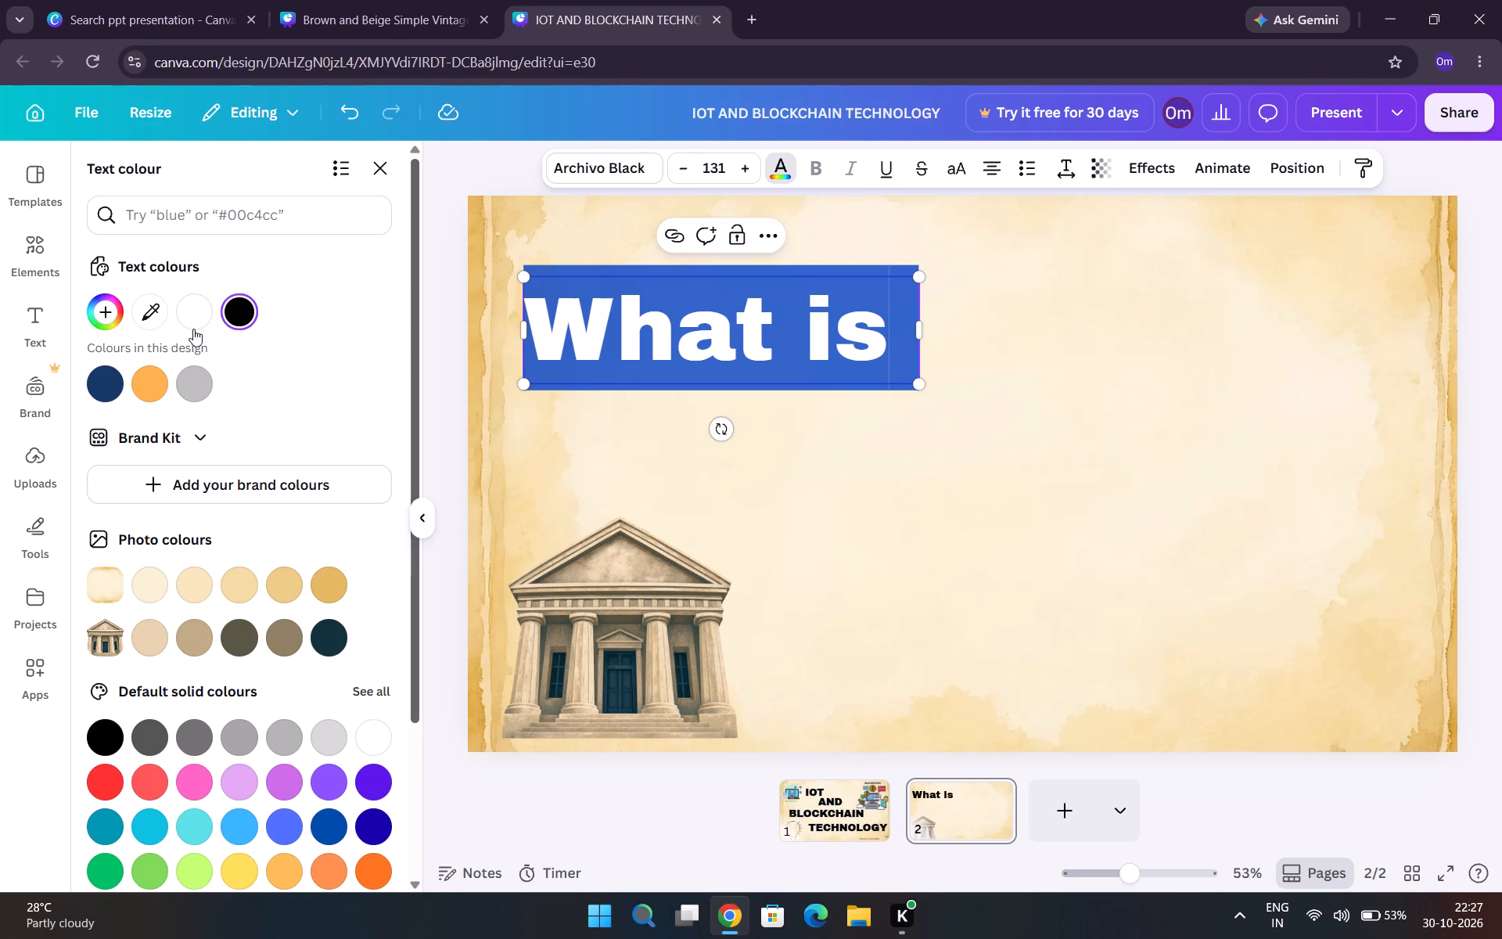
pyautogui.click(246, 318)
pyautogui.click(626, 423)
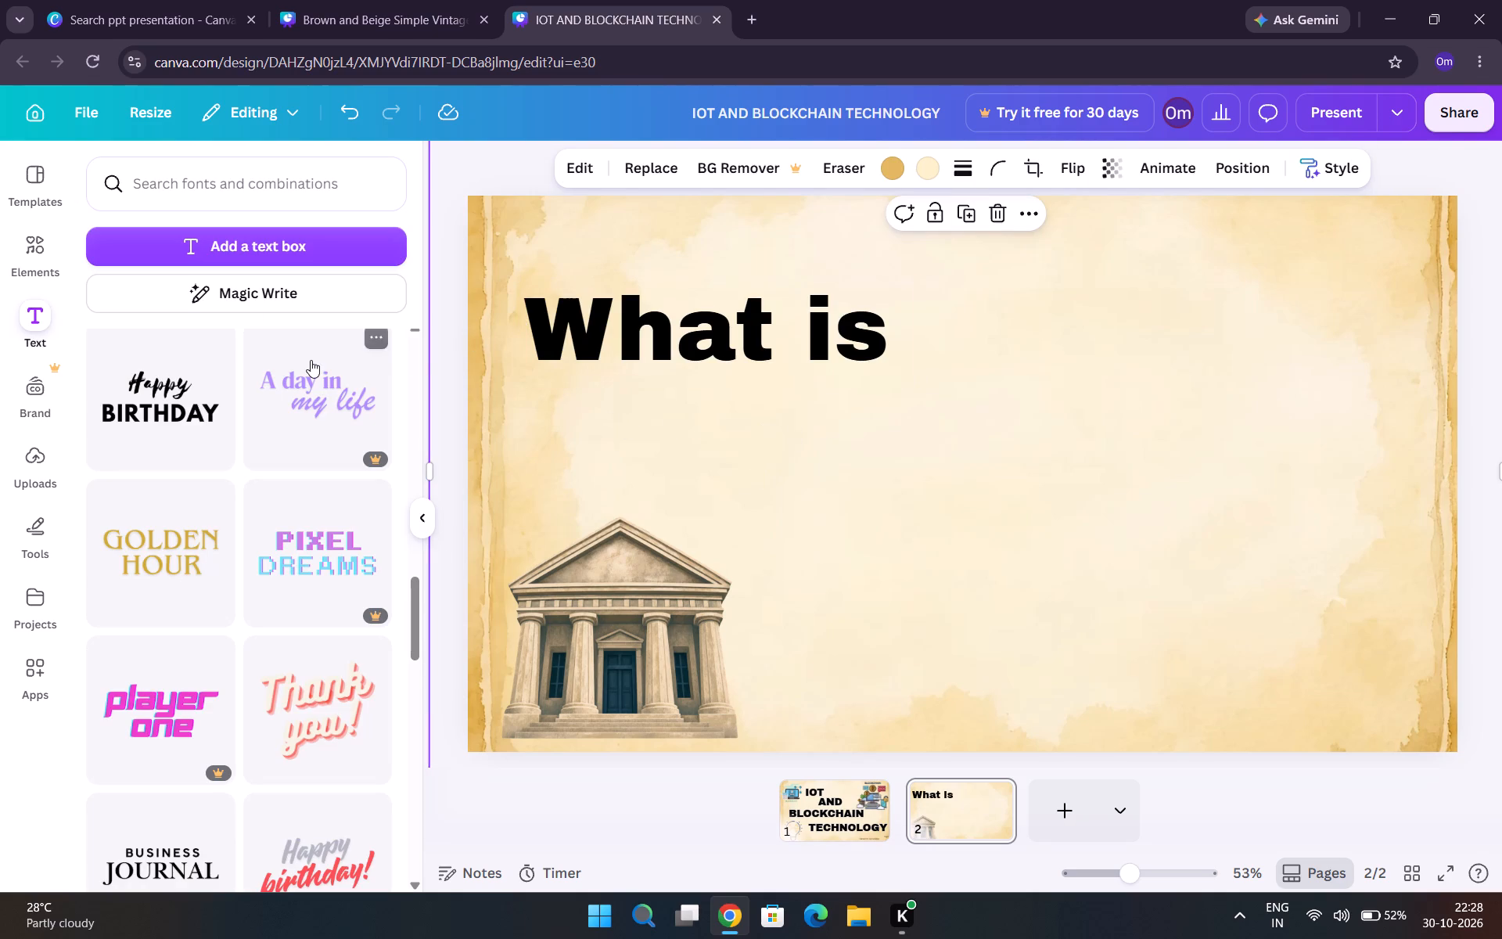
# Add a second text box to page 2 reading "Blockchain".
pyautogui.click(243, 244)
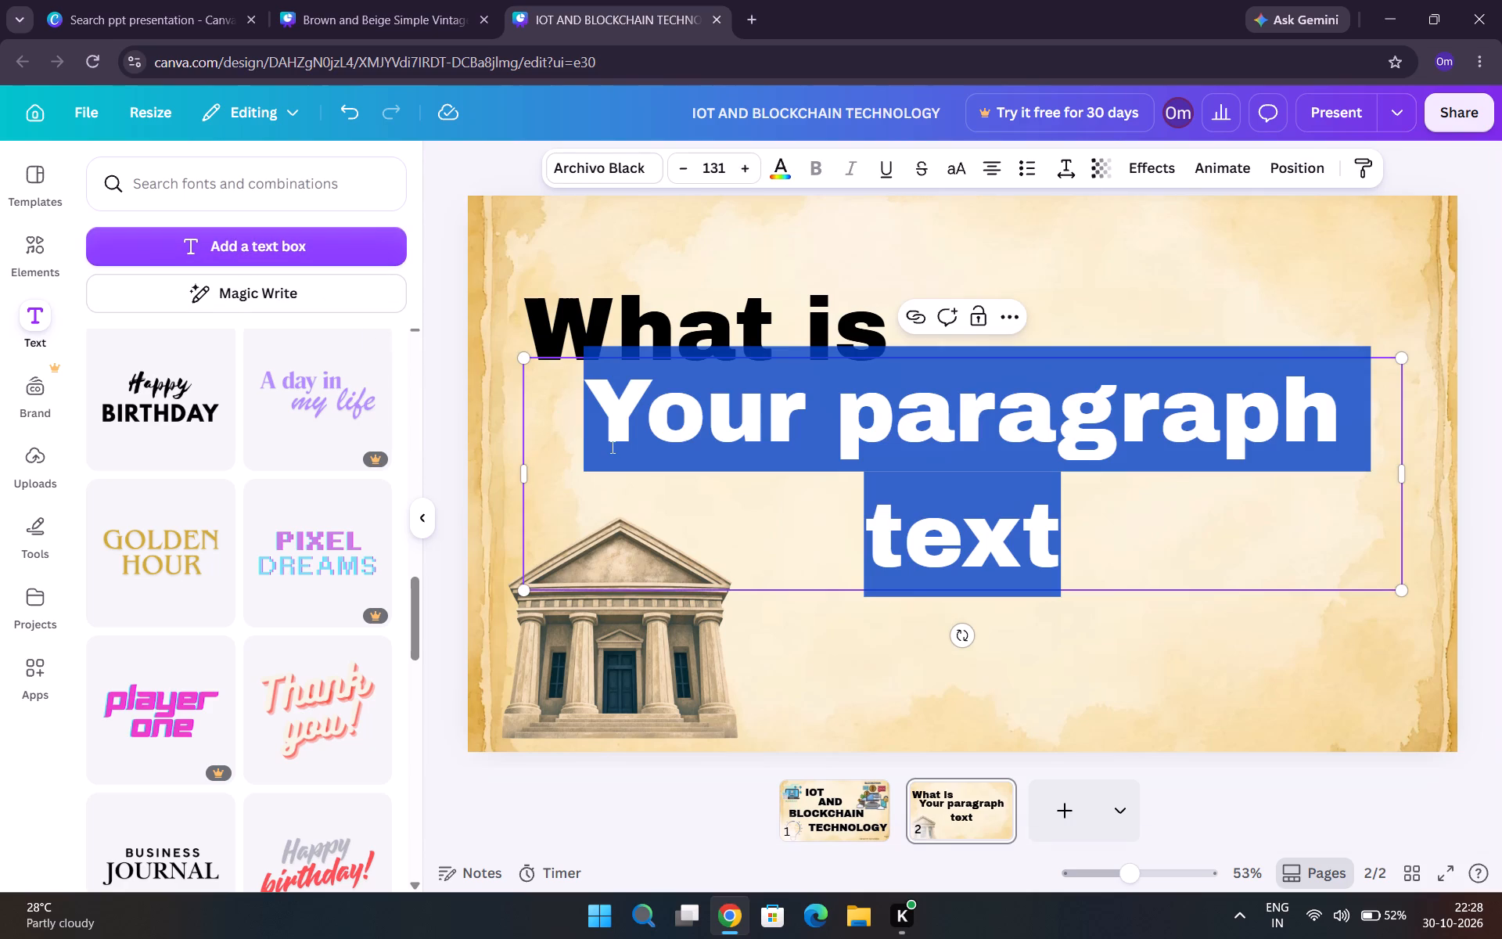
pyautogui.hotkey('shift', 'b')
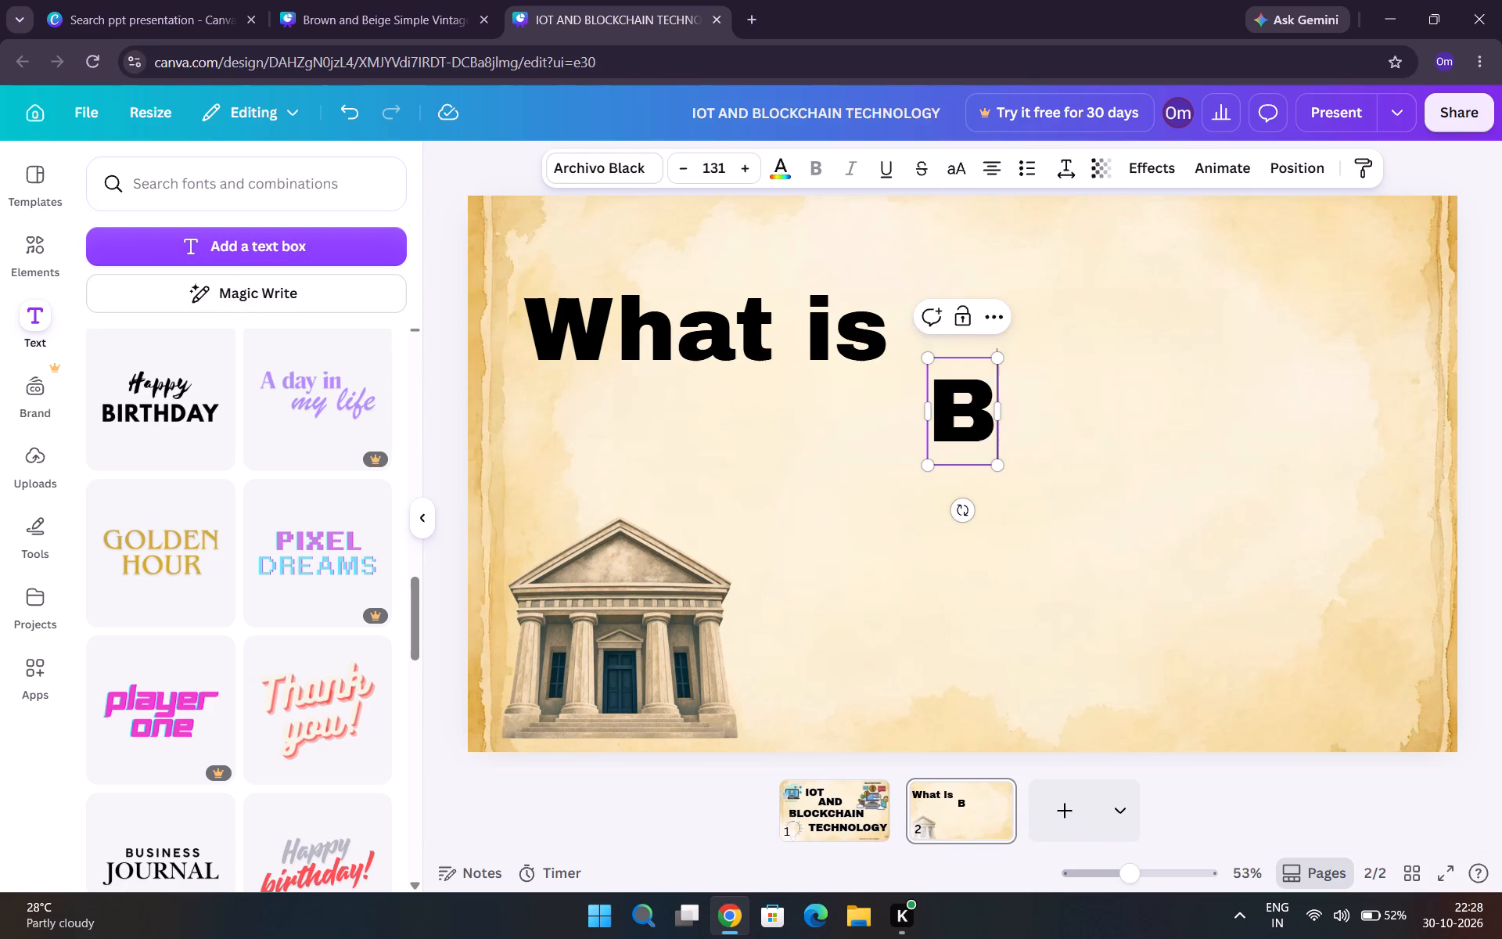
pyautogui.write('lock')
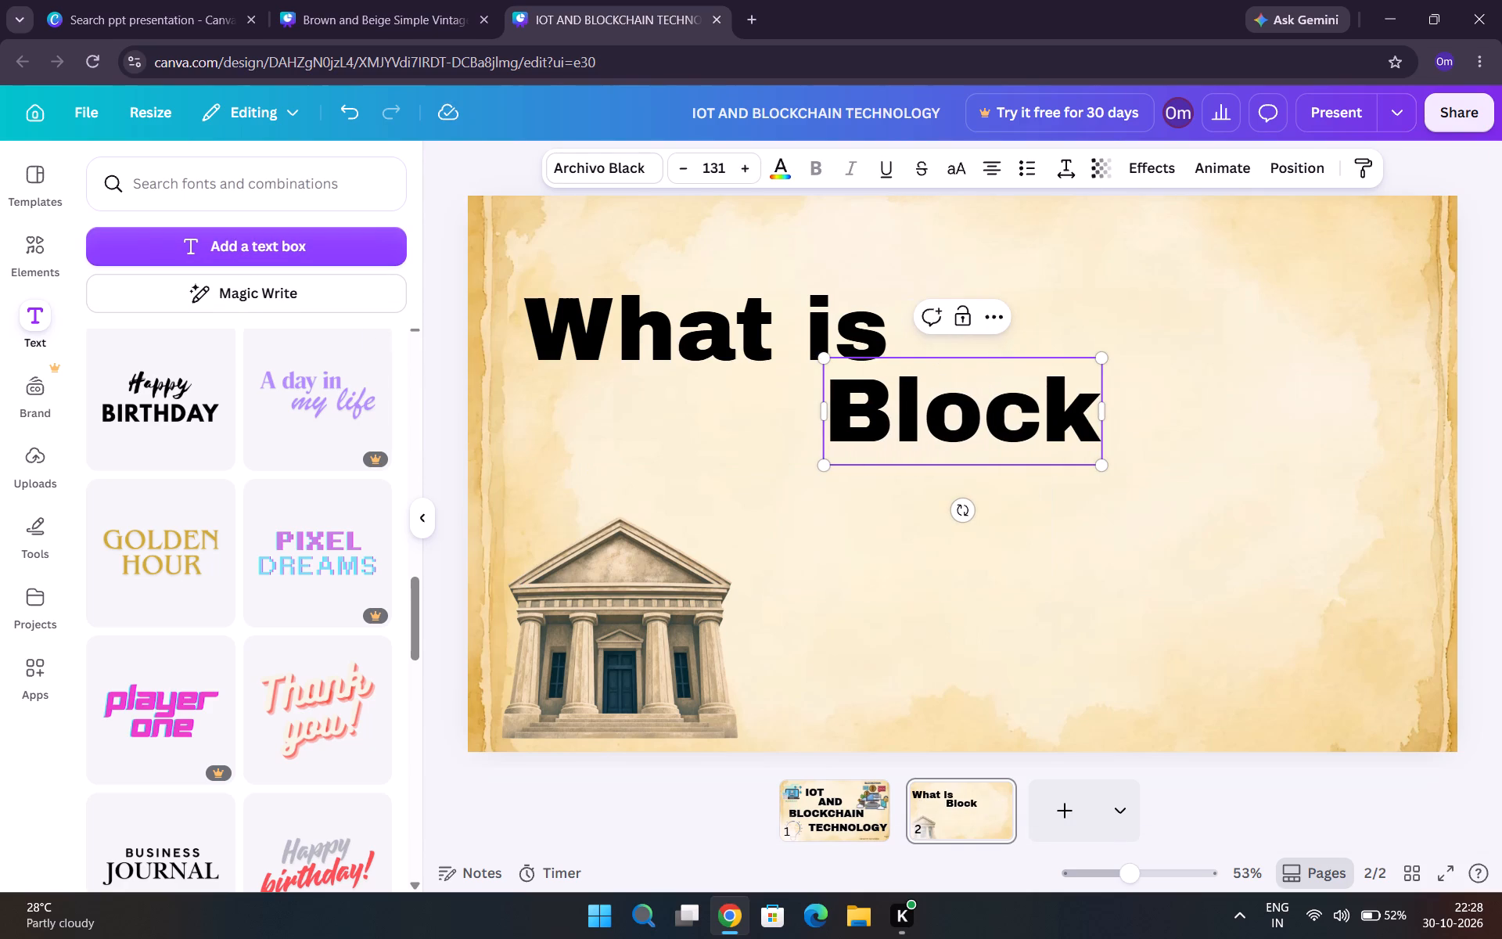
pyautogui.write('chain')
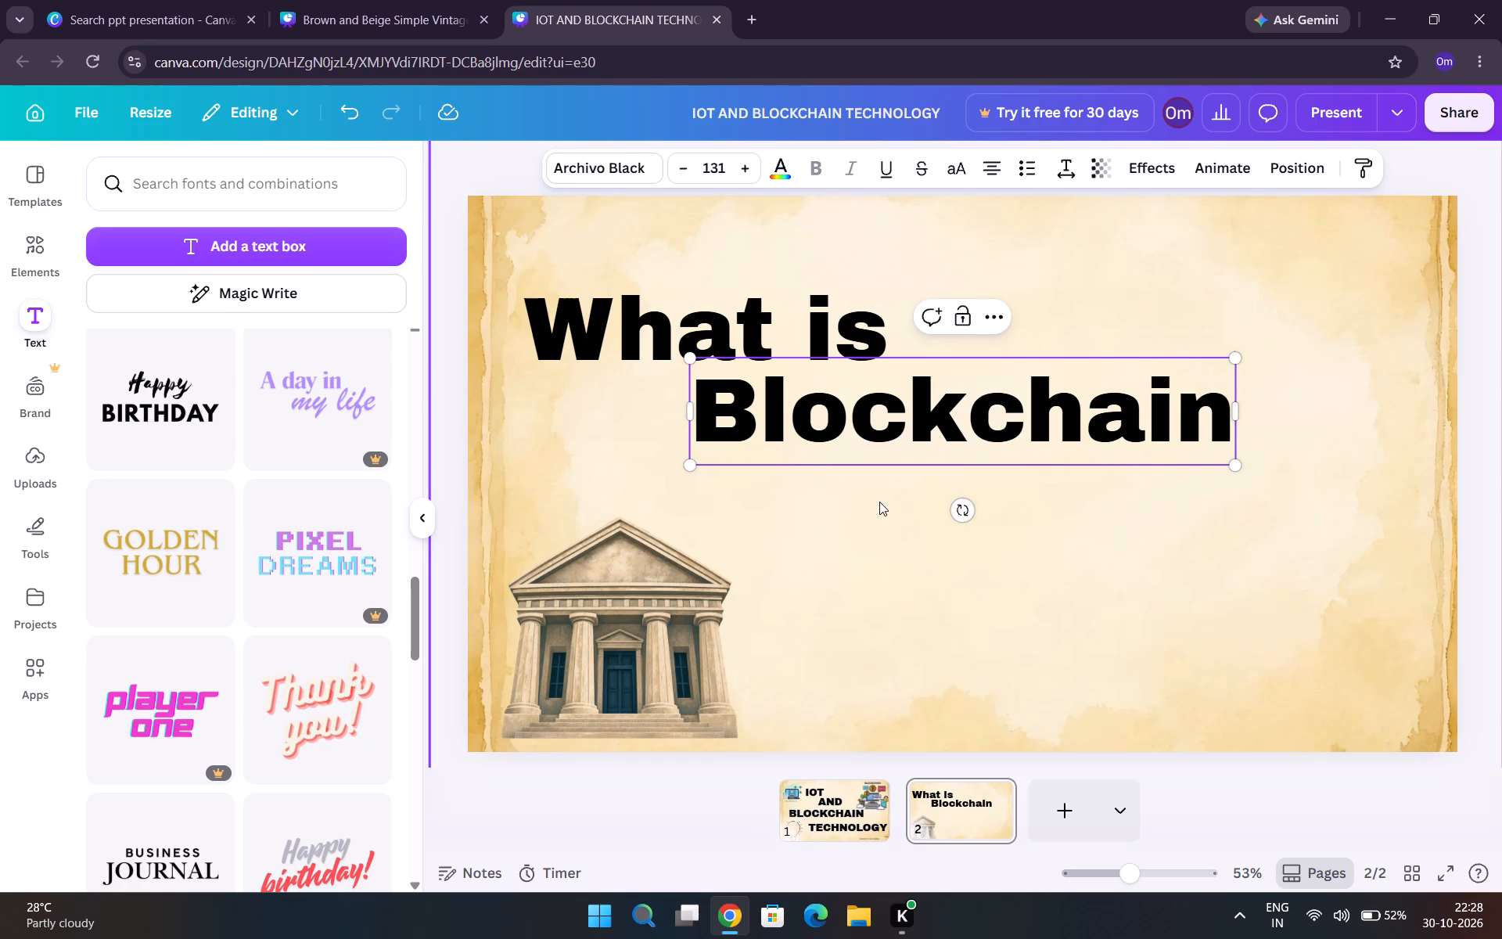
# Recolour the whole word "Blockchain" on page 2 with the medium blue from the default solid colours.
pyautogui.moveTo(913, 430); pyautogui.dragTo(870, 446)
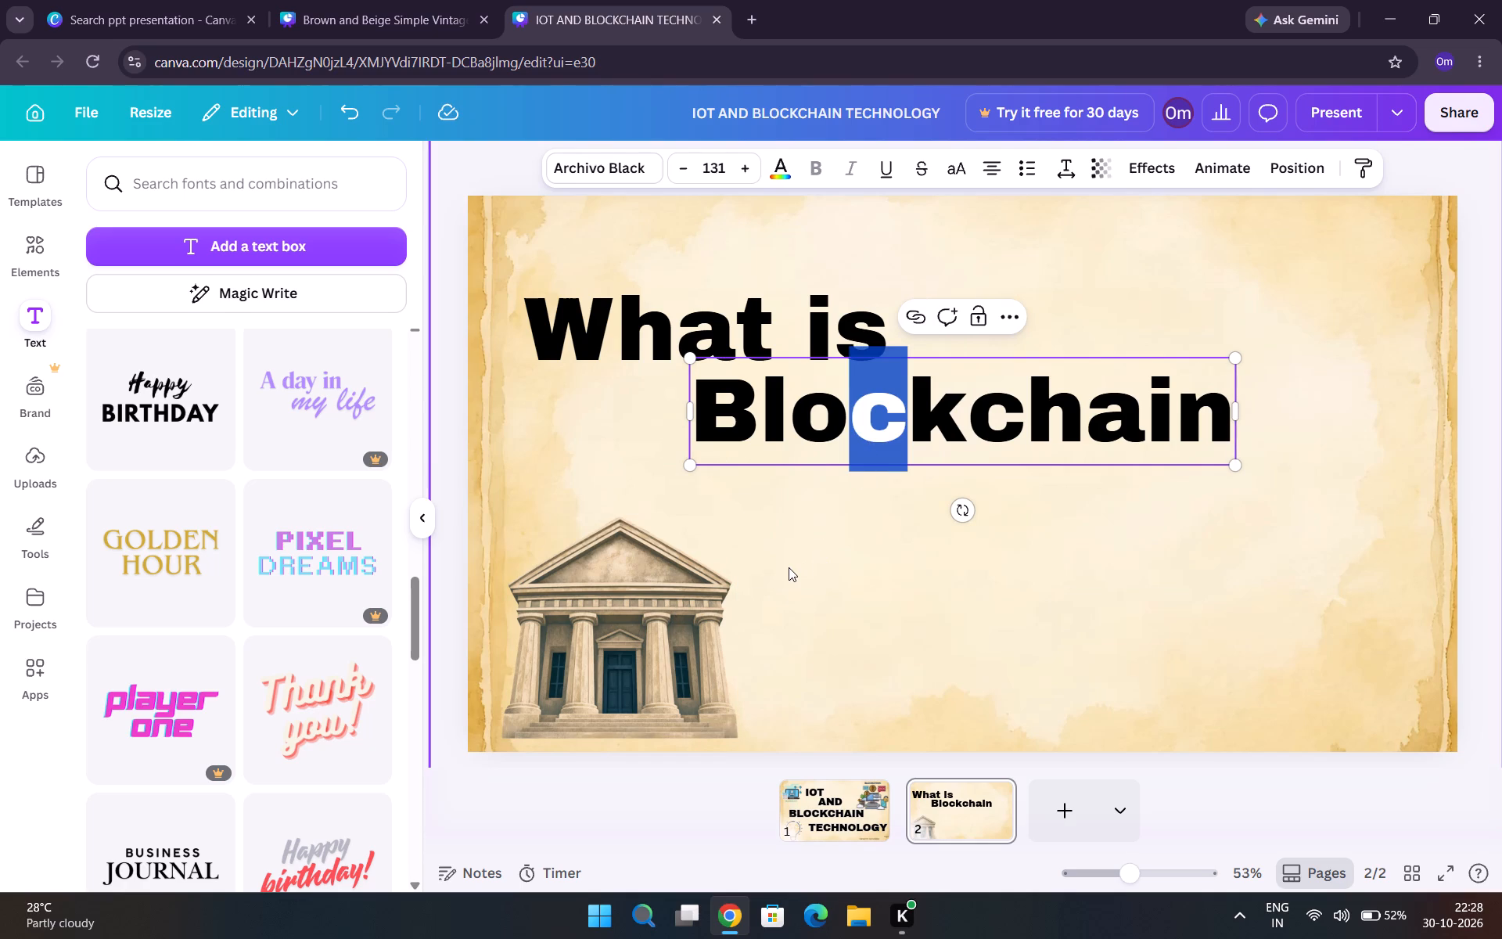
pyautogui.click(789, 567)
pyautogui.doubleClick(706, 412)
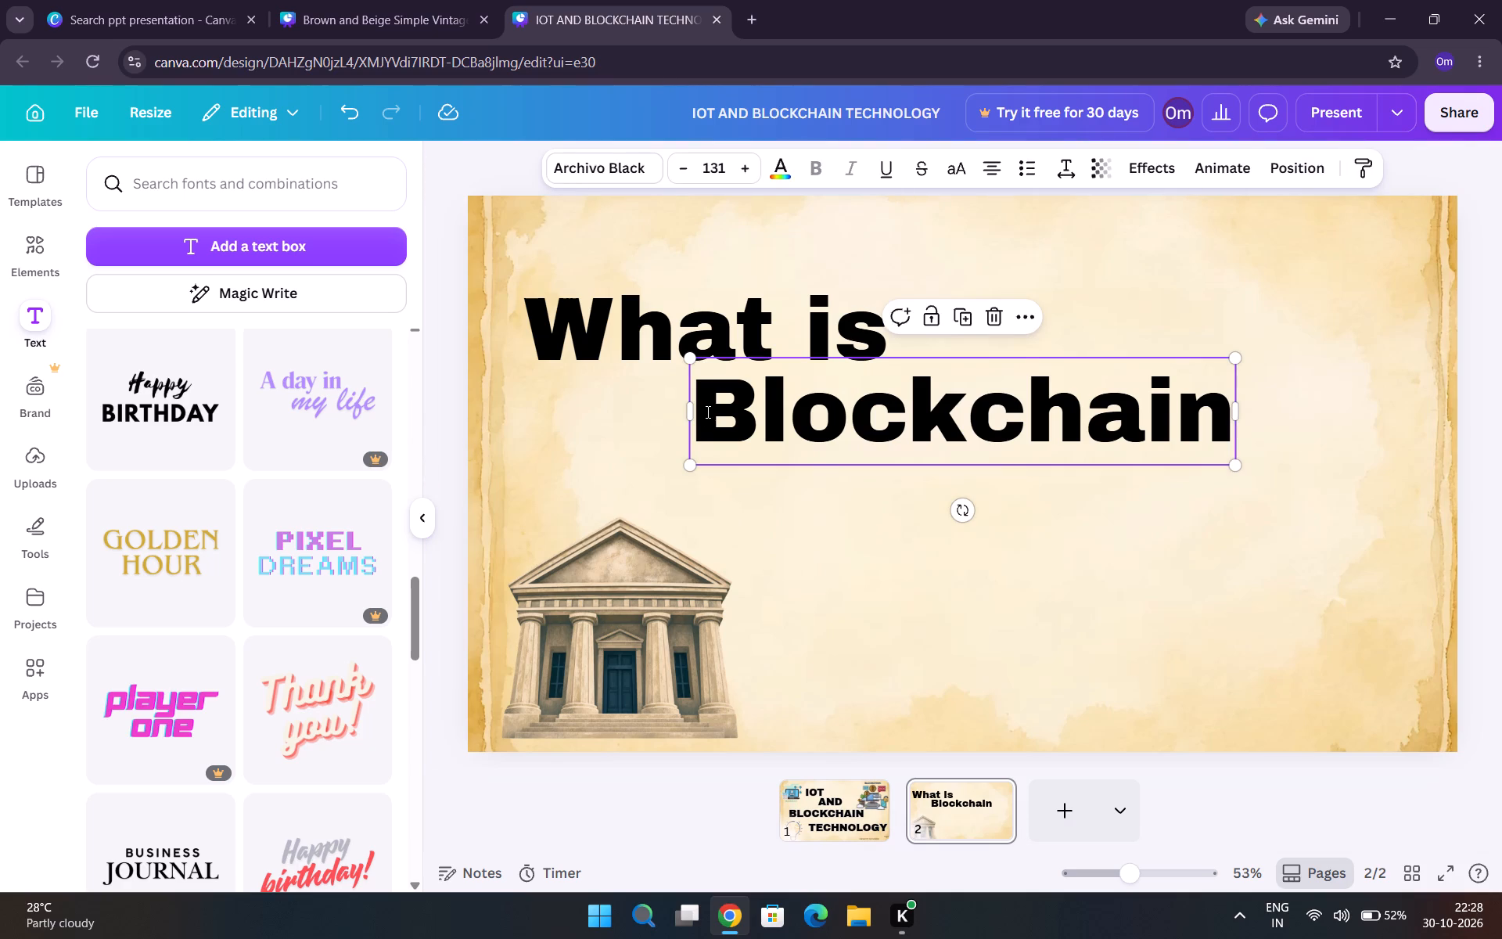
pyautogui.moveTo(706, 412); pyautogui.dragTo(1223, 376)
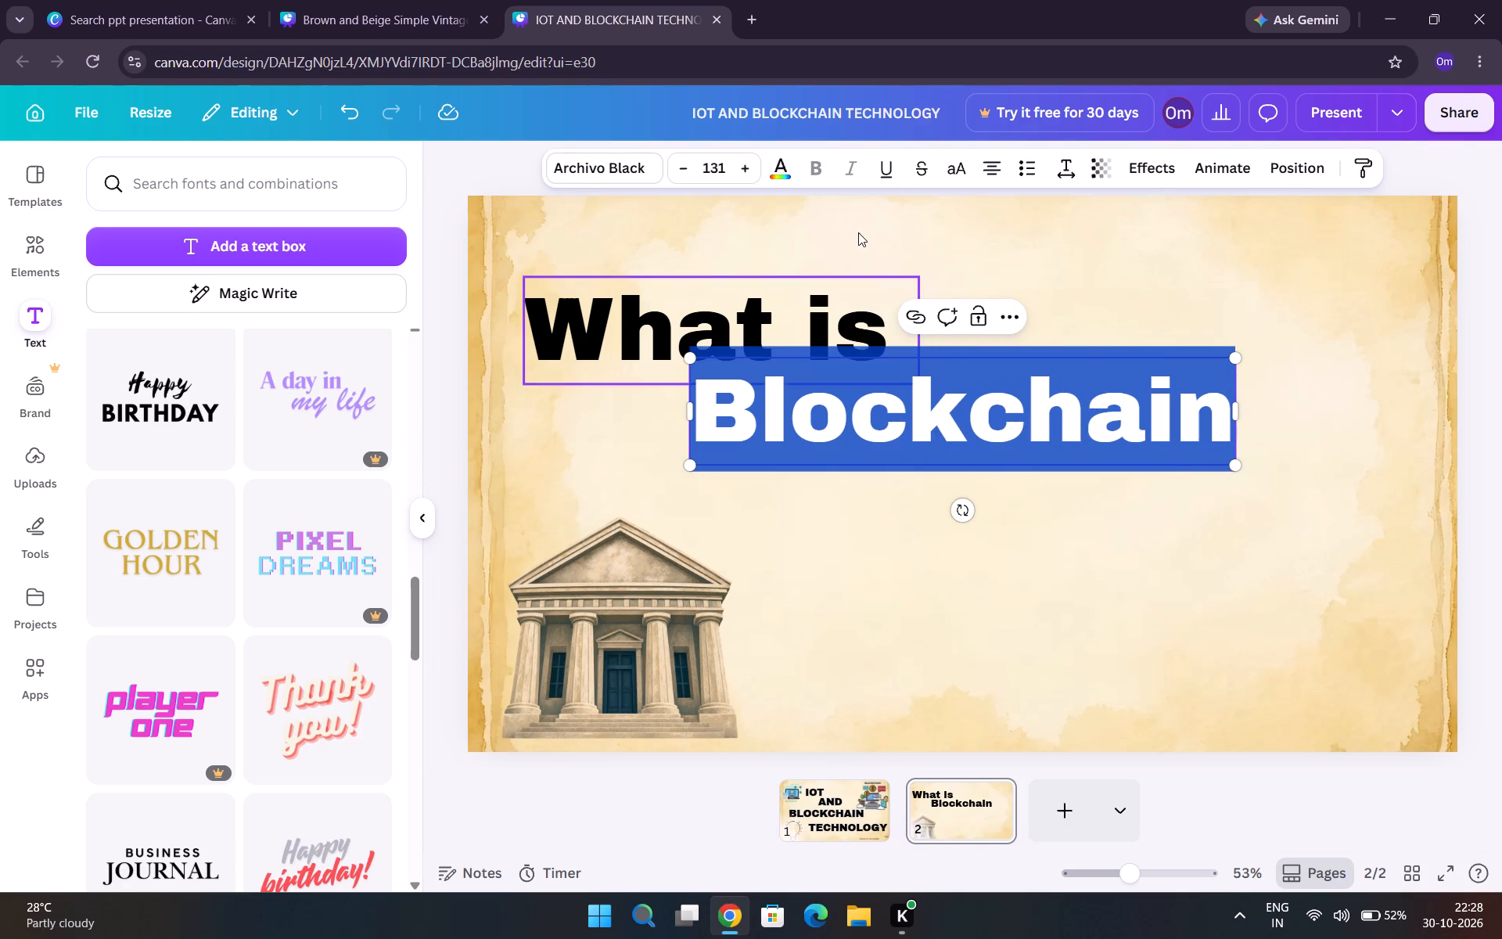
pyautogui.click(780, 172)
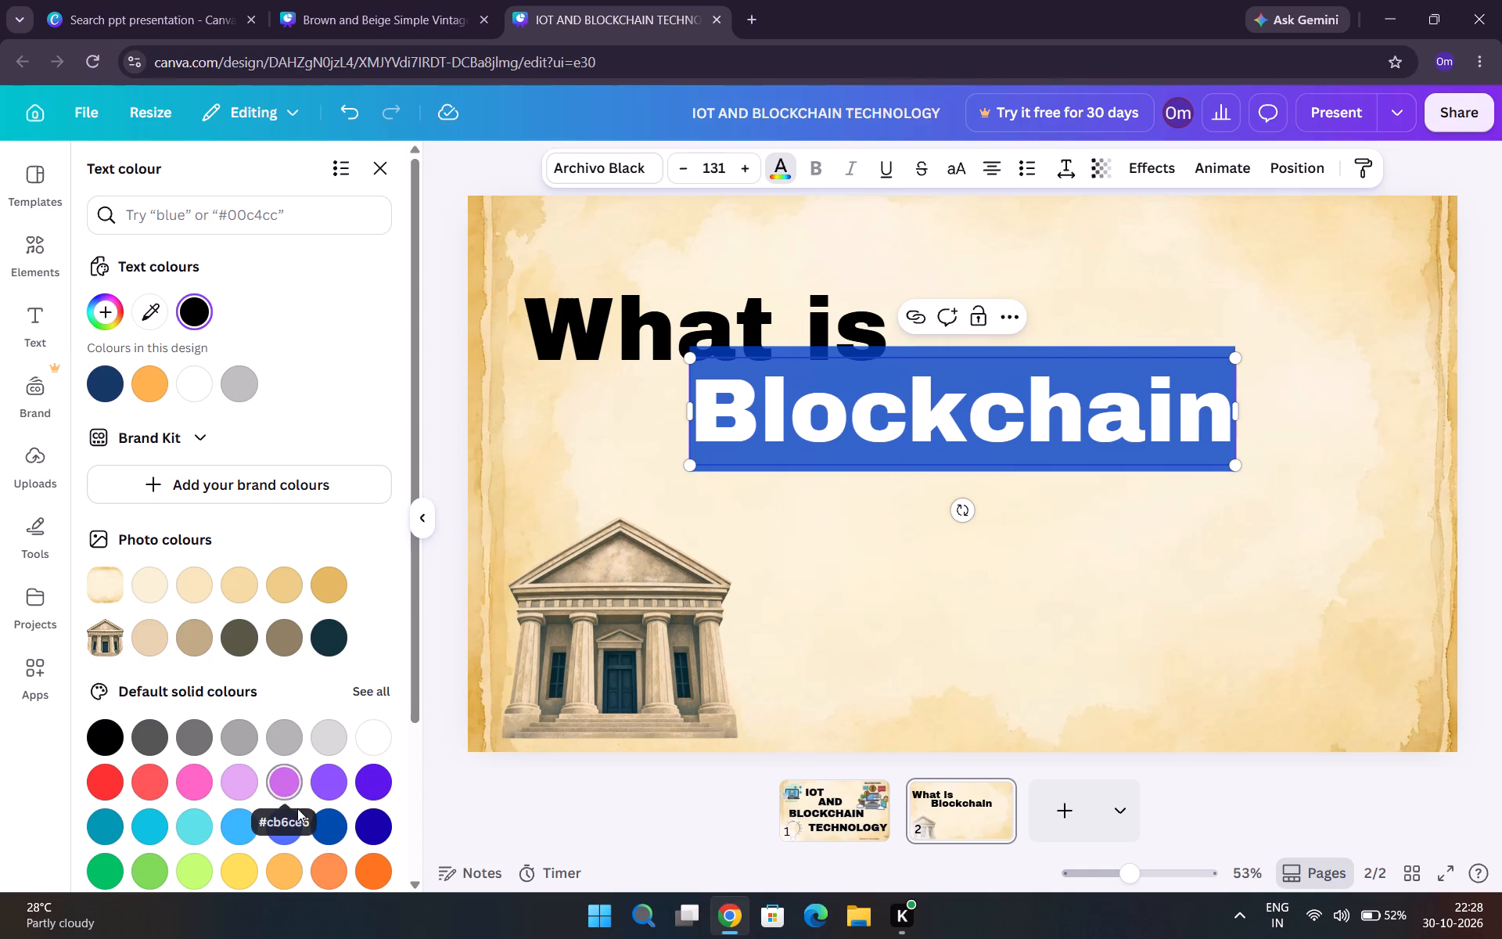
pyautogui.click(278, 823)
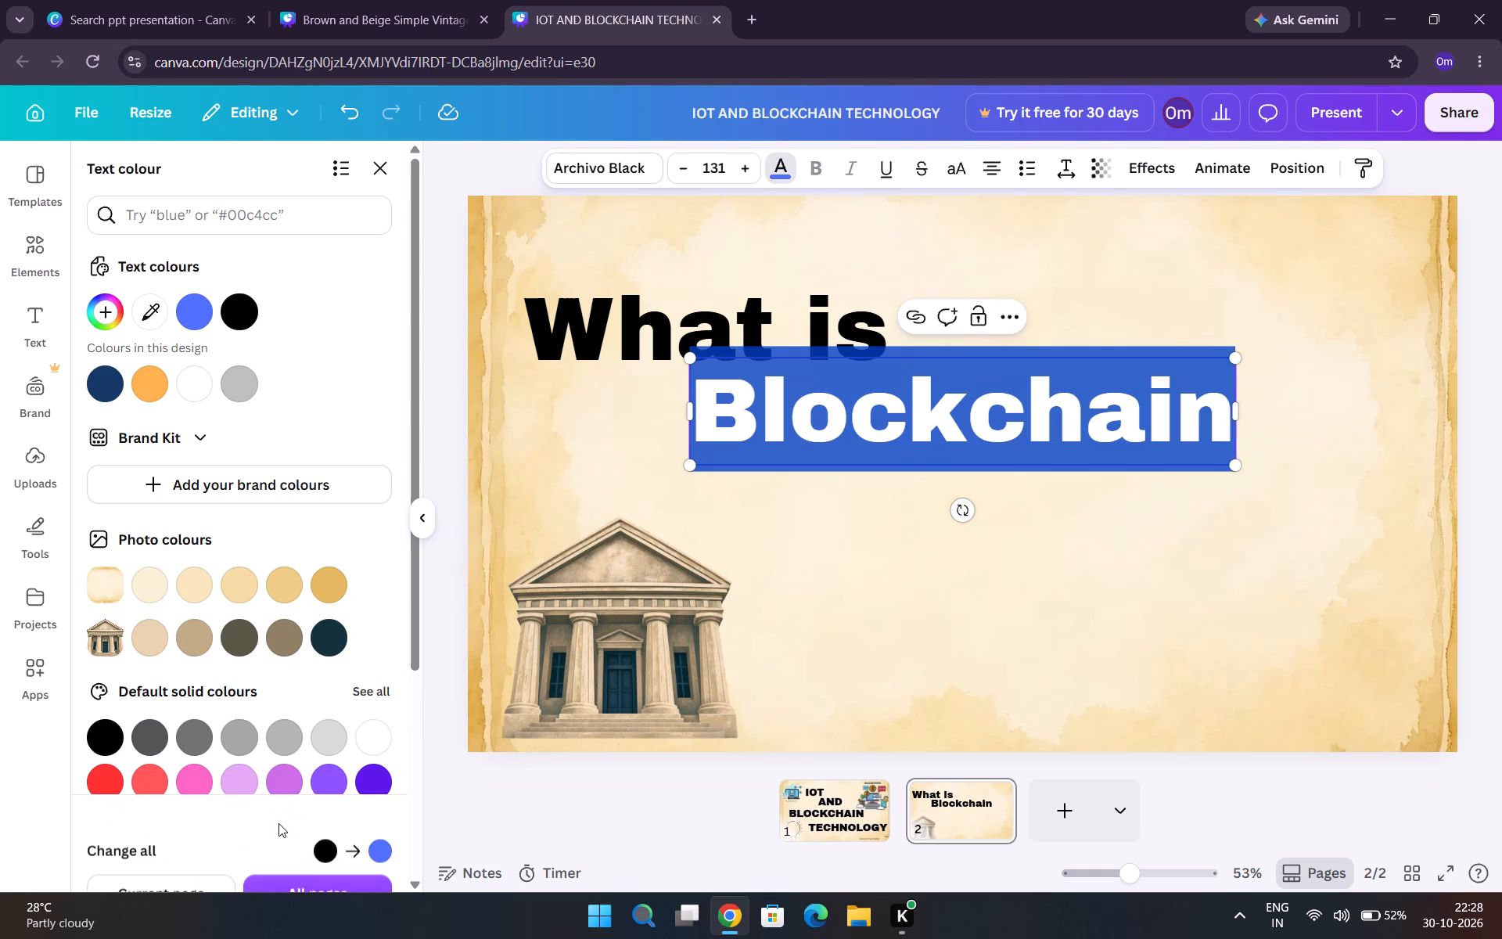
pyautogui.click(278, 823)
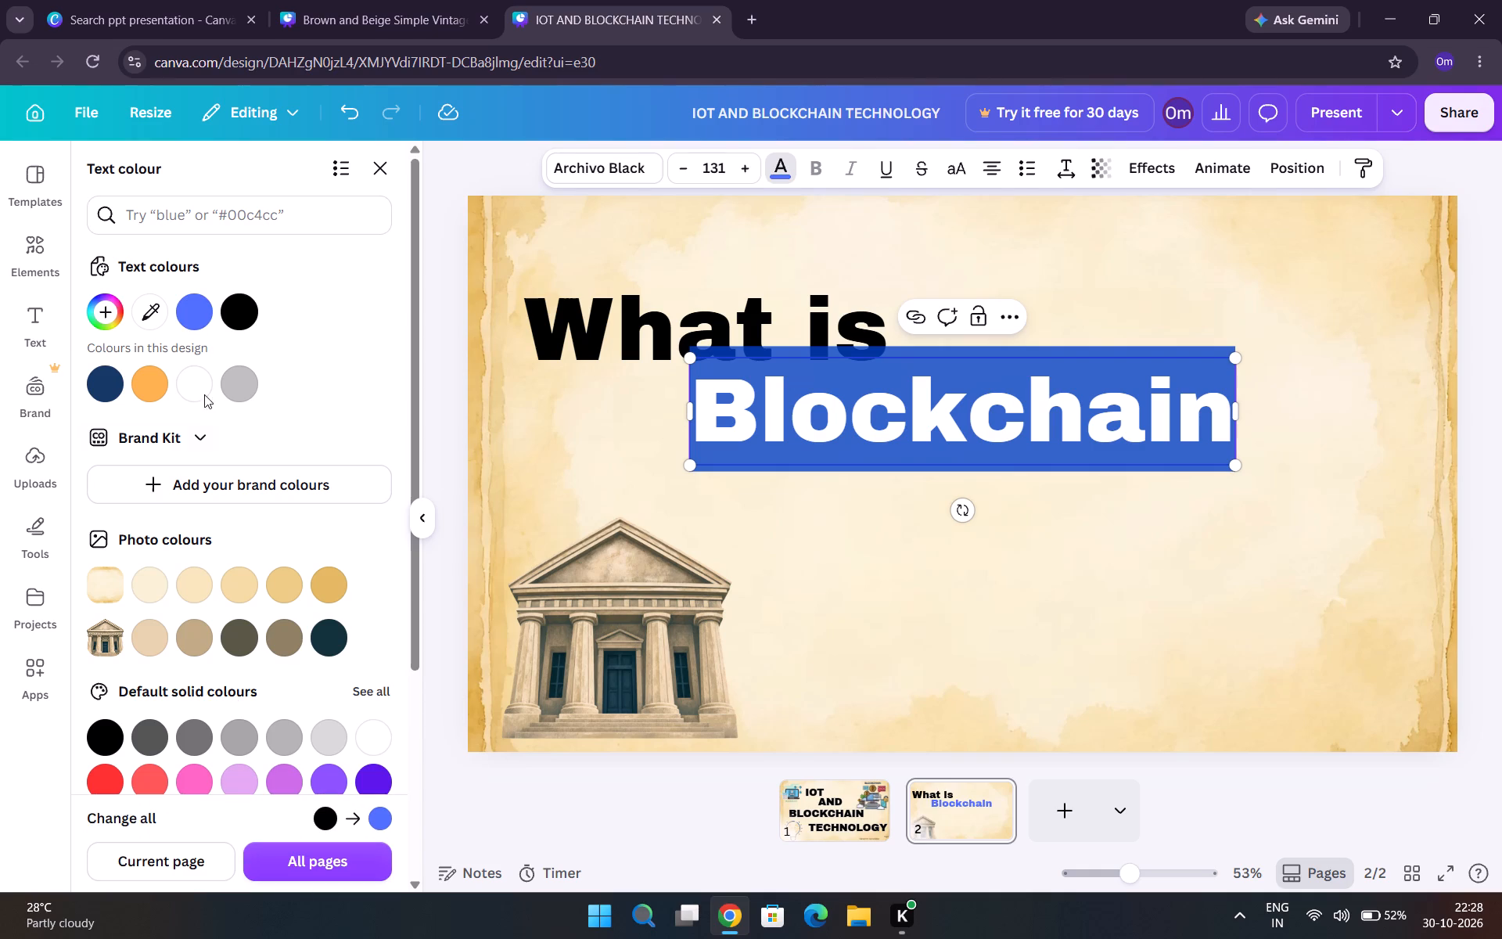
pyautogui.click(186, 311)
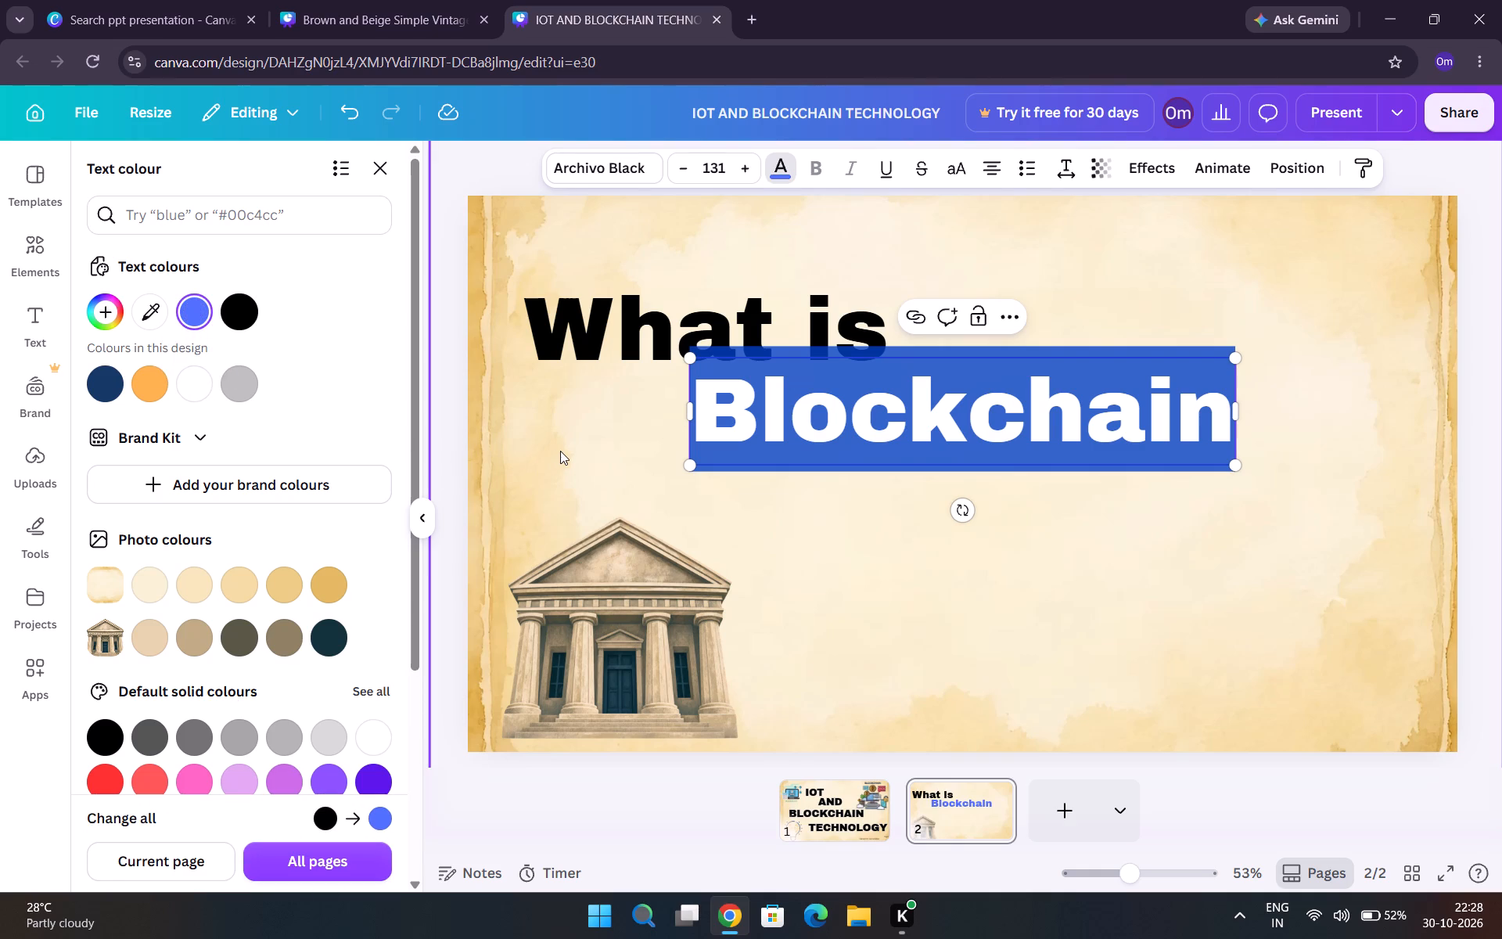
pyautogui.click(560, 451)
# Stack "Blockchain" beneath a slightly raised "What is", with its start just right of that line's, and shrink "Blockchain" slightly.
pyautogui.moveTo(753, 385); pyautogui.dragTo(724, 392)
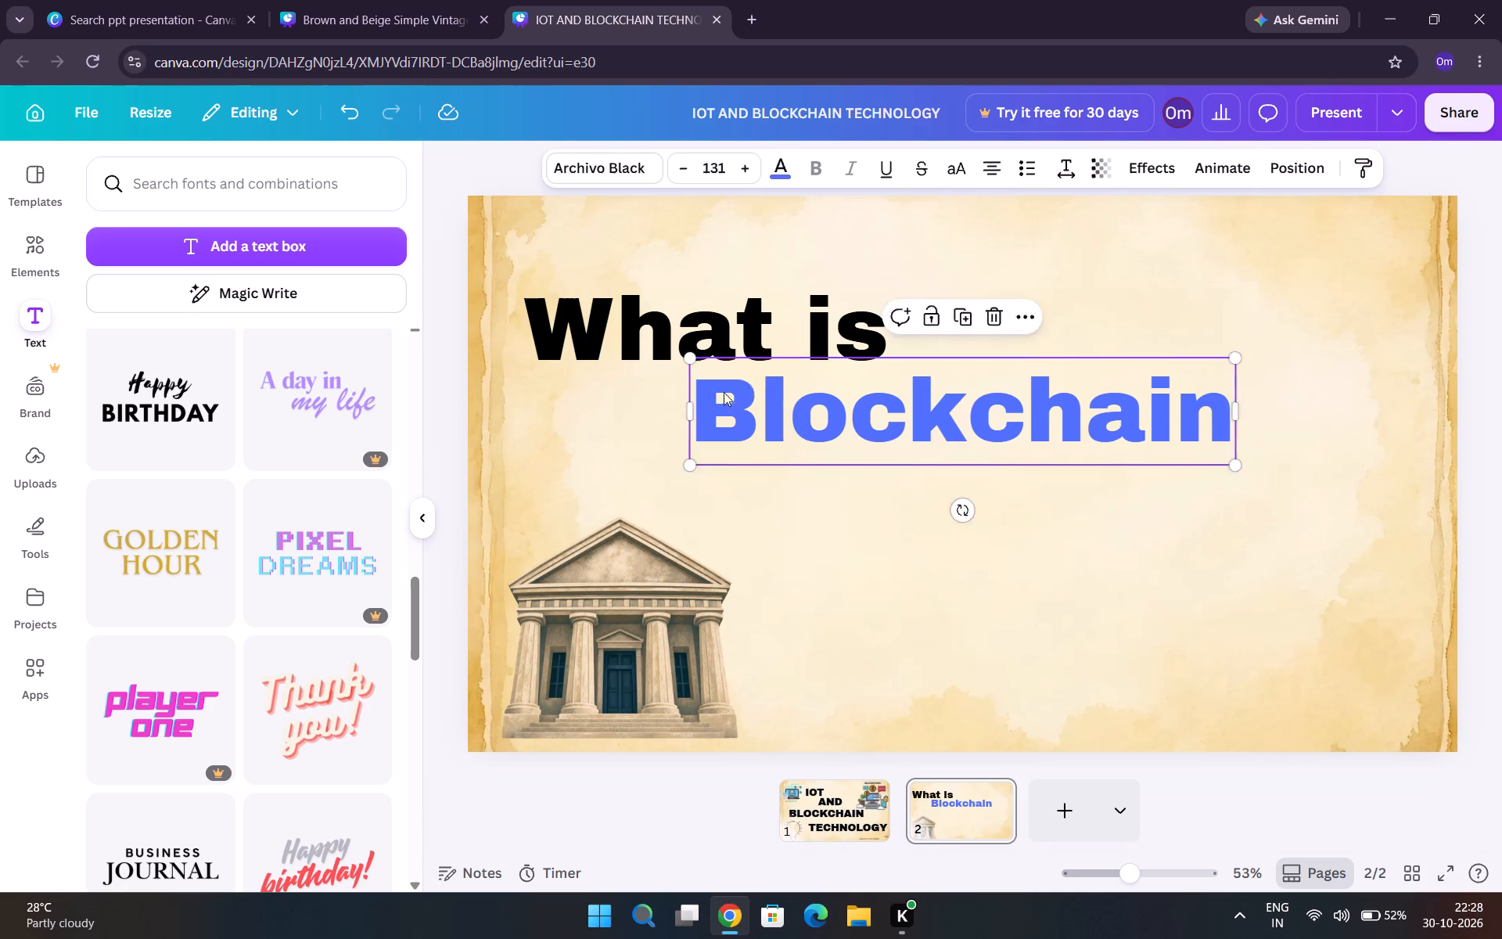
pyautogui.moveTo(724, 392); pyautogui.dragTo(608, 396)
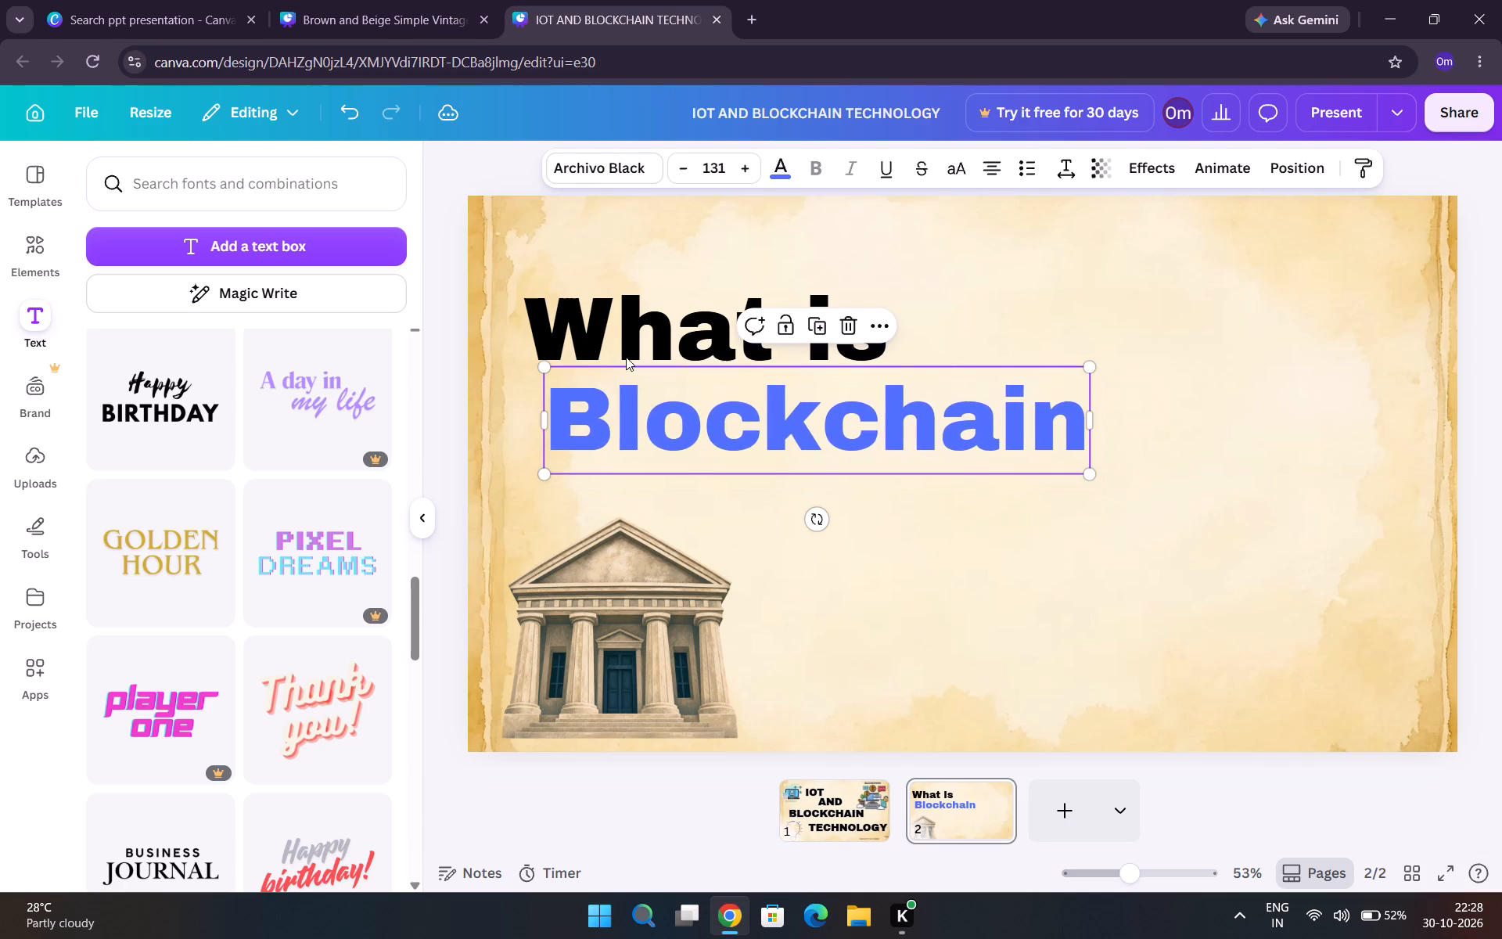
pyautogui.moveTo(631, 326); pyautogui.dragTo(636, 292)
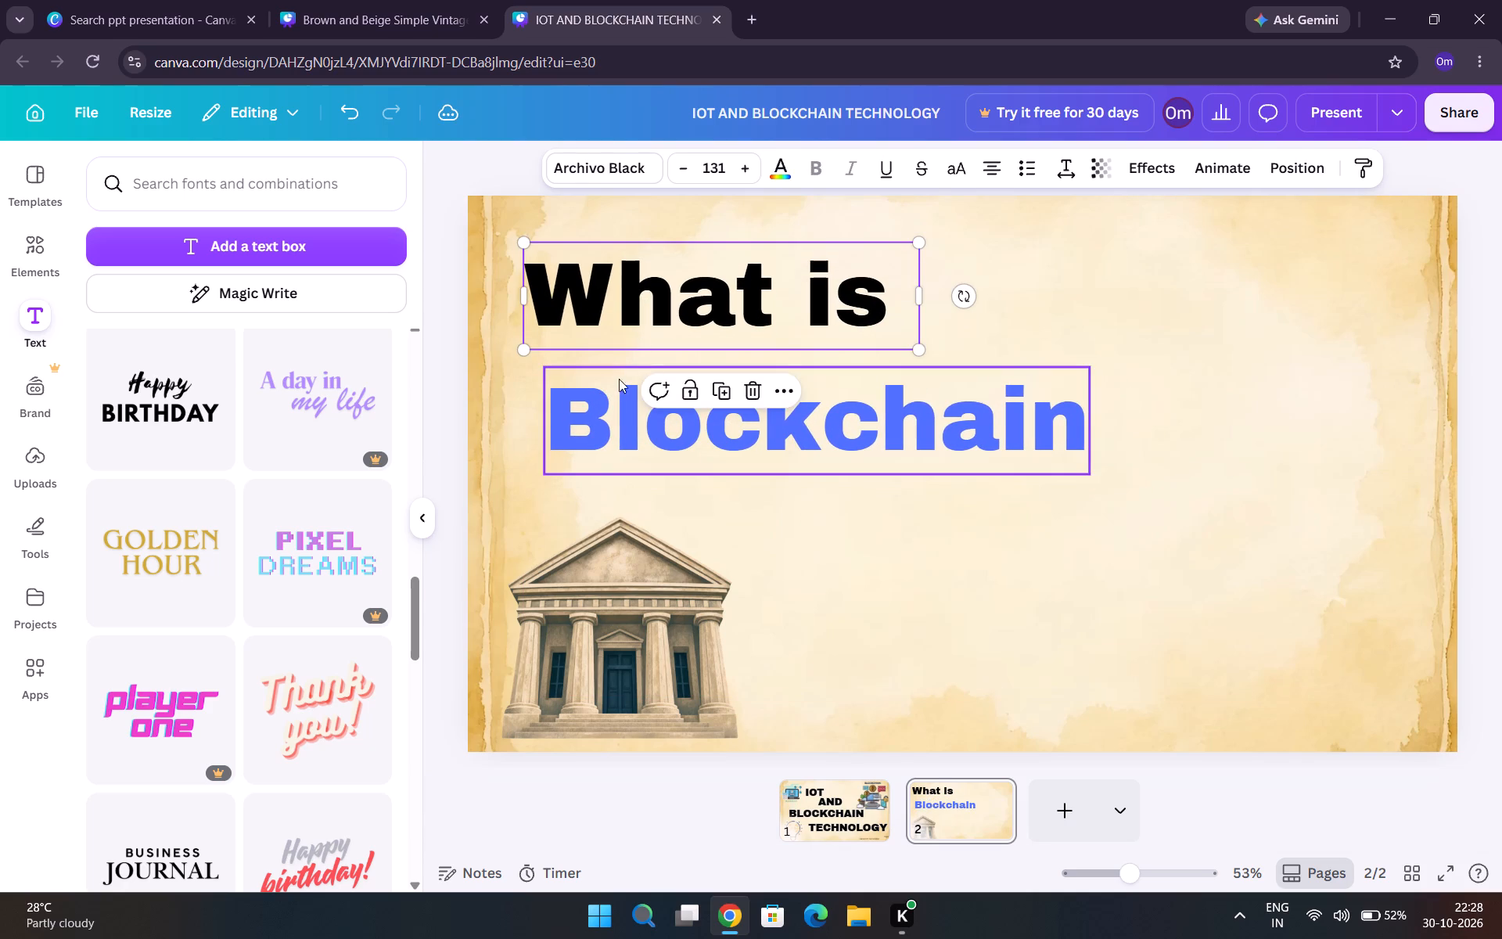
pyautogui.moveTo(605, 405); pyautogui.dragTo(597, 387)
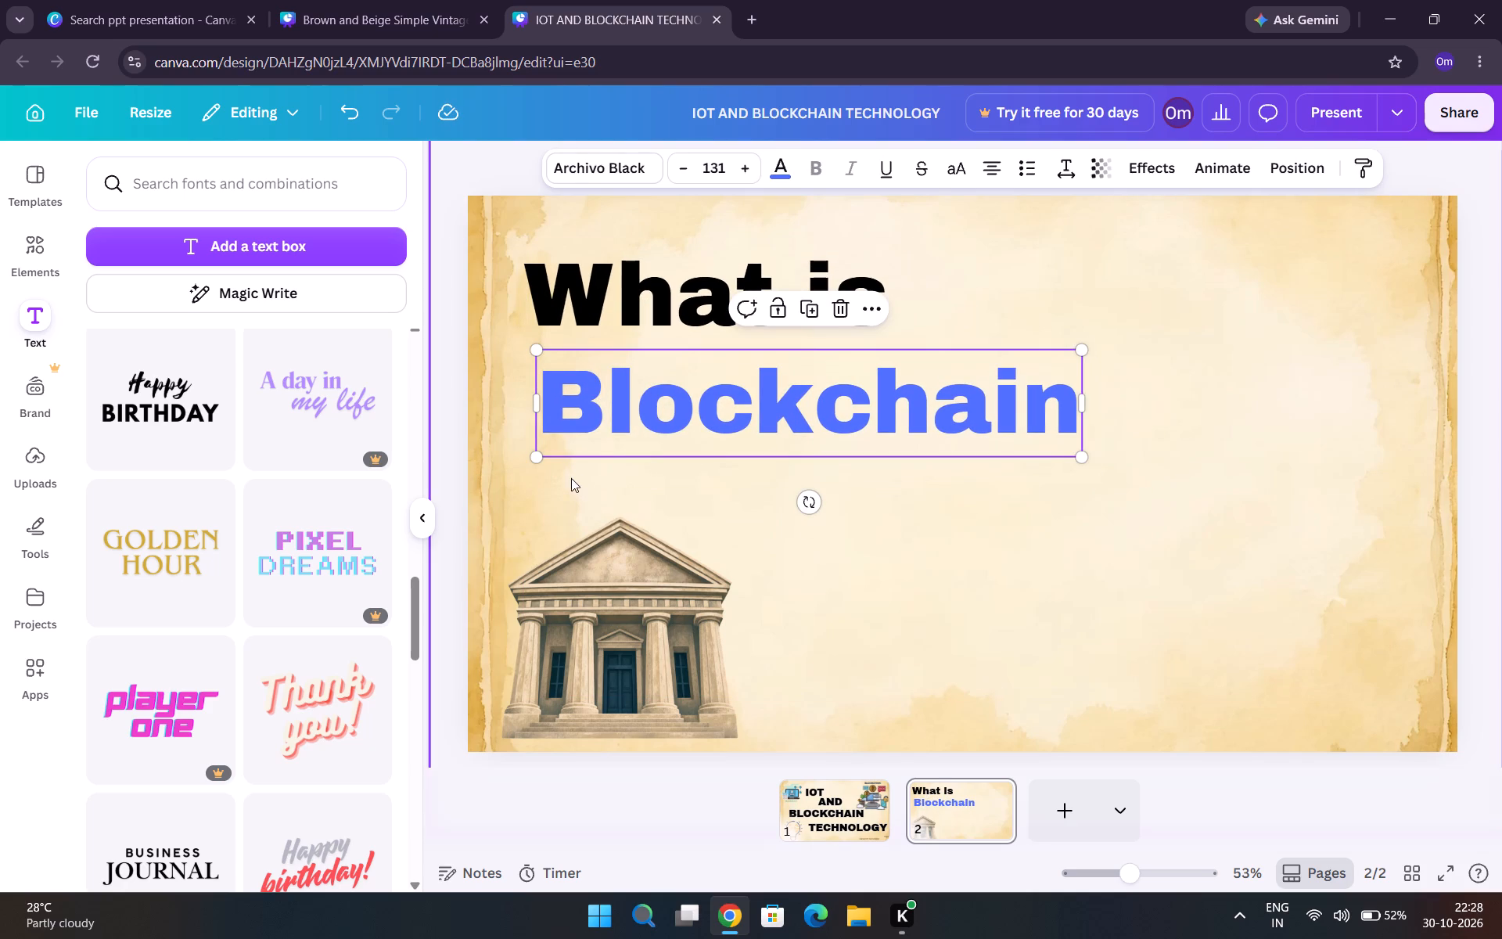
pyautogui.moveTo(1080, 451); pyautogui.dragTo(1001, 434)
# Shrink the "What is" text to font size 88.3 and place it just above "Blockchain", starting slightly further left.
pyautogui.click(638, 279)
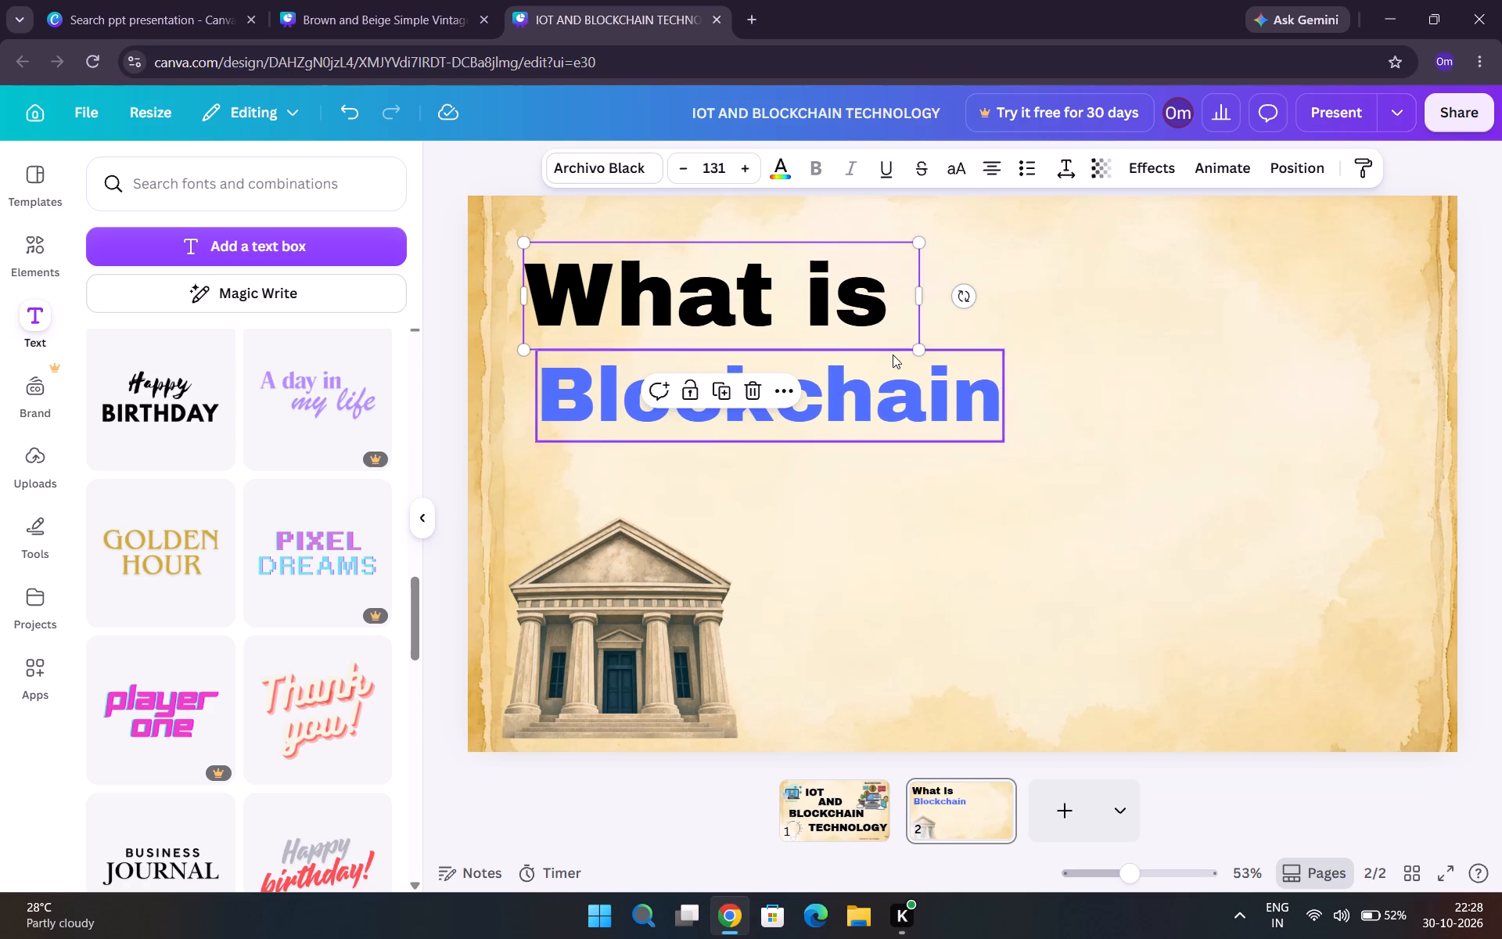
pyautogui.moveTo(916, 345); pyautogui.dragTo(787, 314)
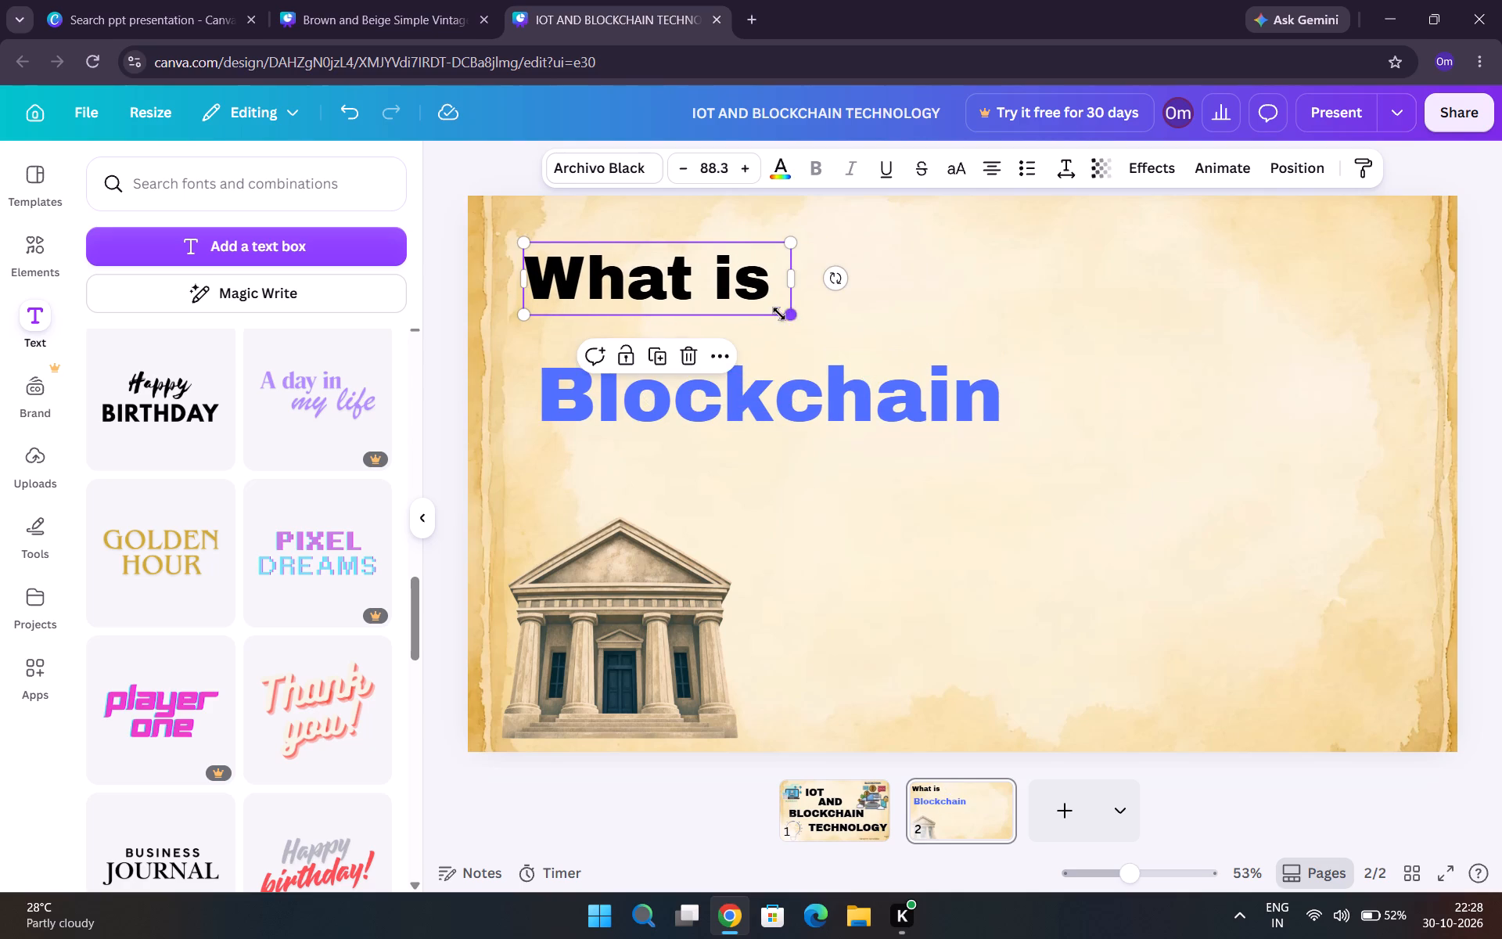
pyautogui.moveTo(672, 278); pyautogui.dragTo(659, 309)
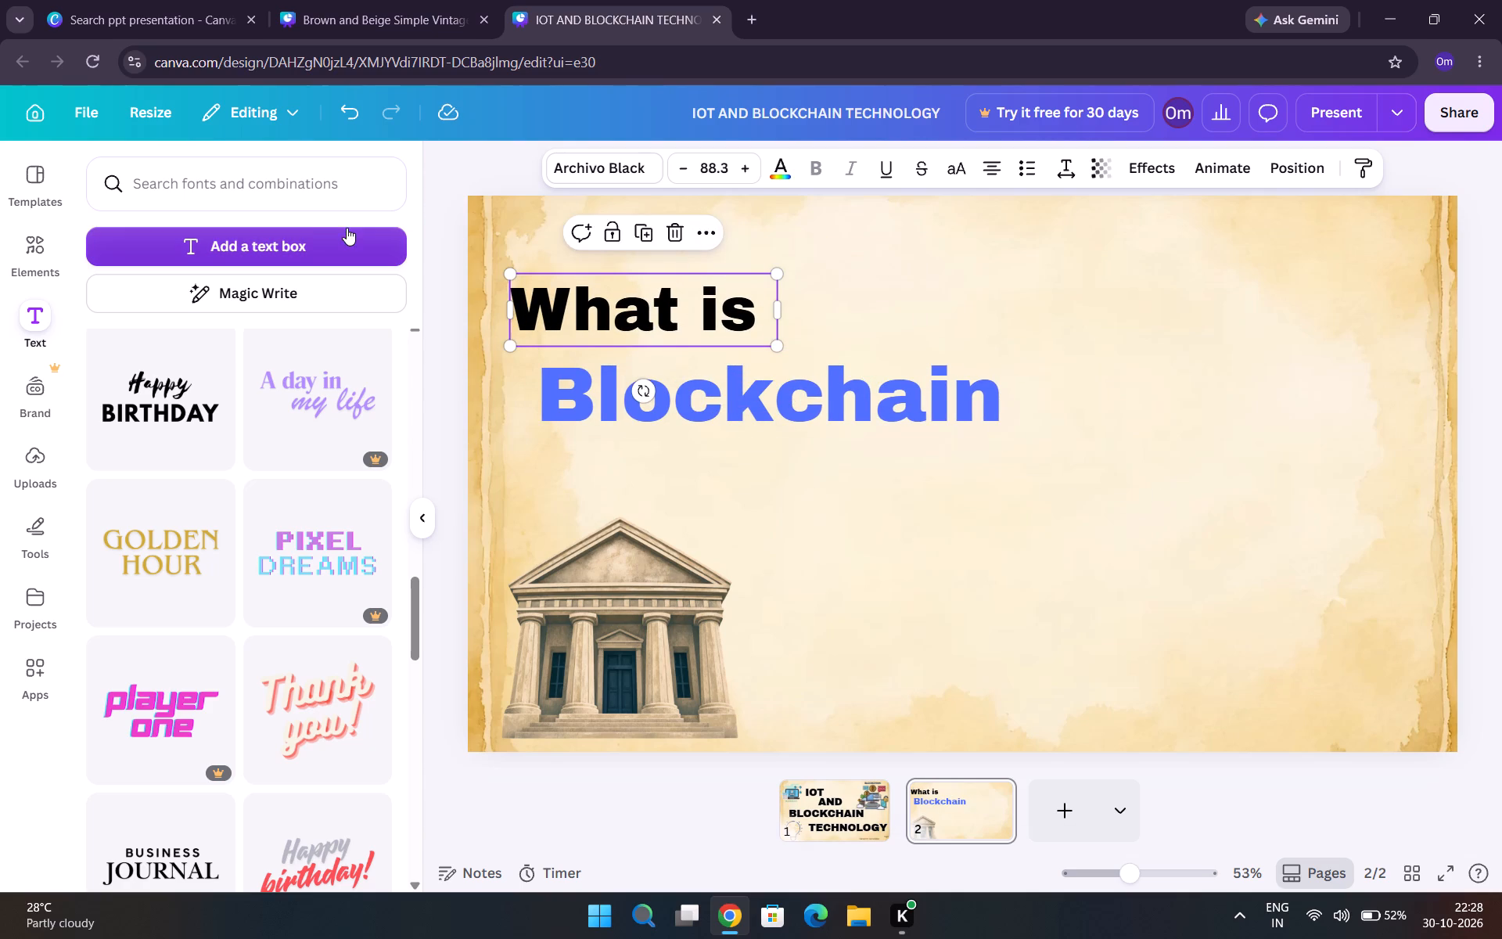
# Add a third text box to page 2 reading "Technology ?", with a space before the question mark.
pyautogui.click(325, 236)
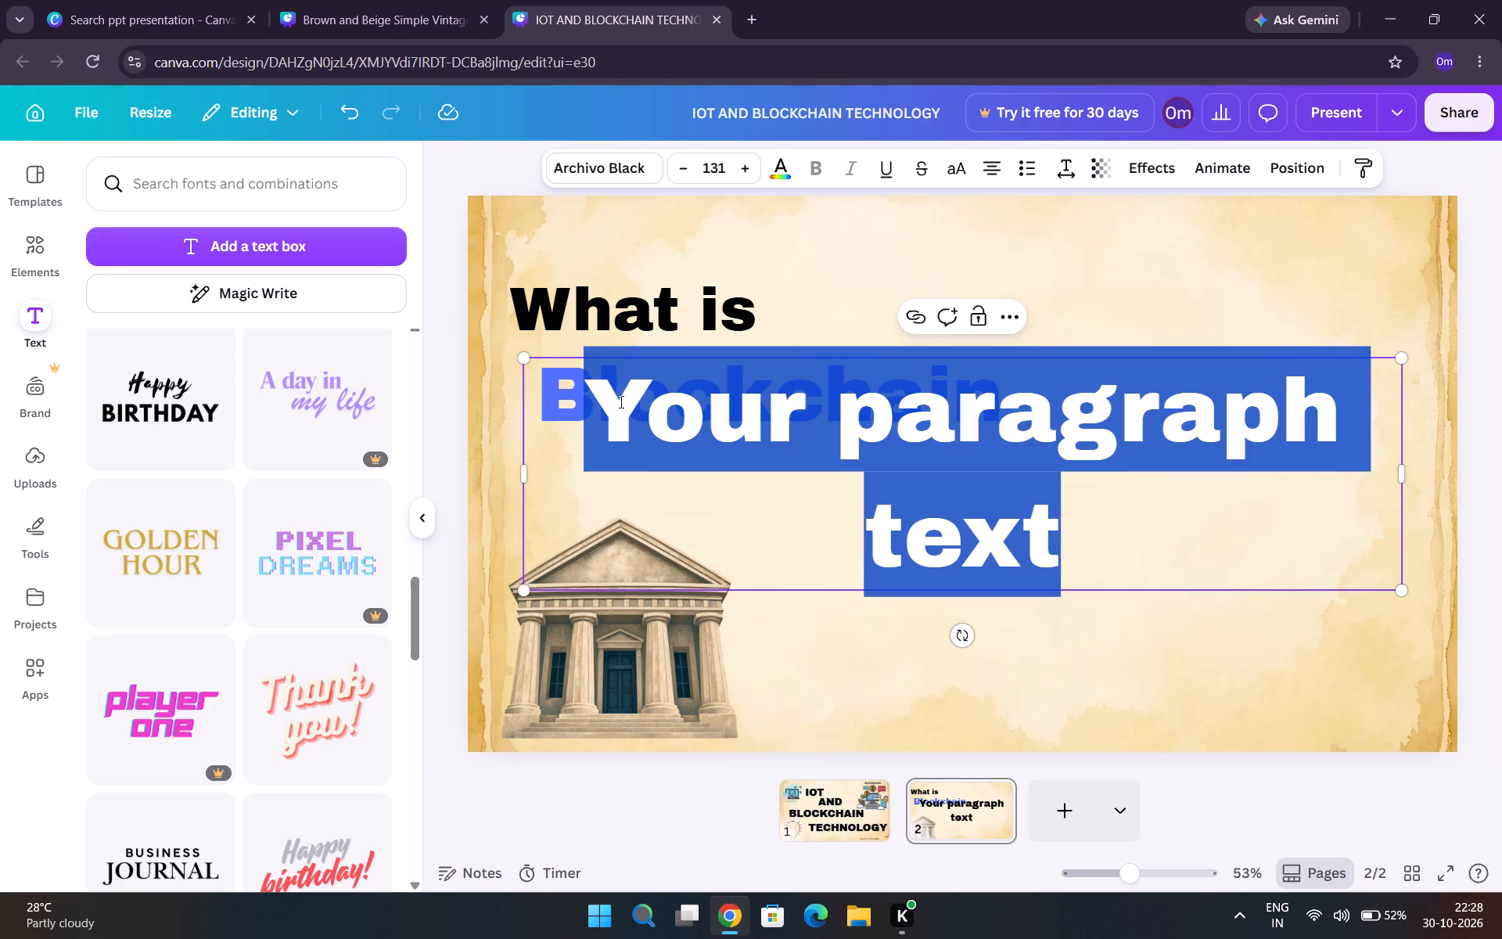
pyautogui.write('Tec')
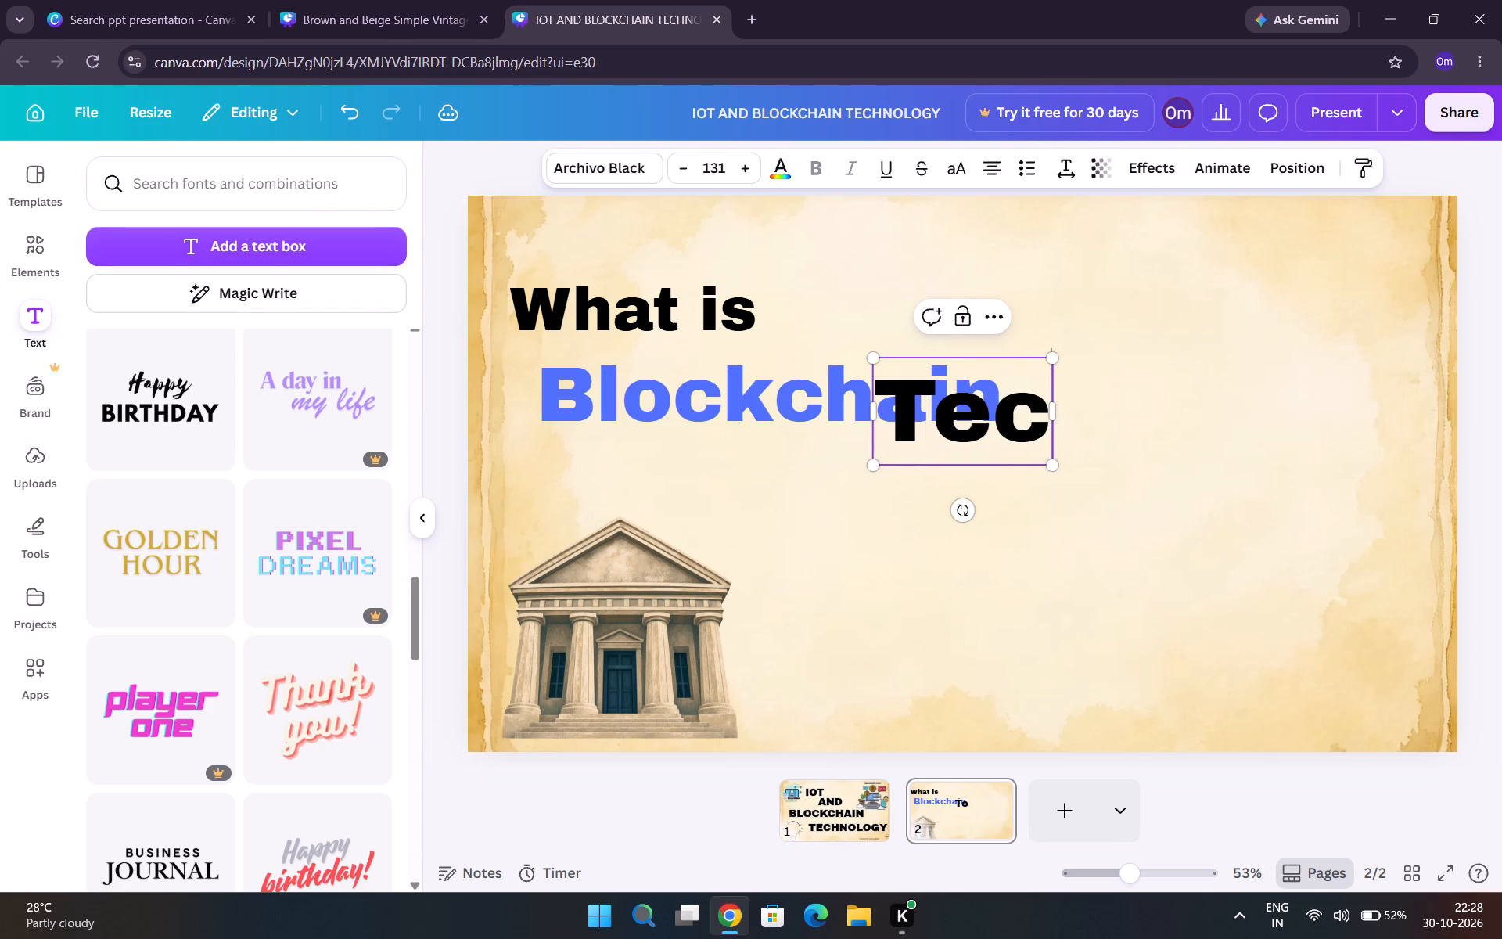
pyautogui.press('h')
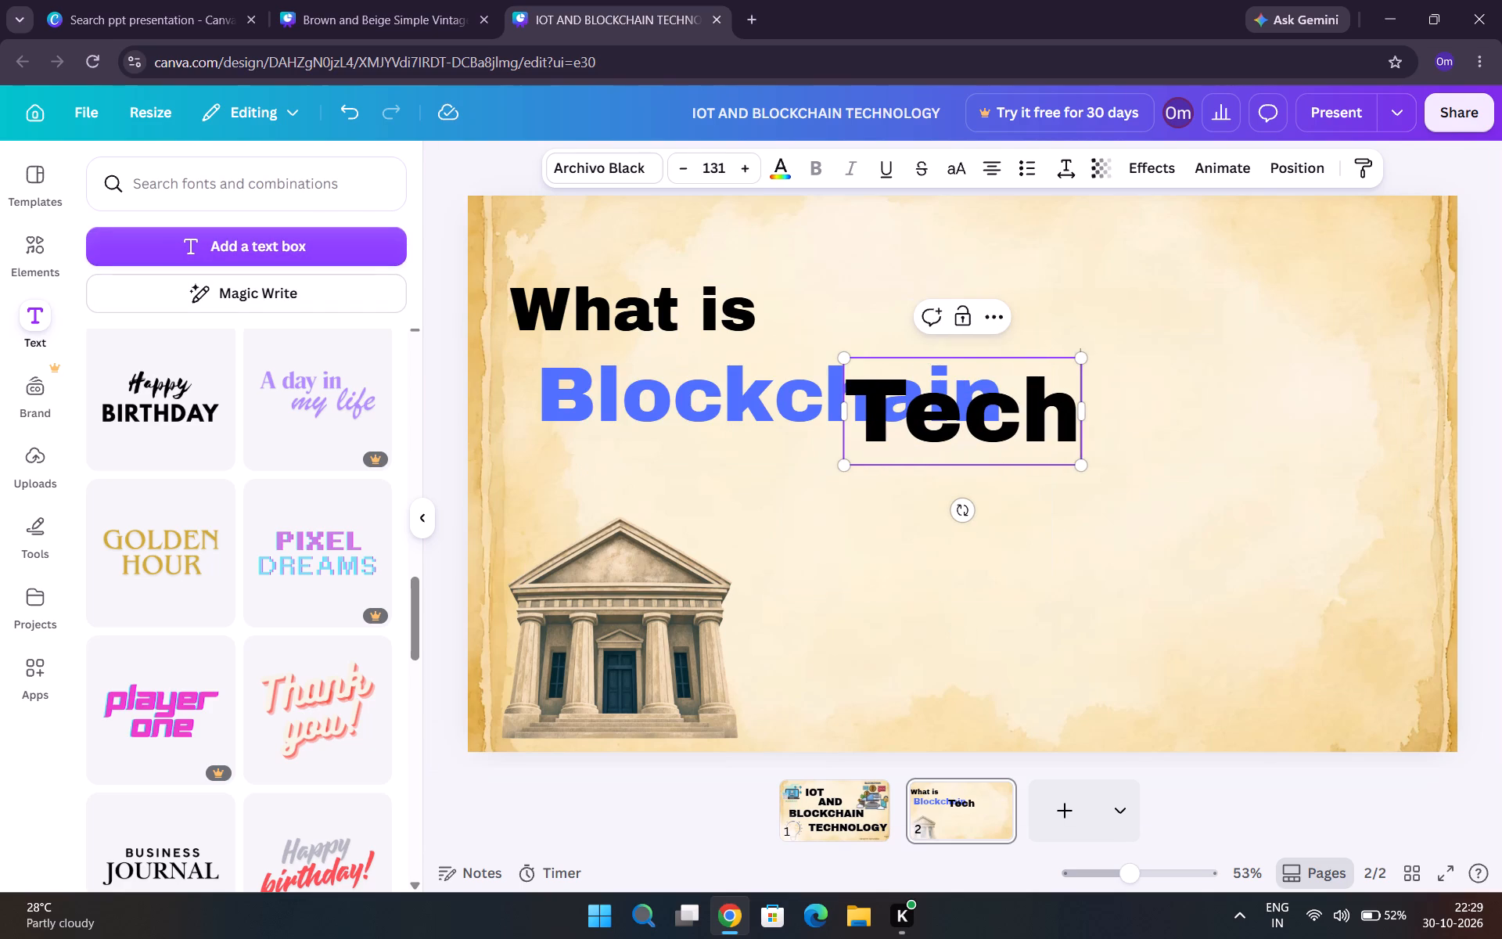
pyautogui.write('nology')
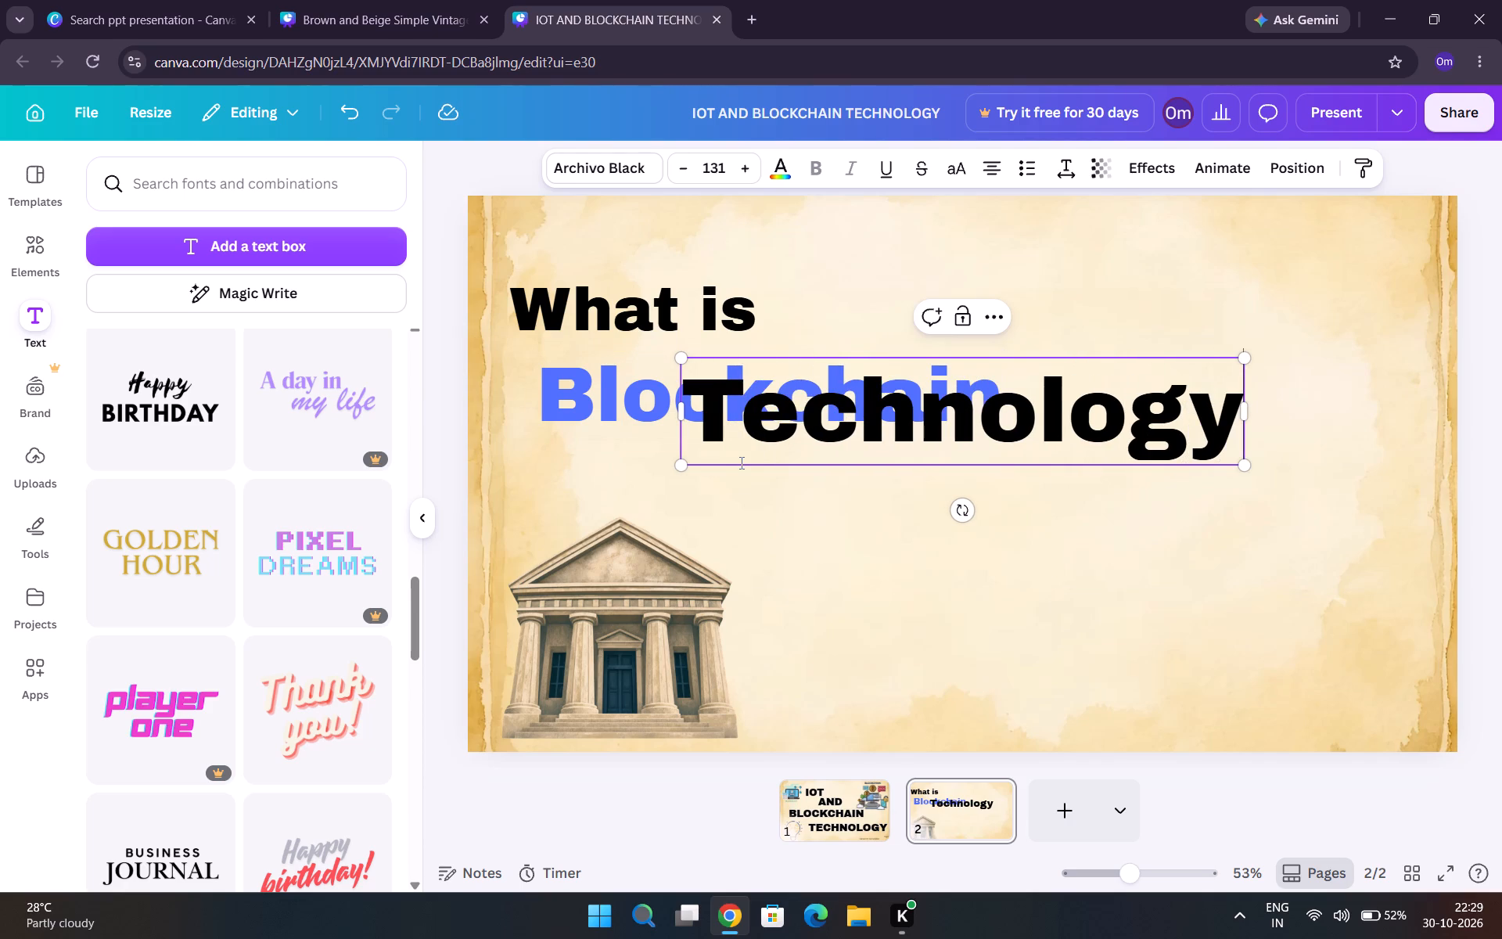
pyautogui.hotkey('shift', '?')
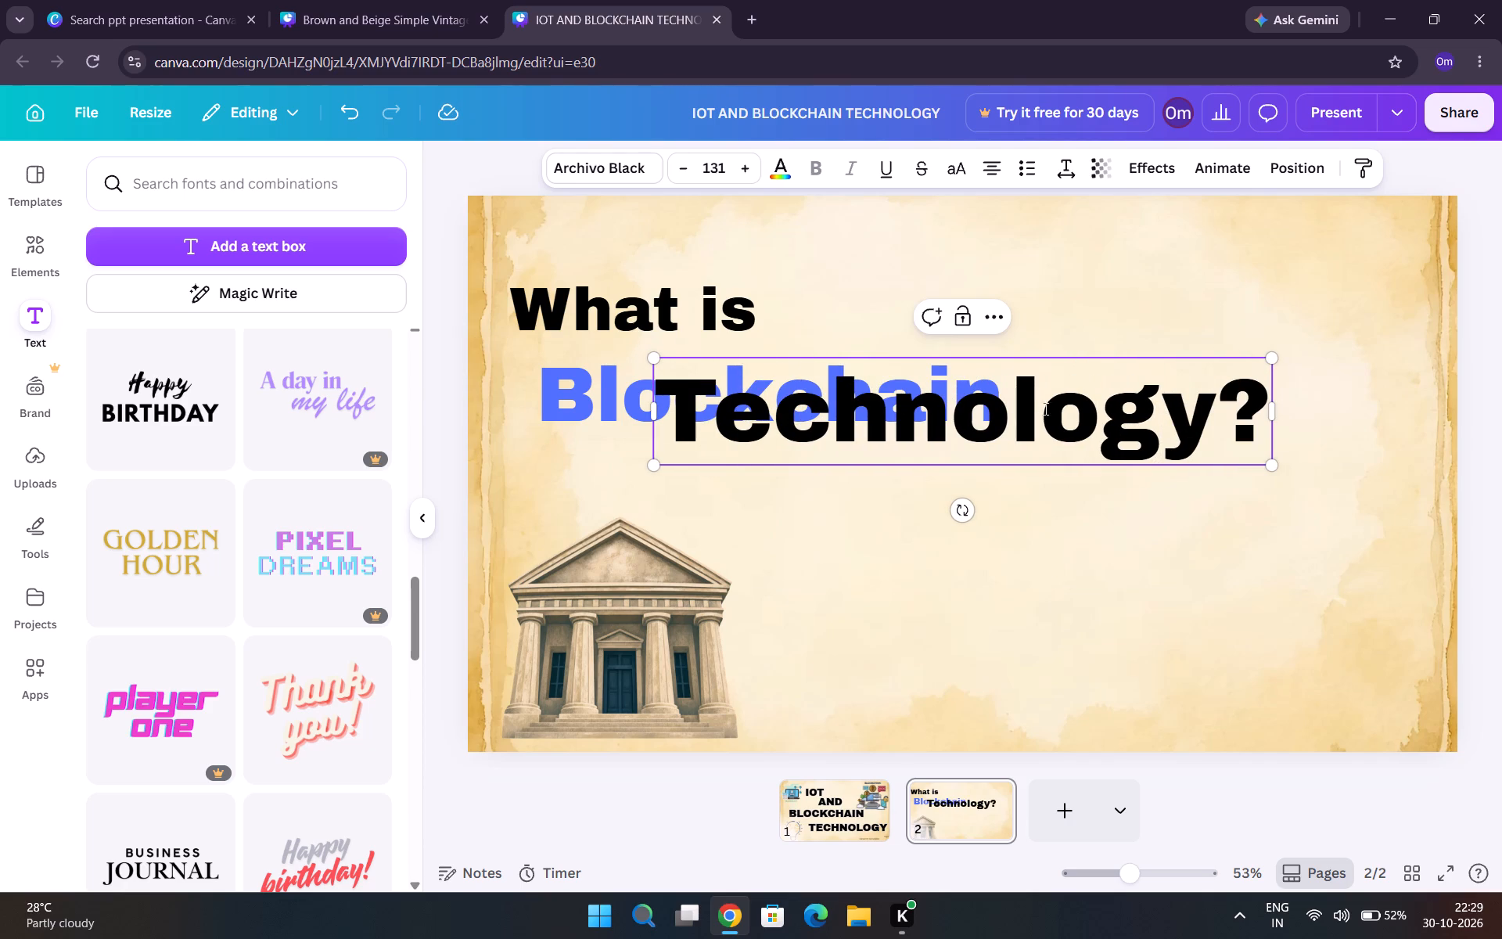
pyautogui.click(1225, 418)
pyautogui.press('space')
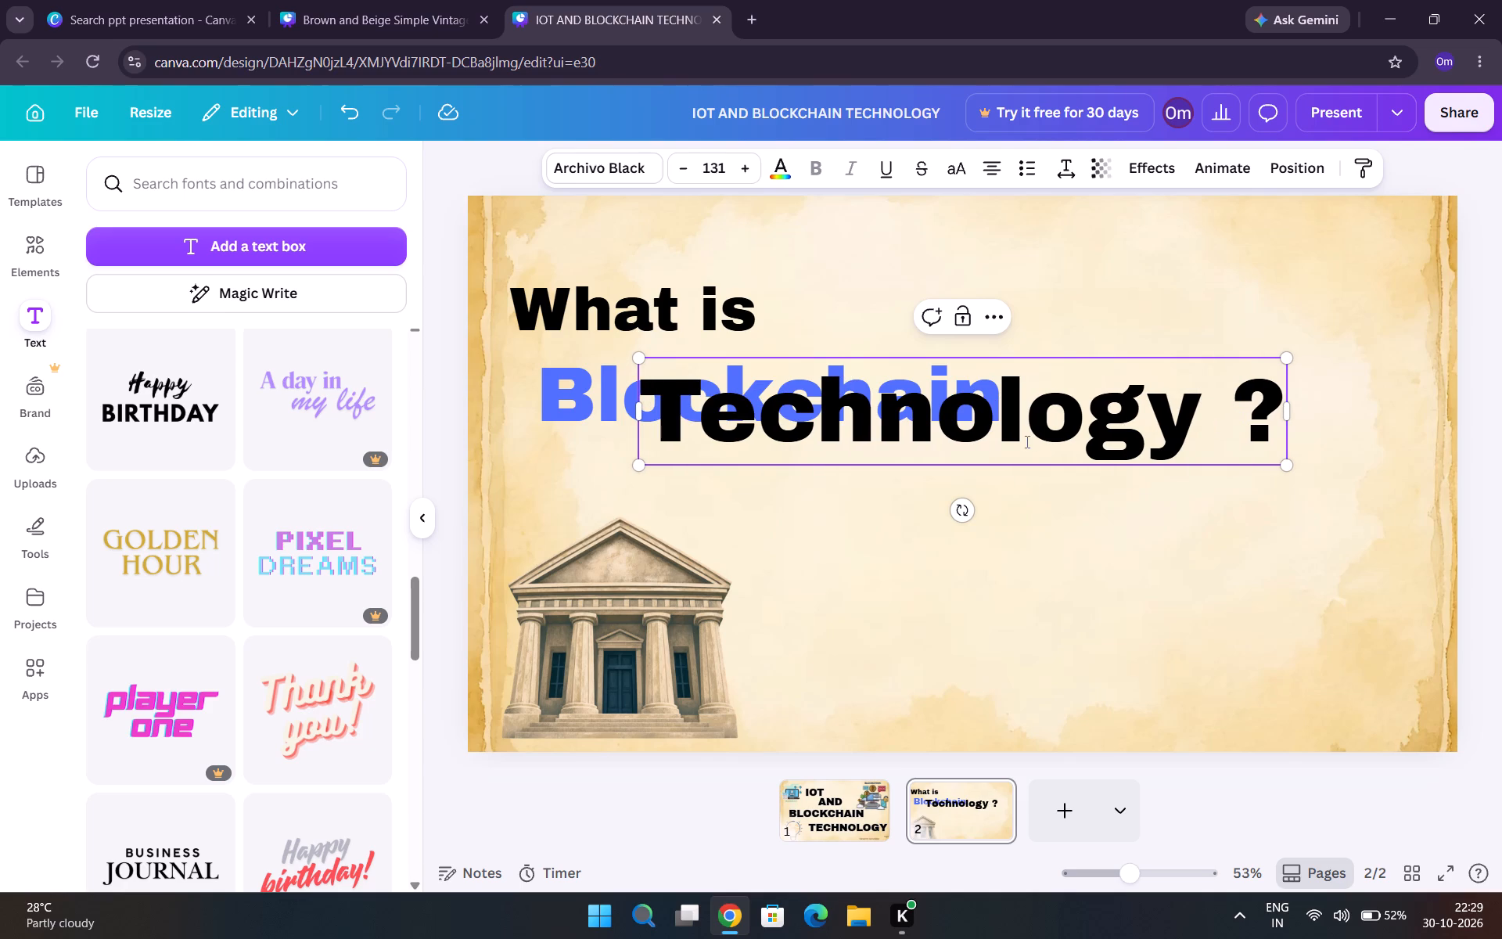
# Place the "Technology ?" text just beneath "Blockchain" and shrink it to font size 93.9.
pyautogui.click(1070, 321)
pyautogui.moveTo(1019, 403); pyautogui.dragTo(1018, 416)
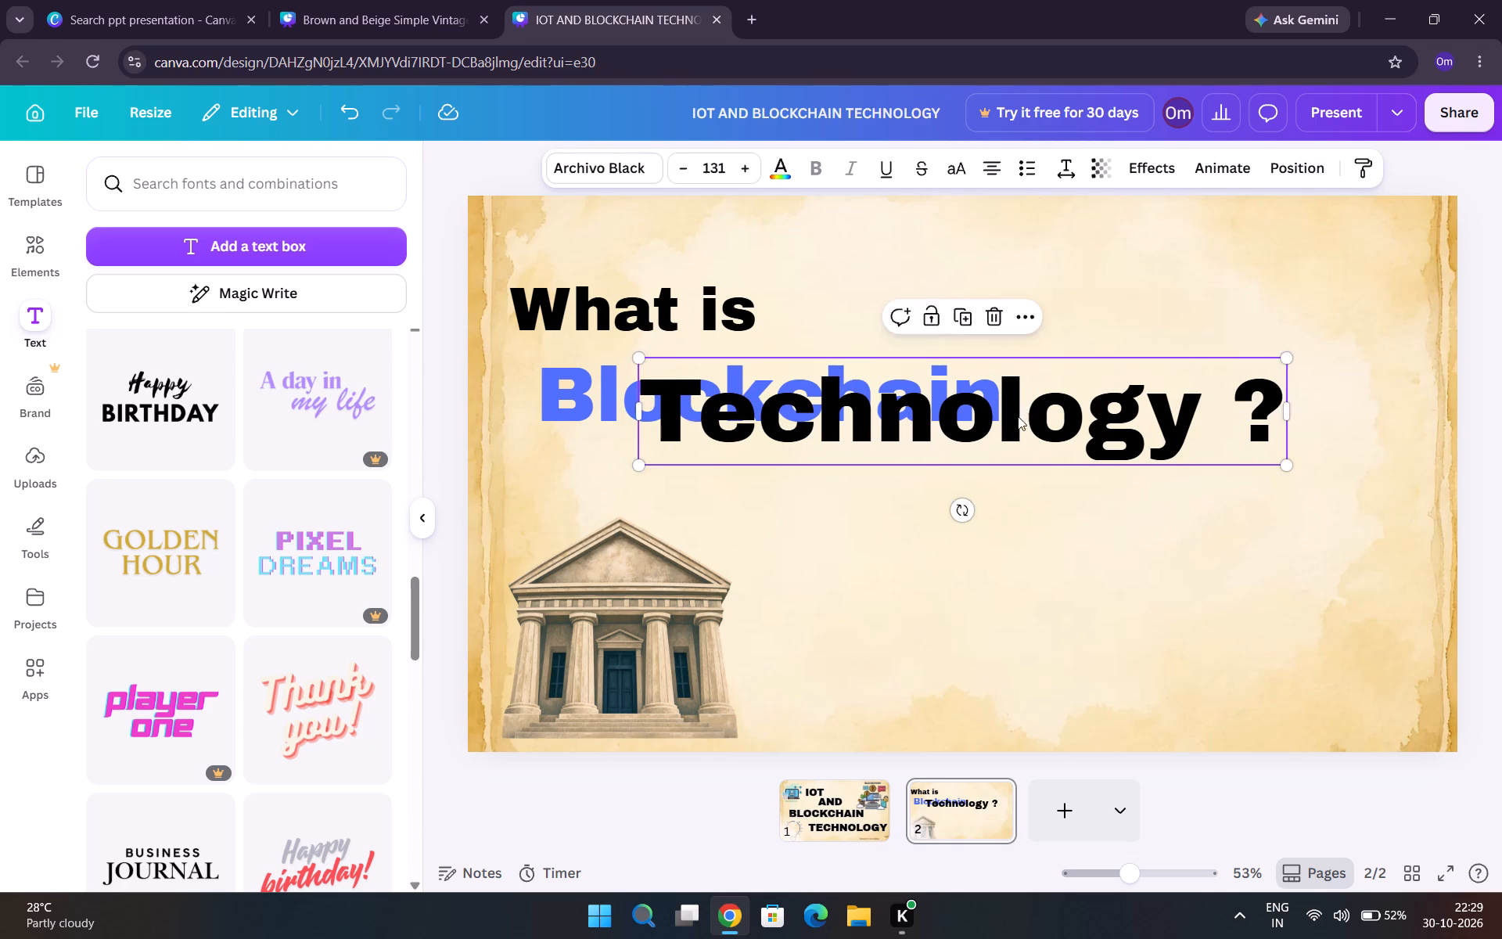
pyautogui.moveTo(1018, 416); pyautogui.dragTo(1006, 488)
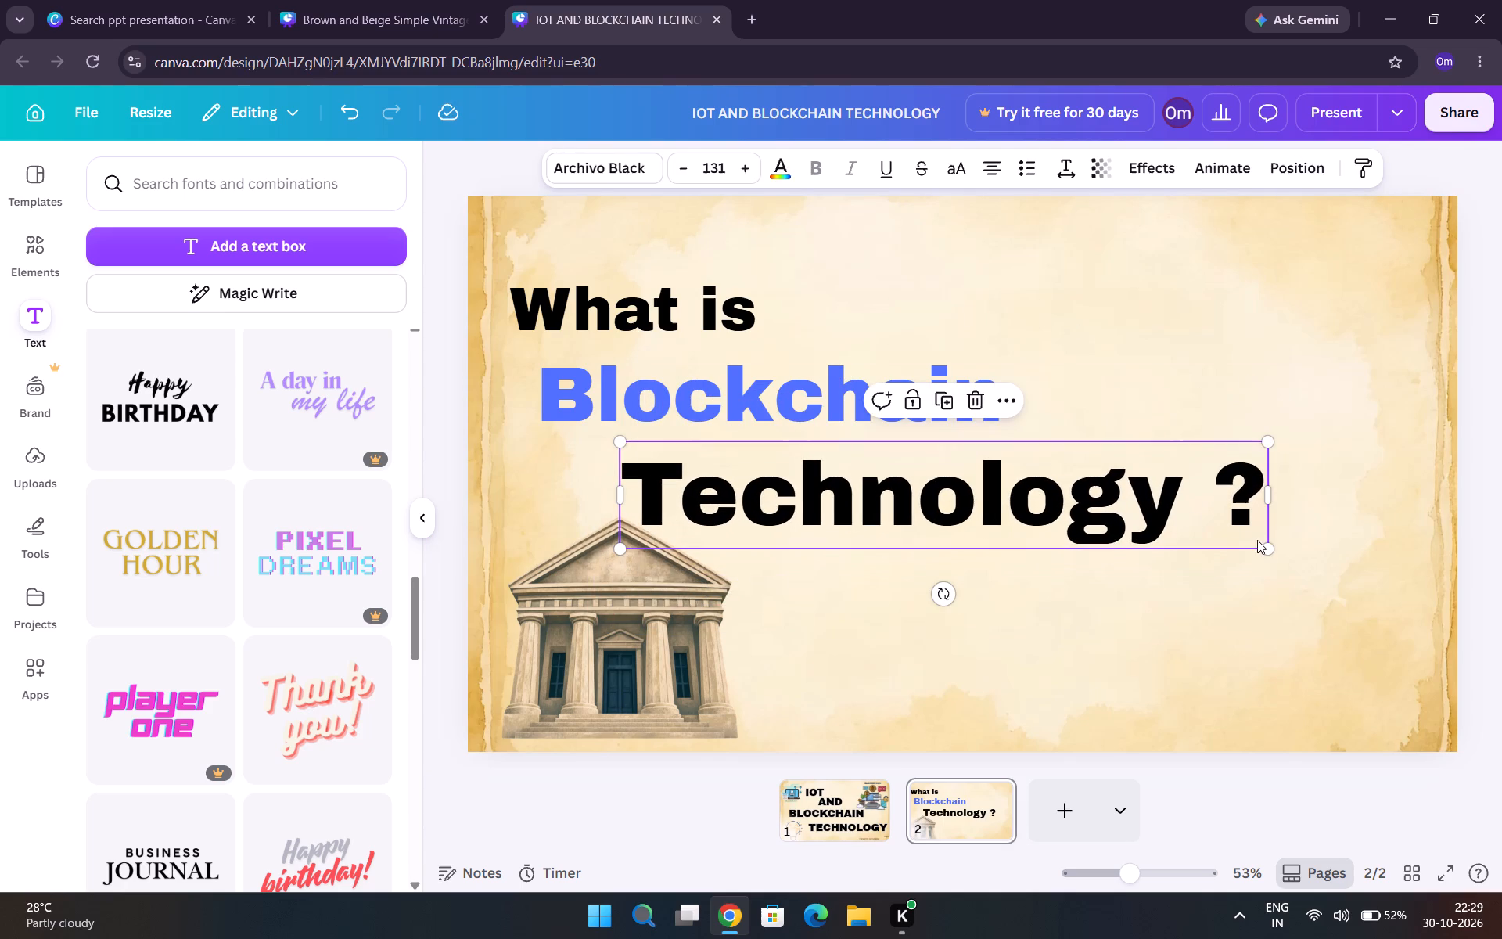
pyautogui.moveTo(1264, 546); pyautogui.dragTo(1206, 520)
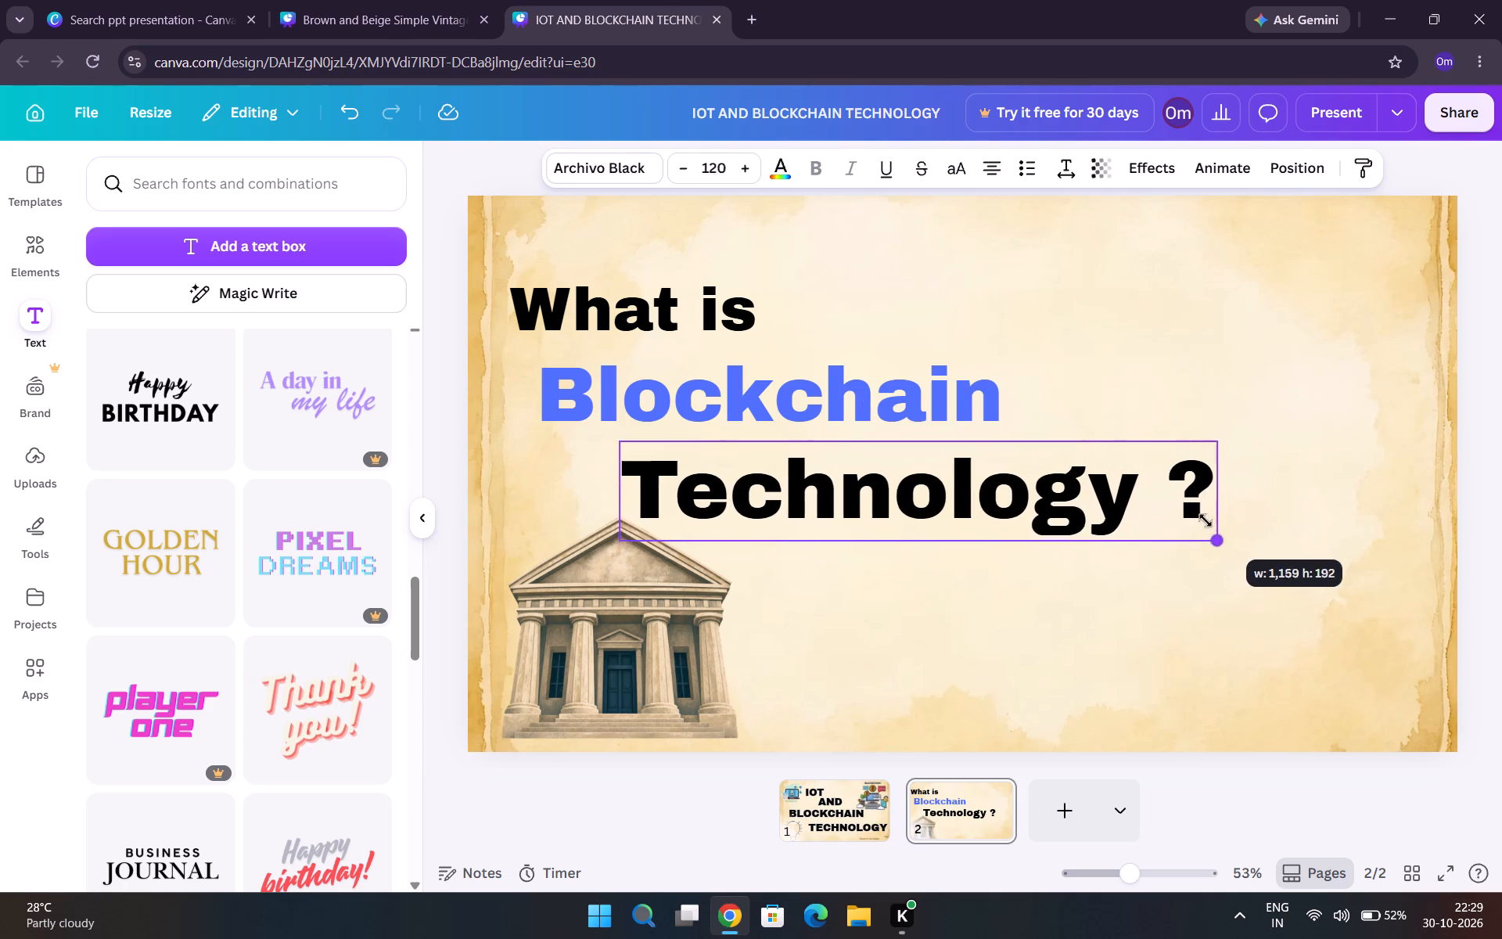
pyautogui.moveTo(1206, 520); pyautogui.dragTo(1087, 484)
pyautogui.moveTo(904, 470); pyautogui.dragTo(889, 470)
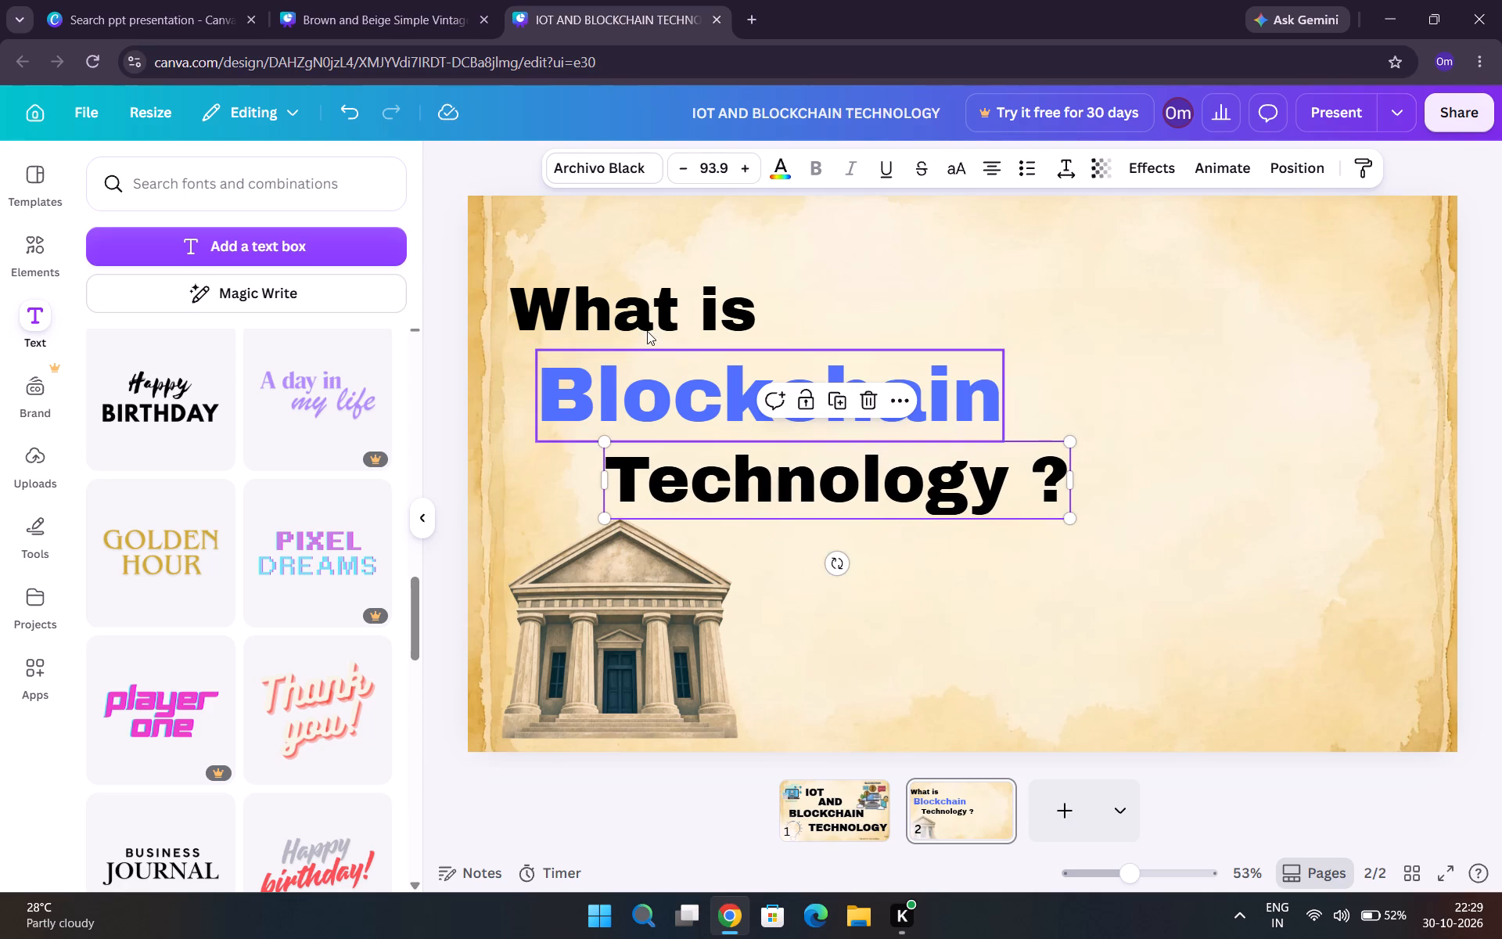
# Shift "What is" and "Blockchain" slightly up and toward the page's left edge, and move "Technology ?" slightly left beneath them.
pyautogui.moveTo(647, 331); pyautogui.dragTo(631, 315)
pyautogui.click(652, 376)
pyautogui.moveTo(652, 376); pyautogui.dragTo(638, 360)
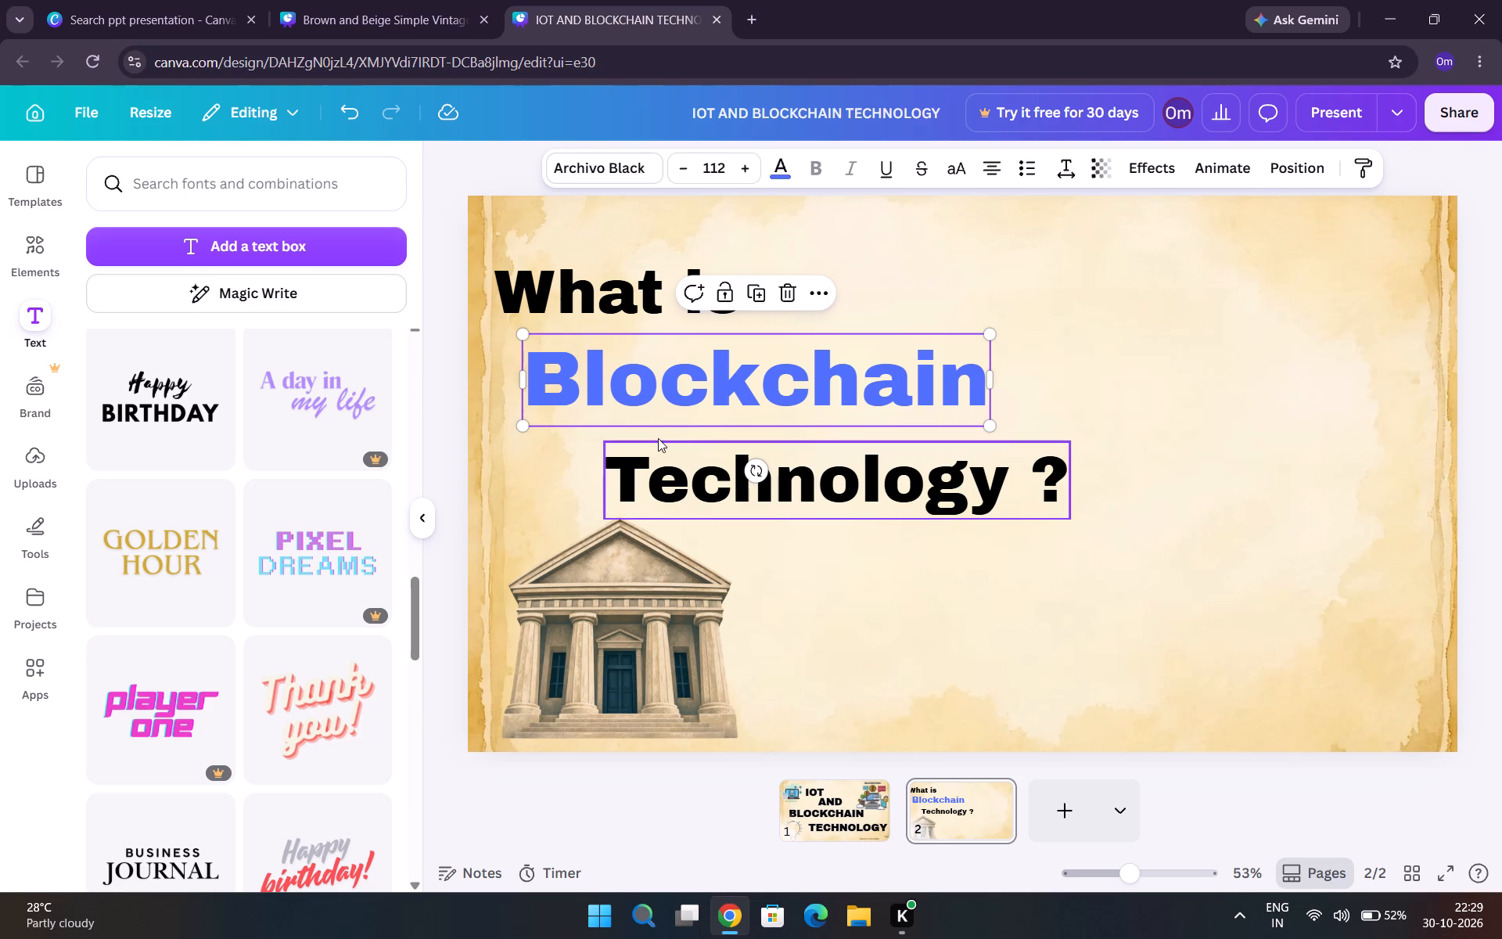
pyautogui.click(658, 438)
pyautogui.moveTo(652, 440); pyautogui.dragTo(652, 439)
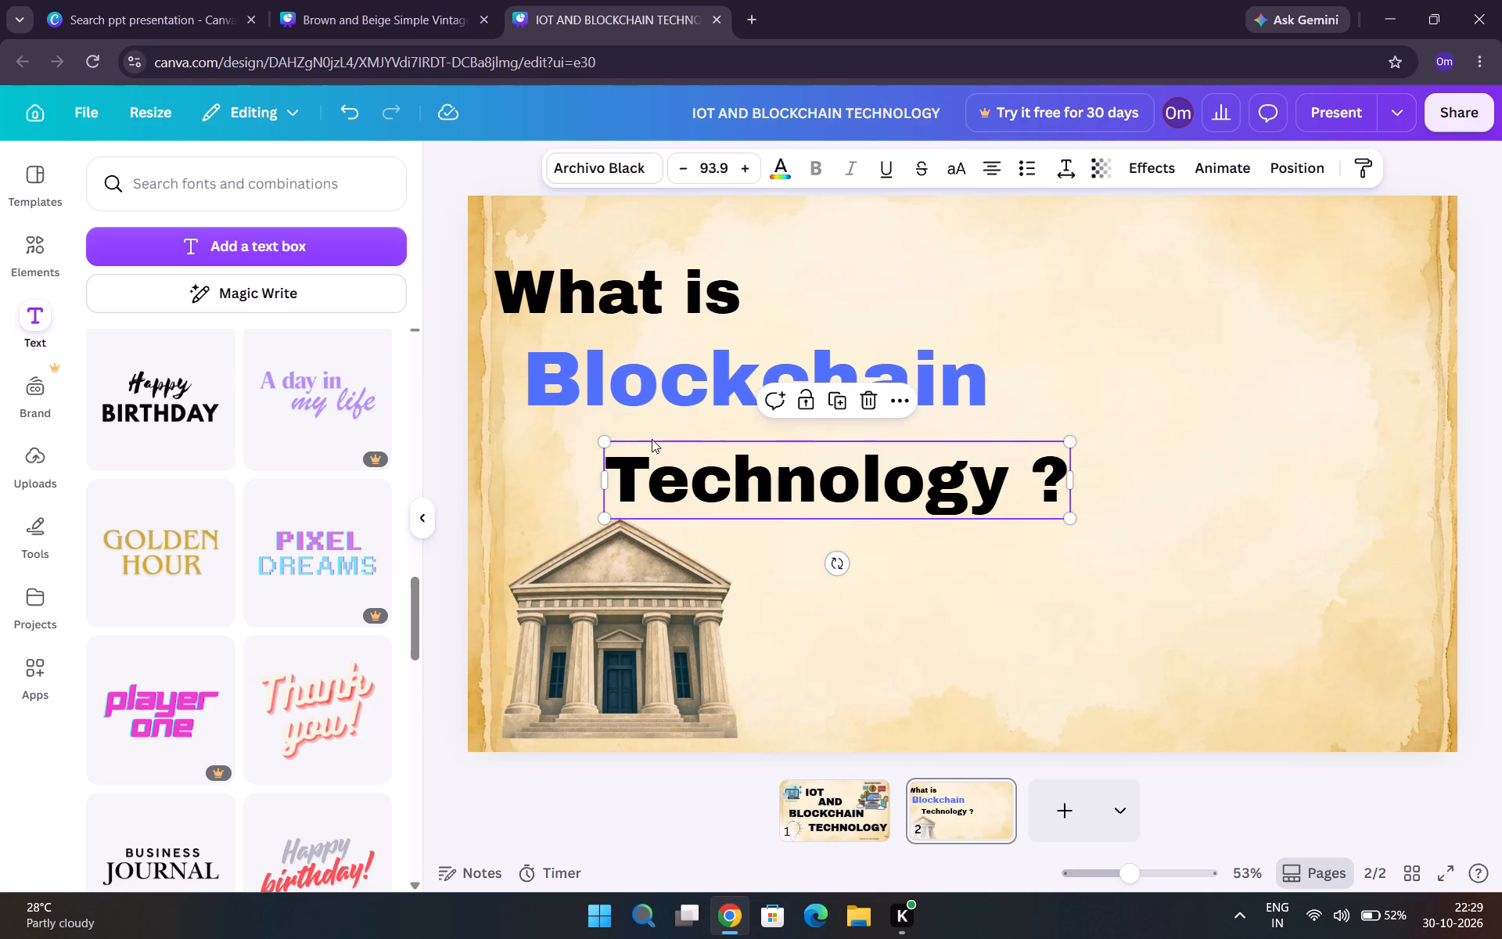
pyautogui.moveTo(652, 439); pyautogui.dragTo(648, 425)
pyautogui.moveTo(648, 501); pyautogui.dragTo(622, 477)
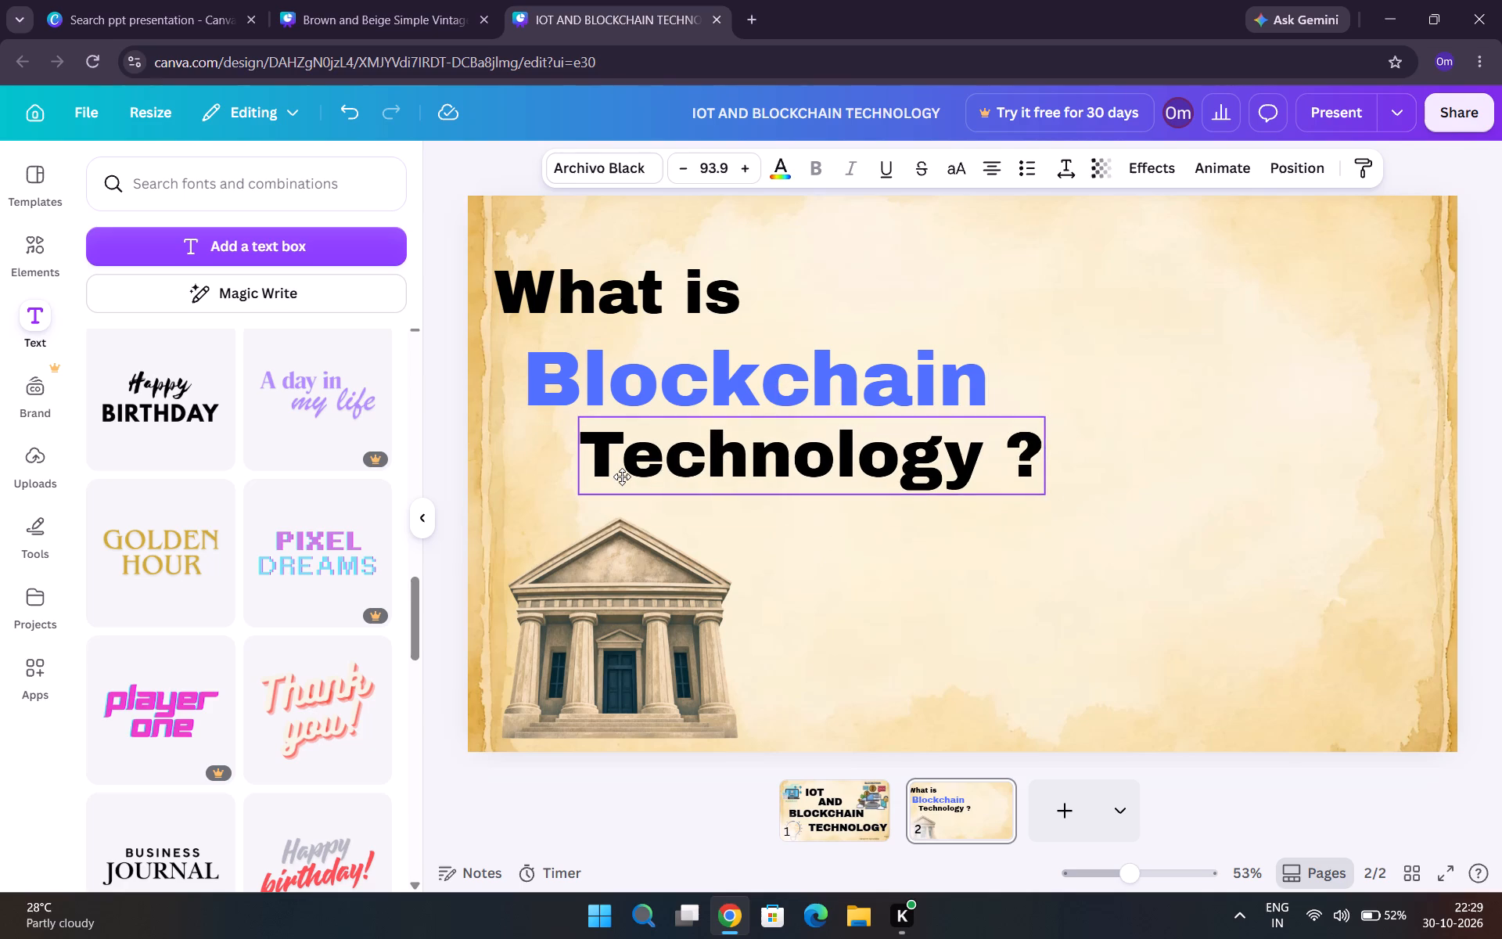
pyautogui.moveTo(622, 477); pyautogui.dragTo(630, 502)
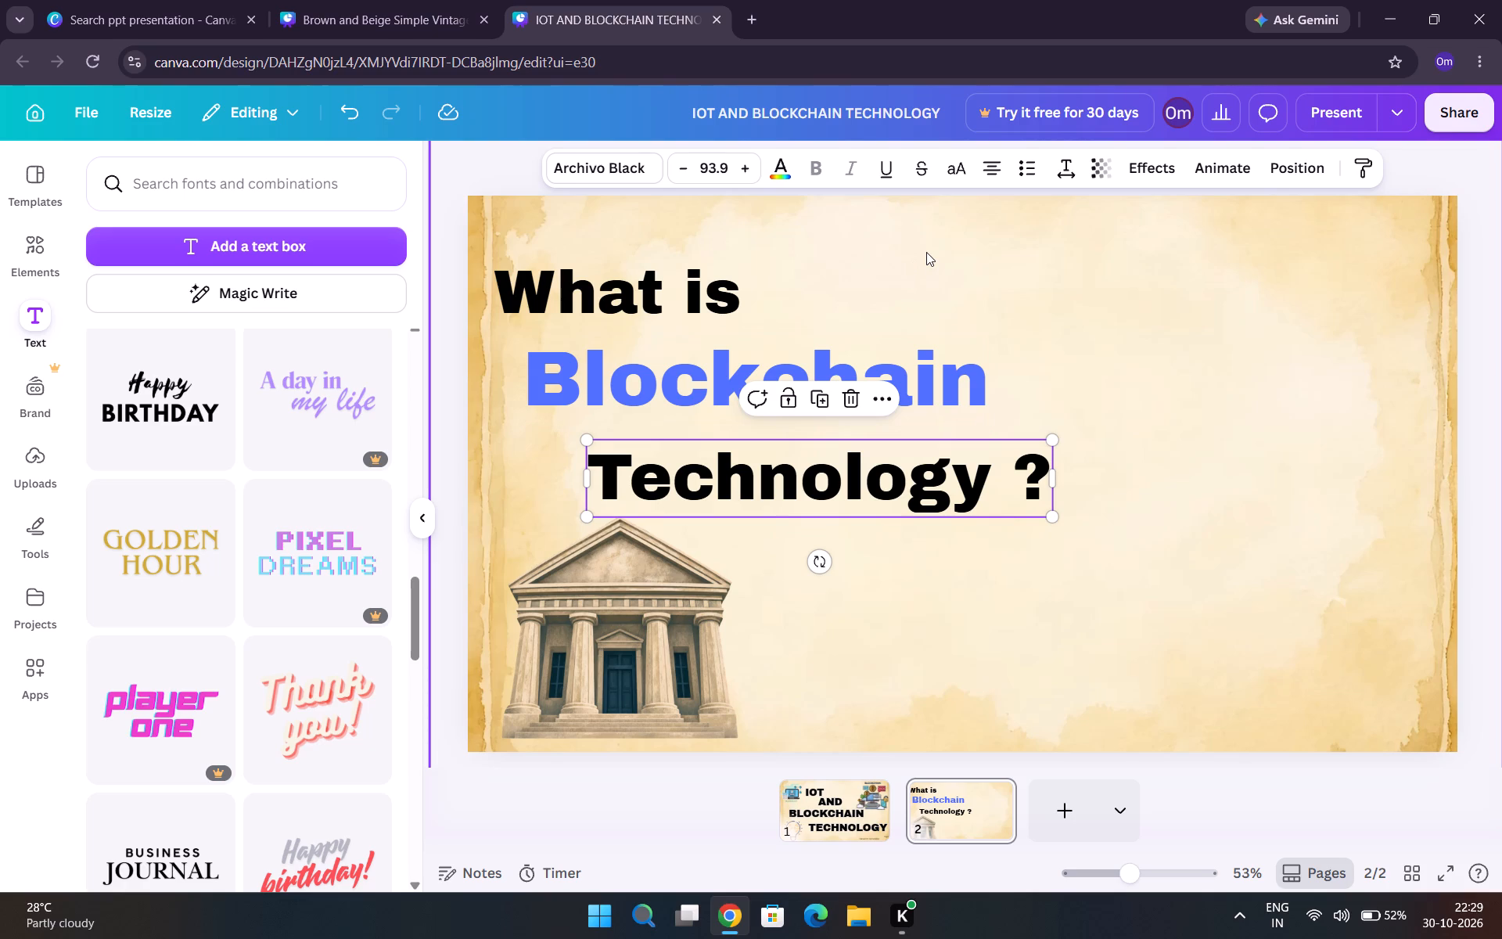
# Align the starts of "Blockchain" and "Technology ?" with "What is" and close the gaps between the three heading lines.
pyautogui.moveTo(639, 369); pyautogui.dragTo(620, 365)
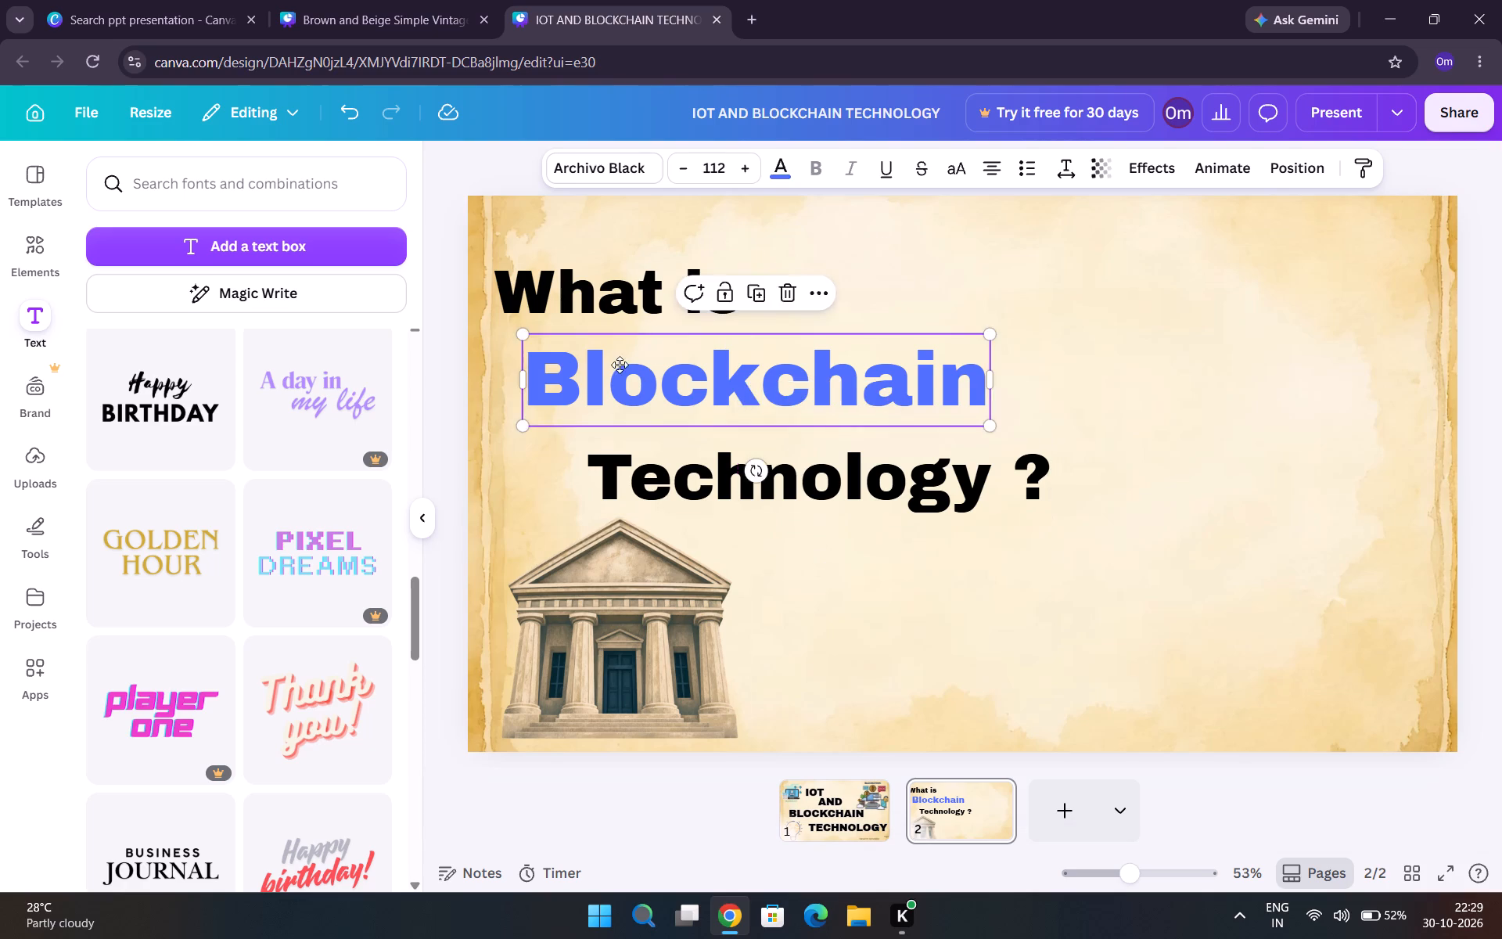
pyautogui.moveTo(620, 365); pyautogui.dragTo(610, 366)
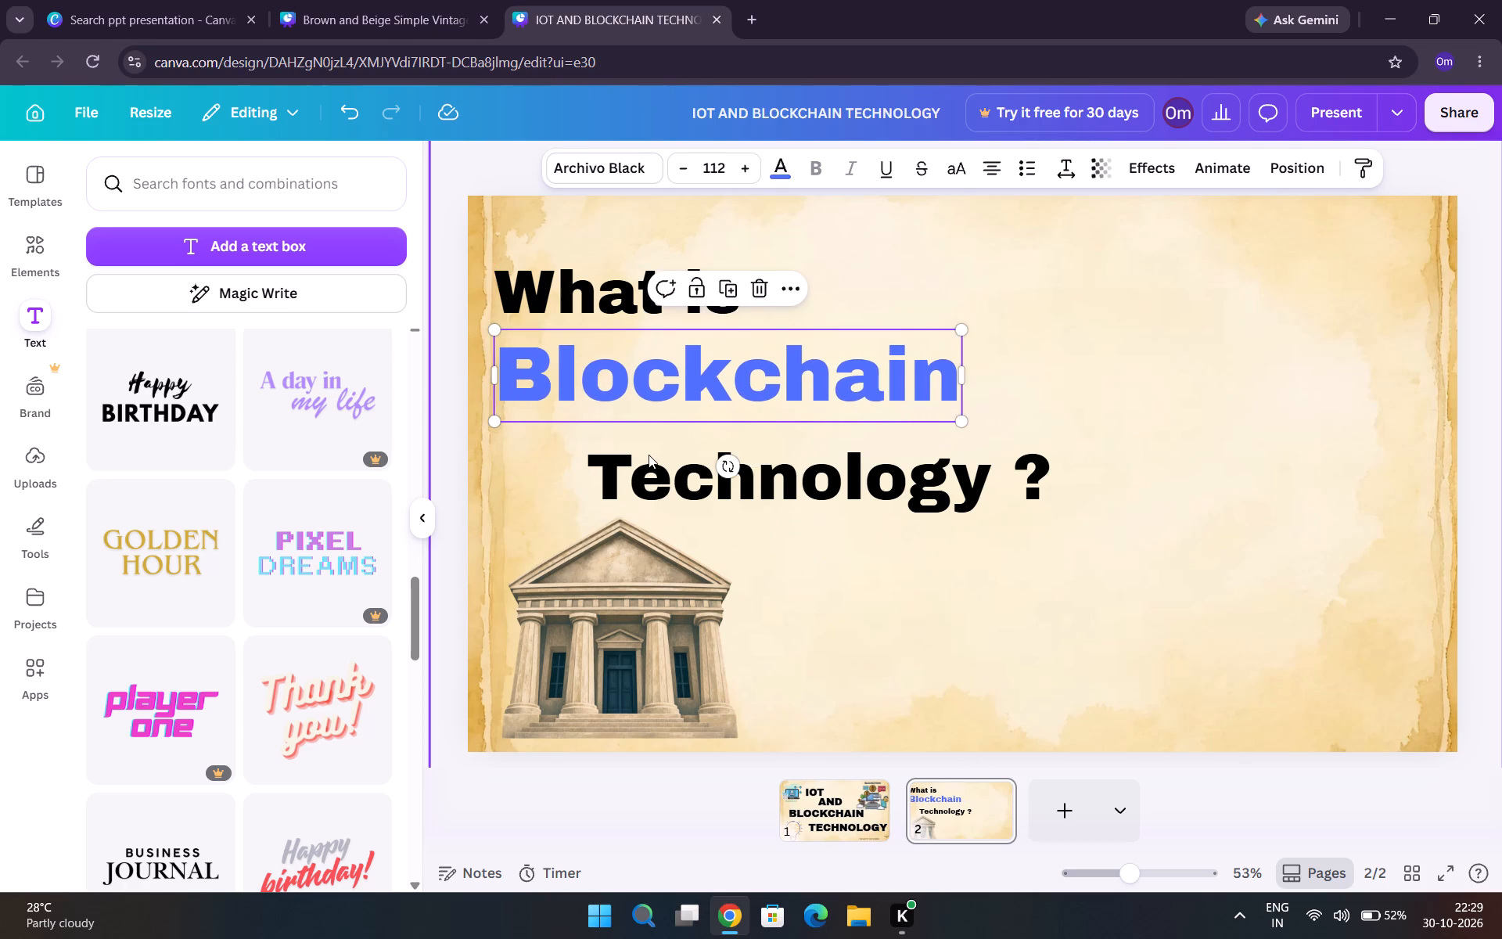
pyautogui.moveTo(649, 455); pyautogui.dragTo(565, 447)
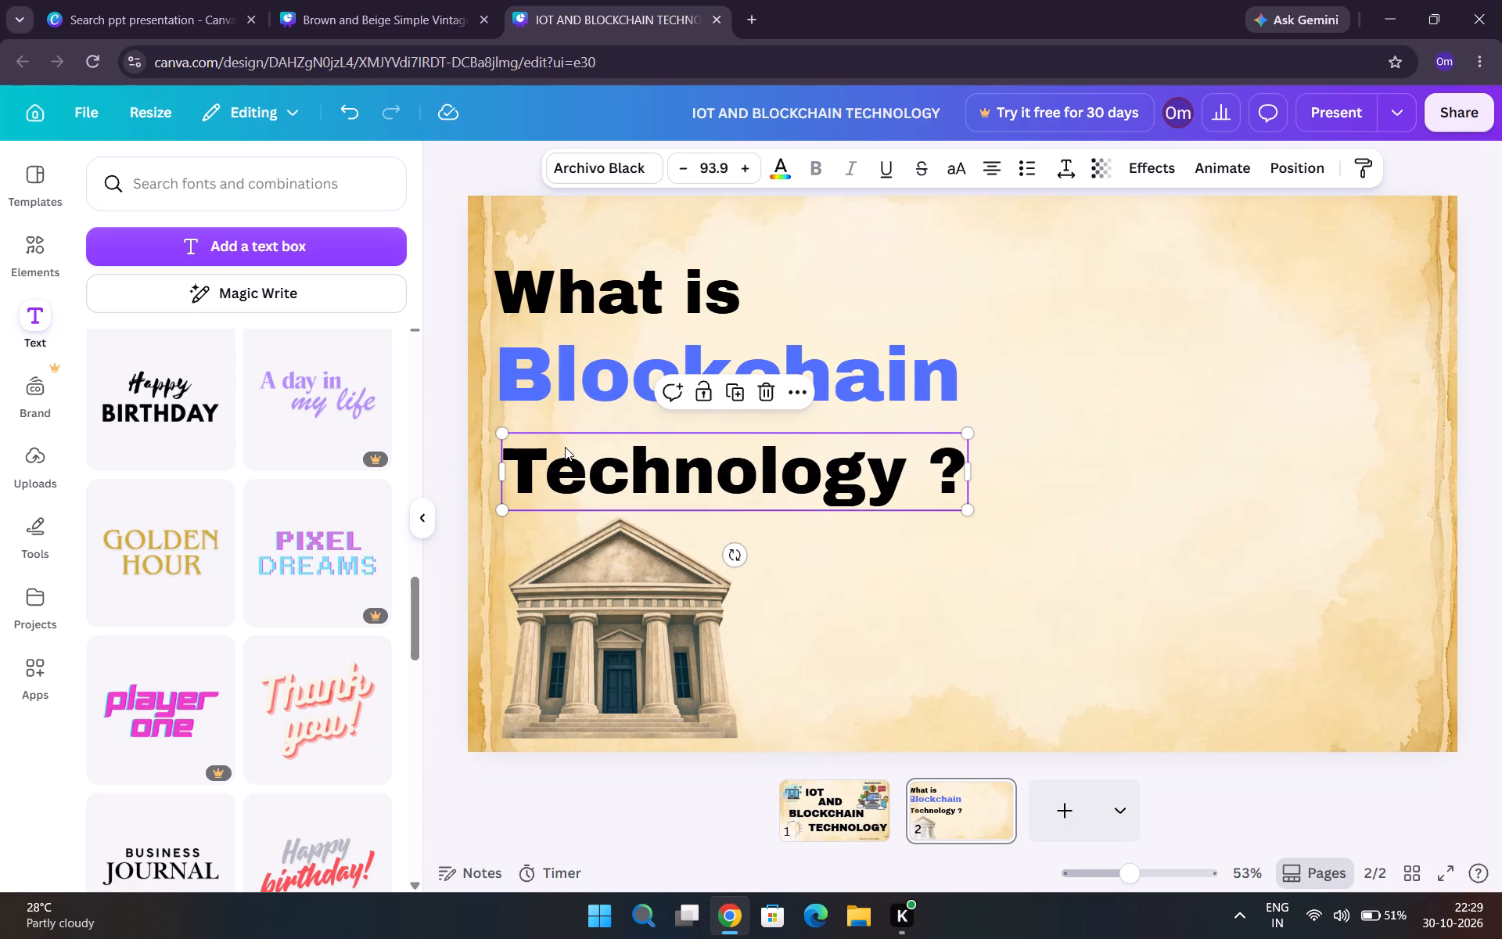
pyautogui.click(803, 276)
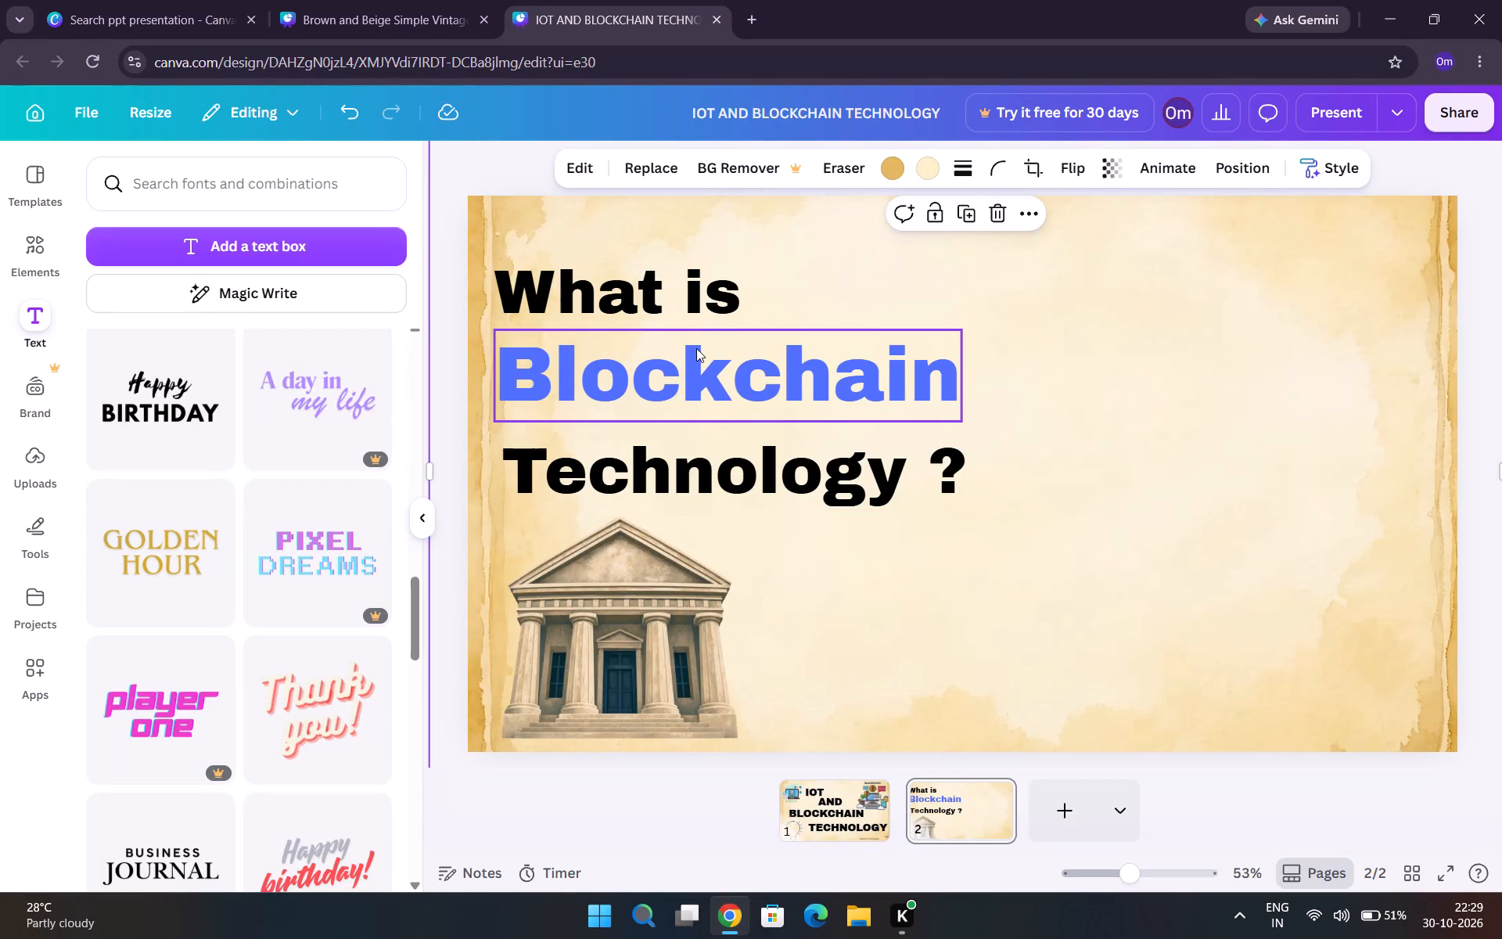
pyautogui.moveTo(694, 444); pyautogui.dragTo(692, 423)
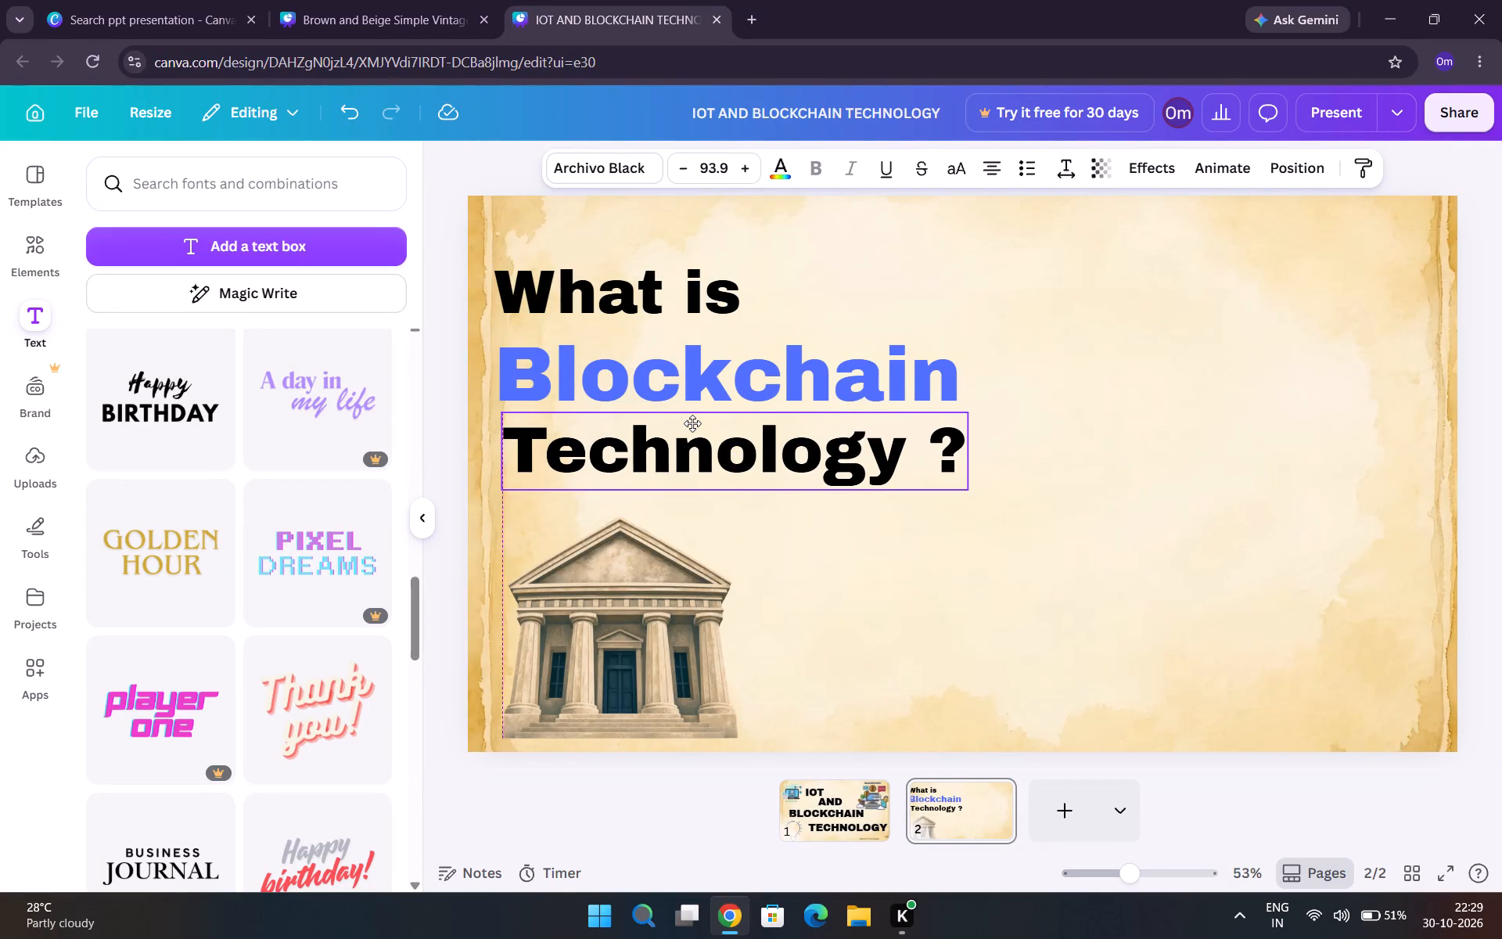
pyautogui.moveTo(692, 423); pyautogui.dragTo(684, 423)
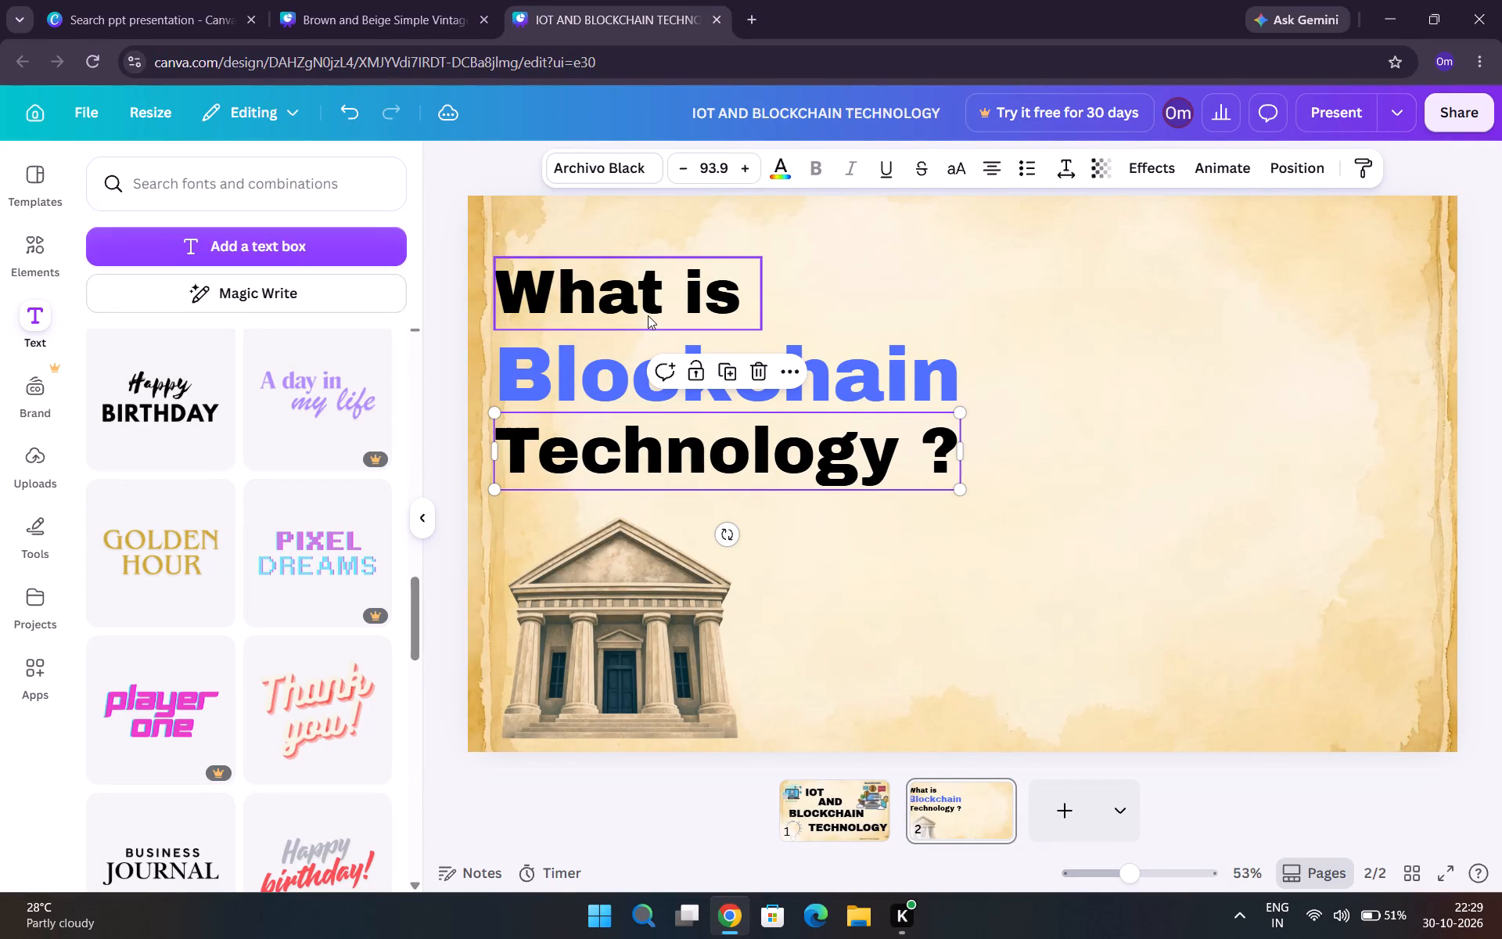
pyautogui.moveTo(648, 315); pyautogui.dragTo(650, 325)
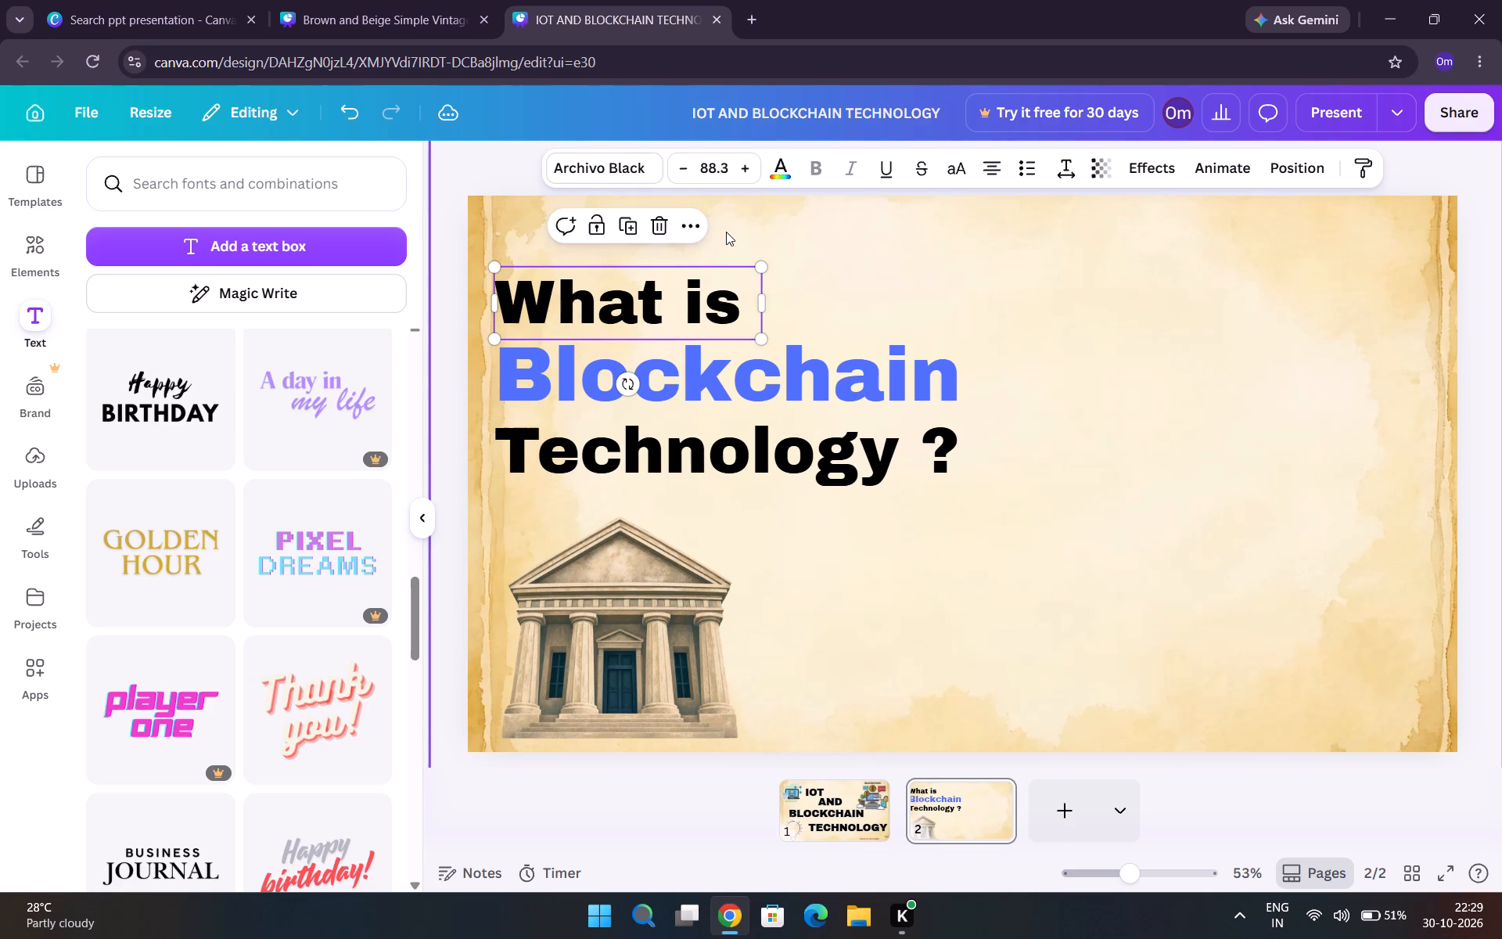
pyautogui.click(726, 232)
# Recolour only the word "Technology" with the same blue as "Blockchain", excluding the question mark.
pyautogui.doubleClick(636, 469)
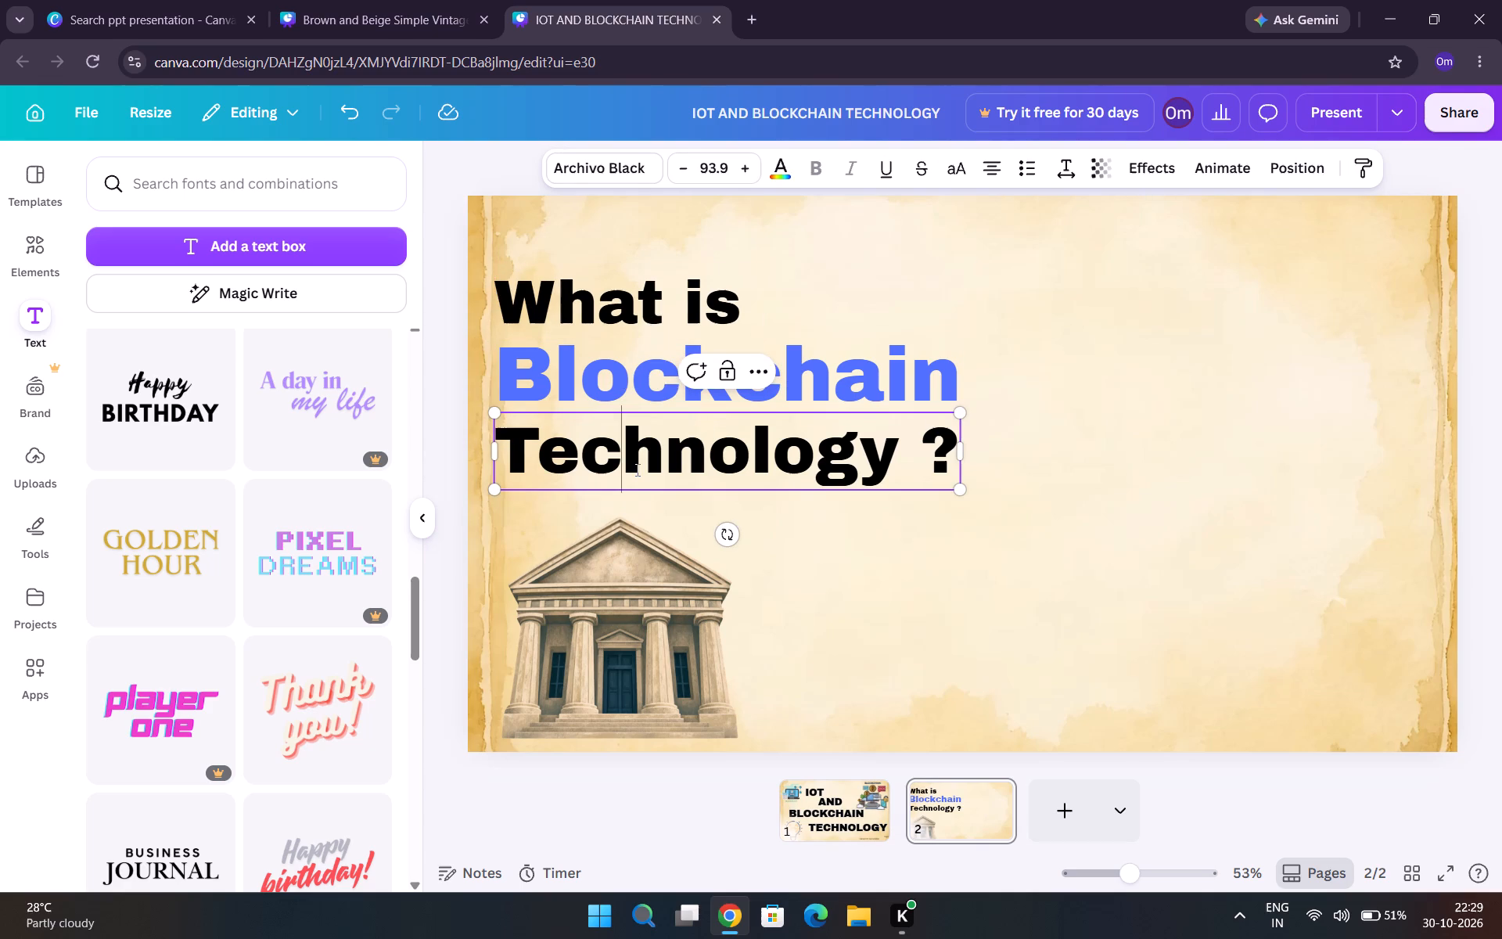
pyautogui.doubleClick(636, 469)
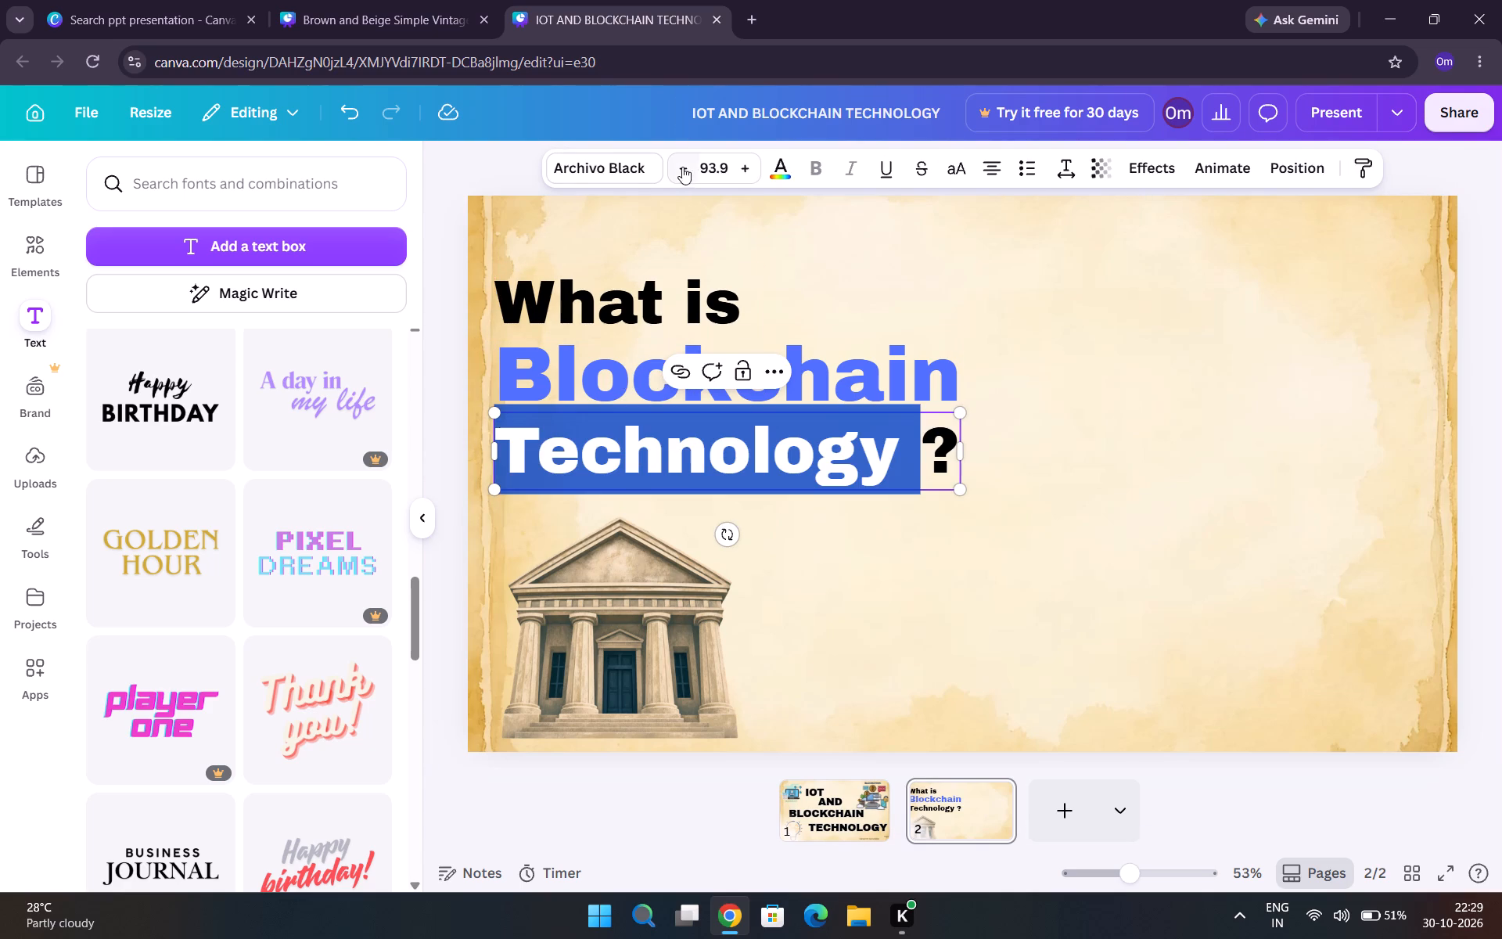
pyautogui.click(774, 164)
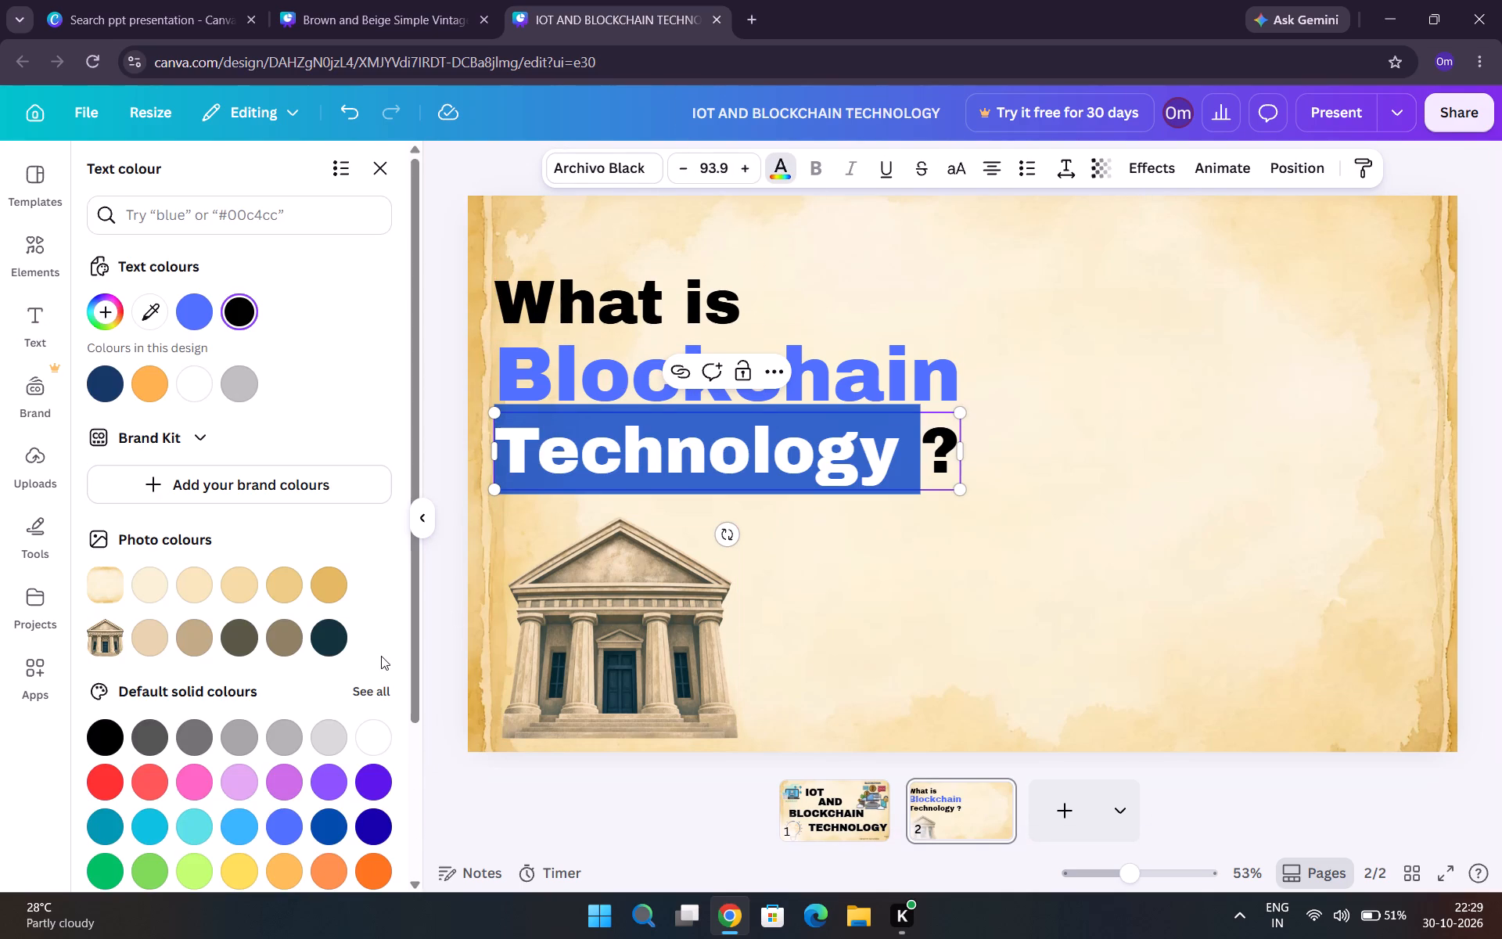
pyautogui.click(199, 320)
pyautogui.click(838, 215)
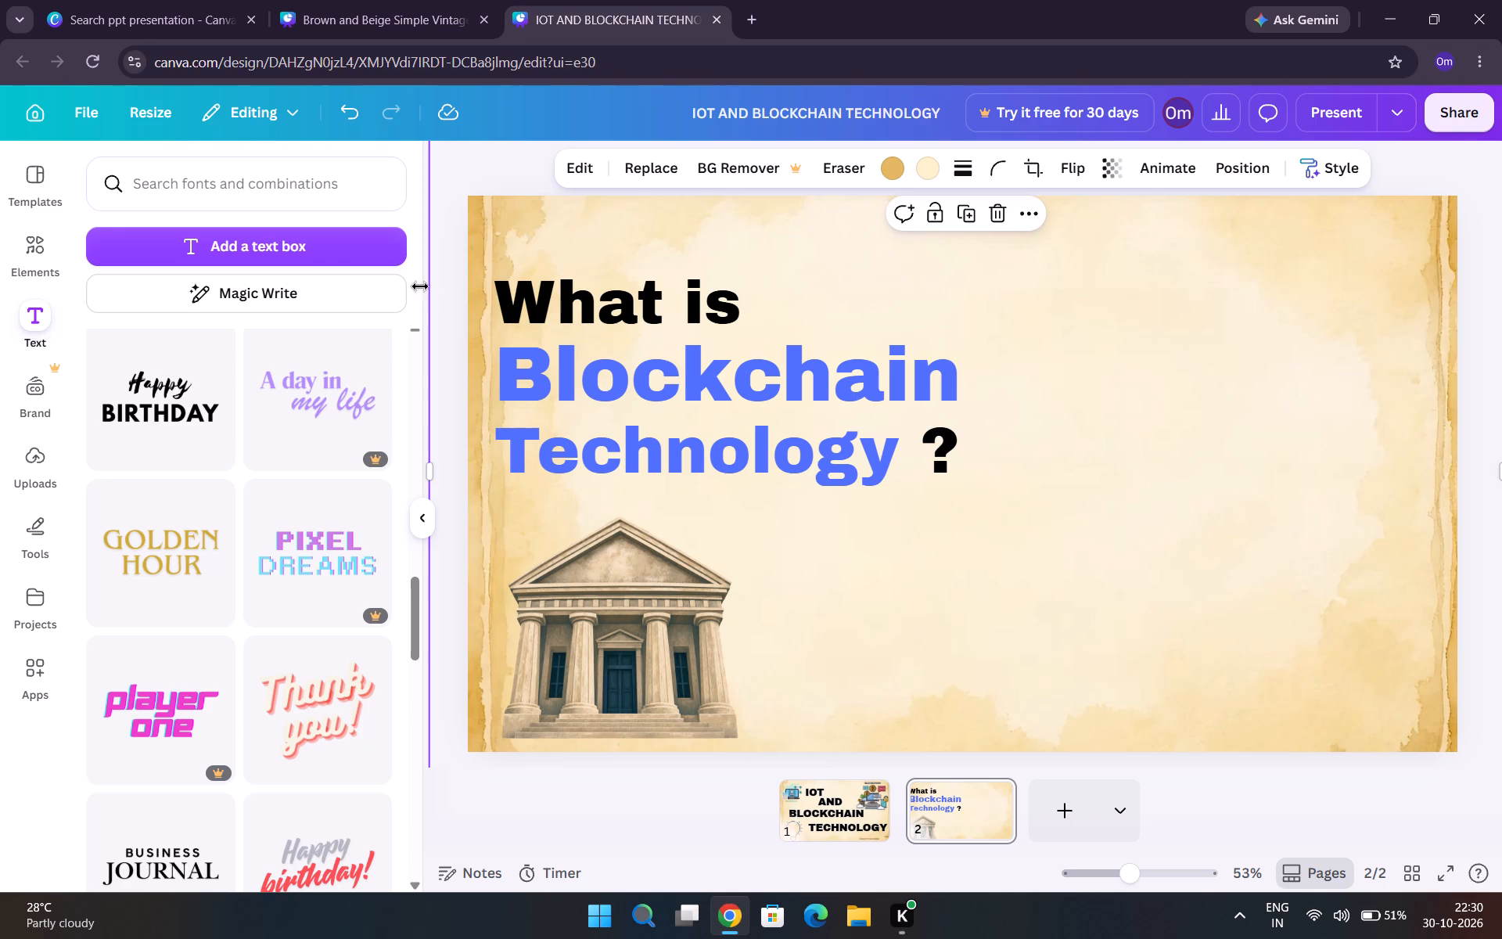
# Add a new text box to page 2 and set its placeholder text to Arimo at font size 21.
pyautogui.click(319, 235)
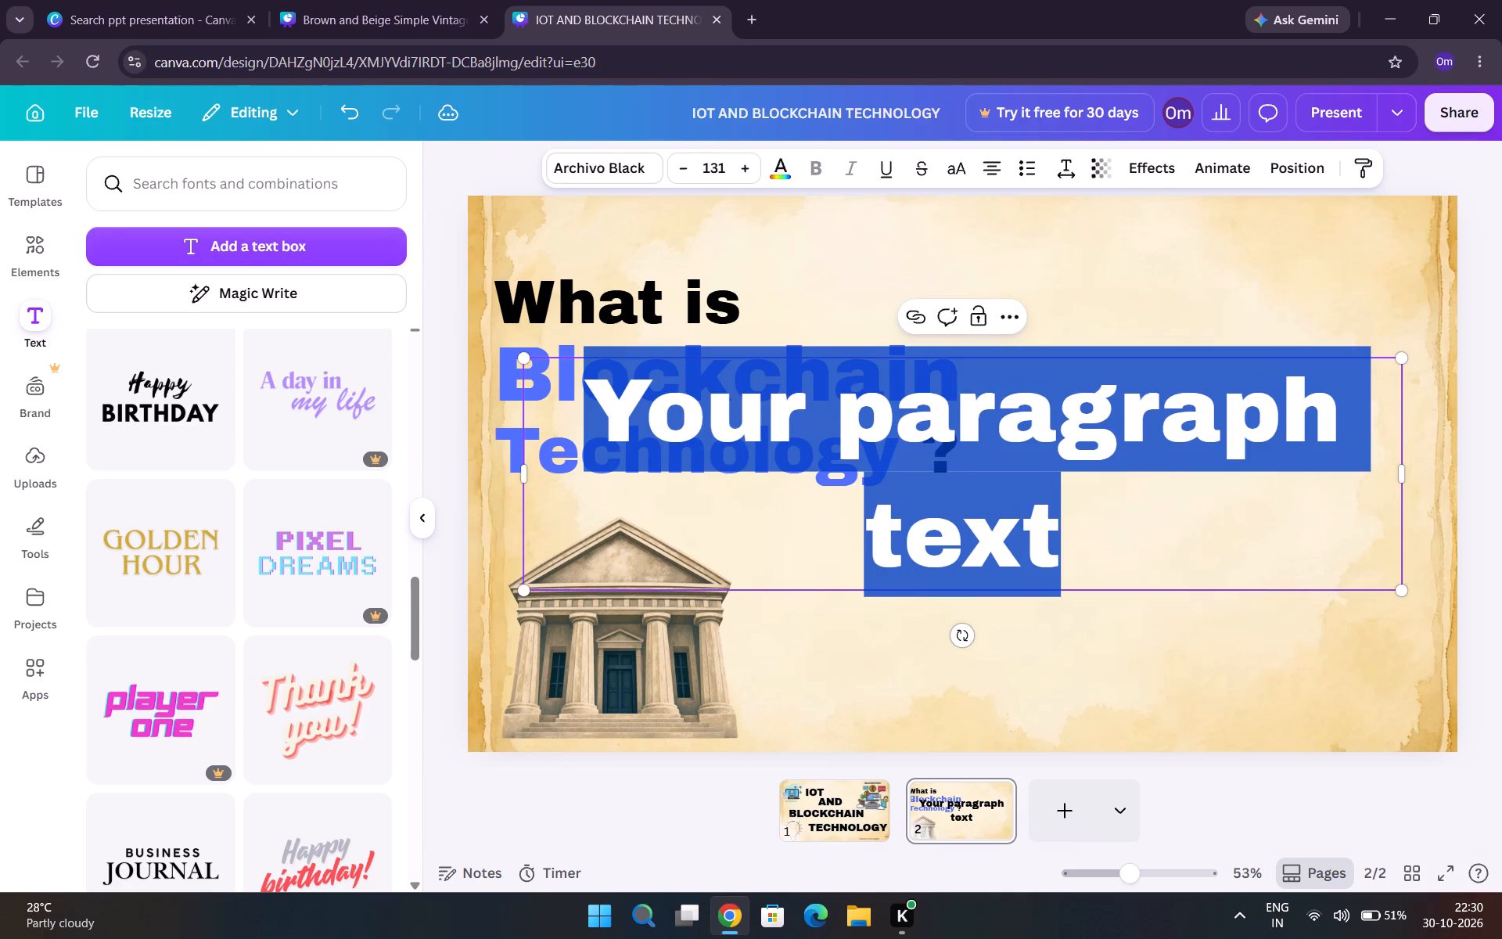
pyautogui.click(701, 154)
pyautogui.click(627, 169)
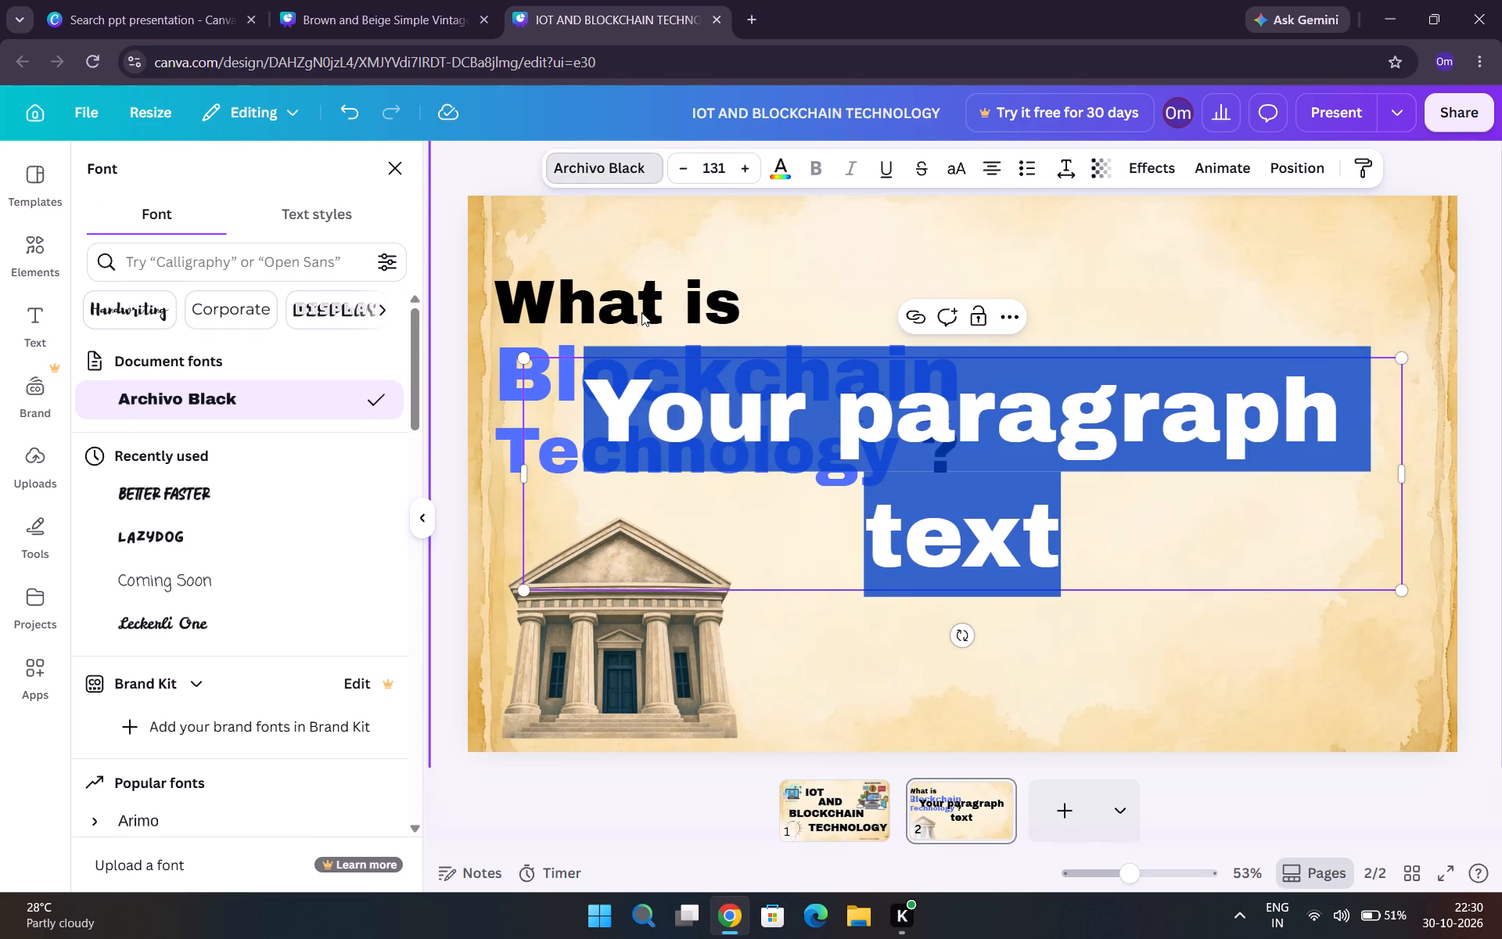
pyautogui.scroll(2, 246, 379)
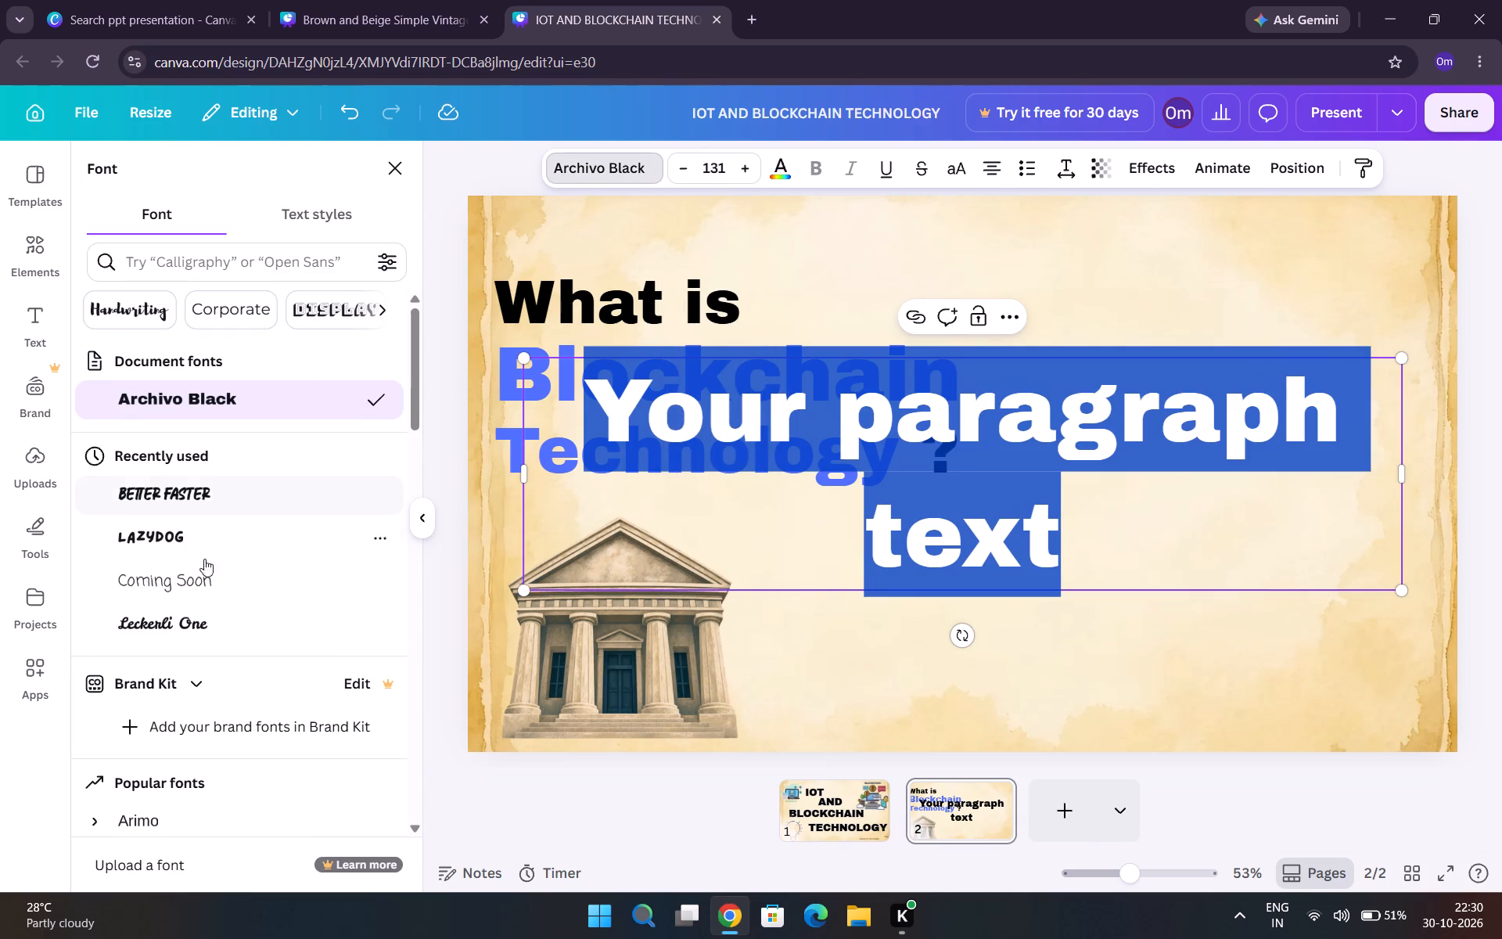
pyautogui.scroll(1, 192, 606)
pyautogui.scroll(-3, 192, 606)
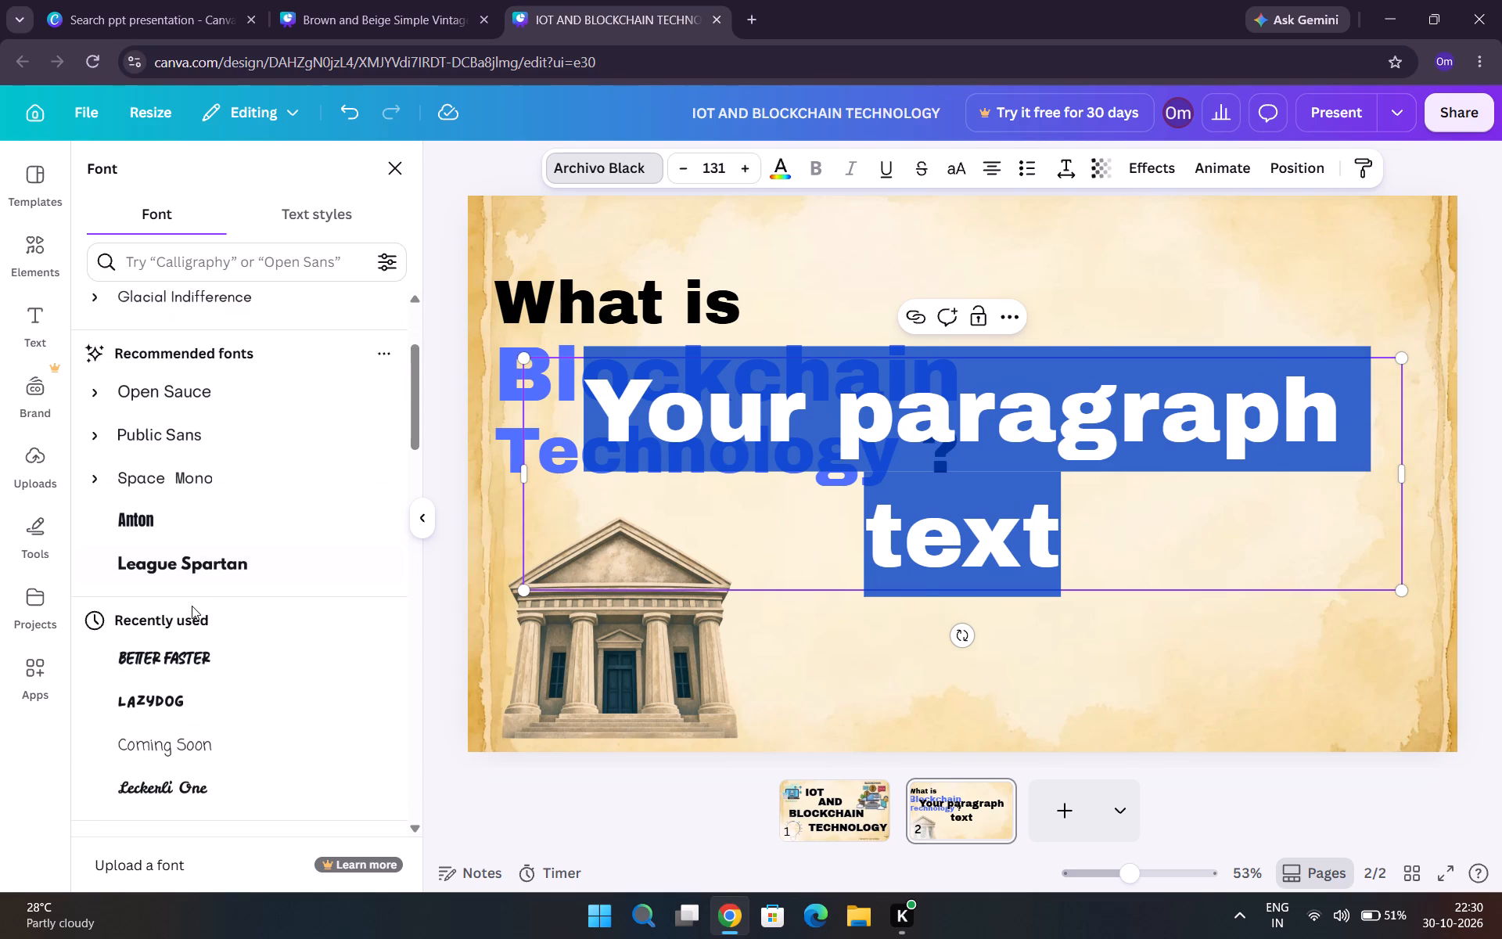
pyautogui.scroll(-3, 192, 606)
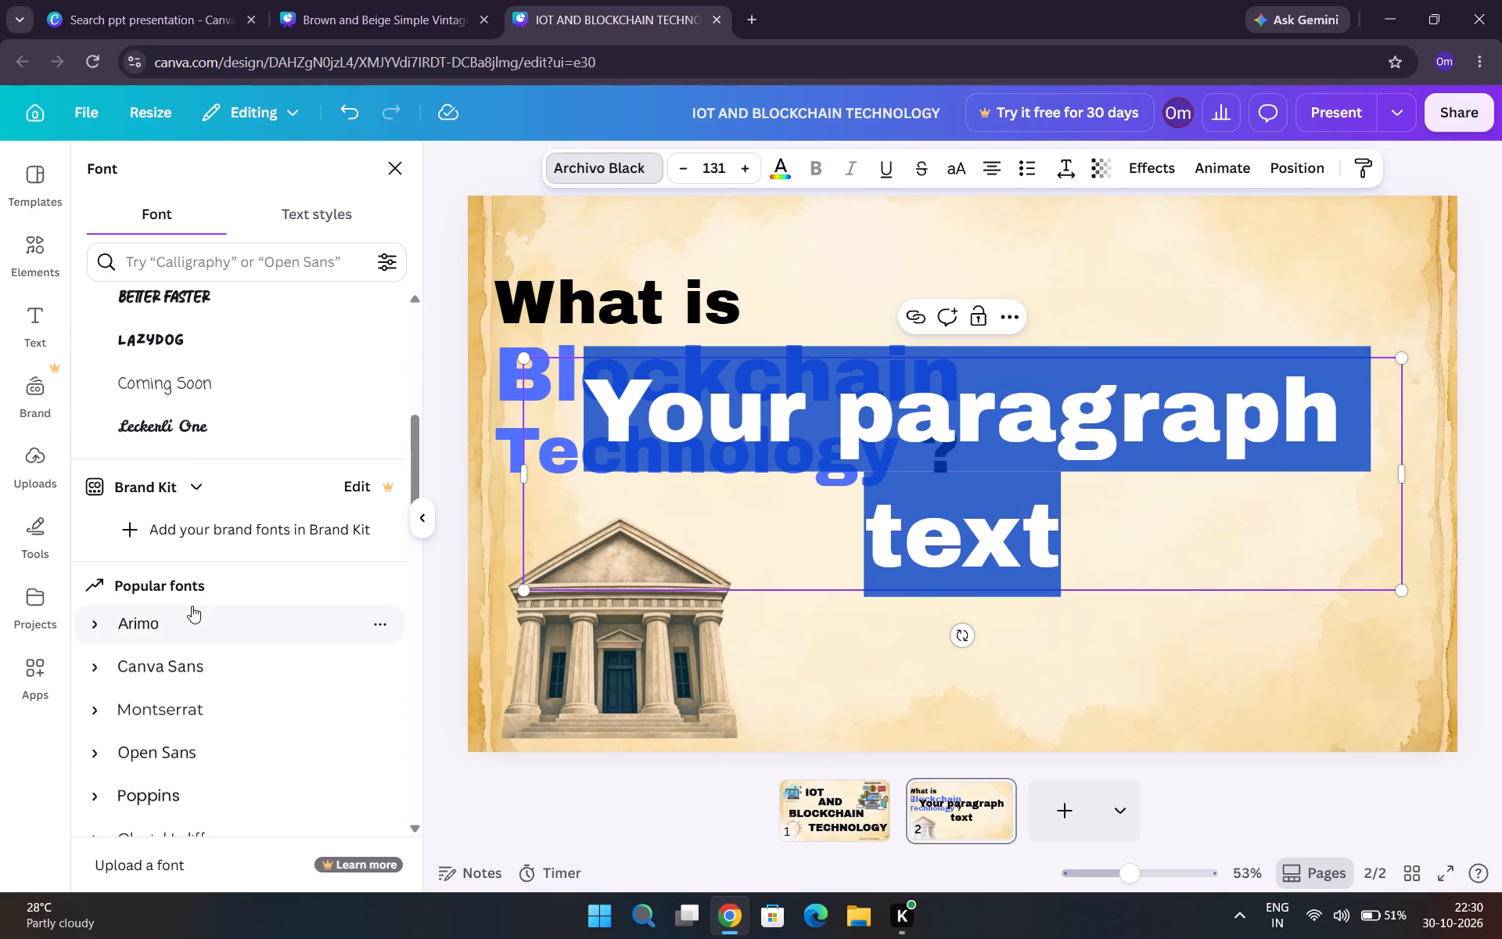
pyautogui.click(184, 627)
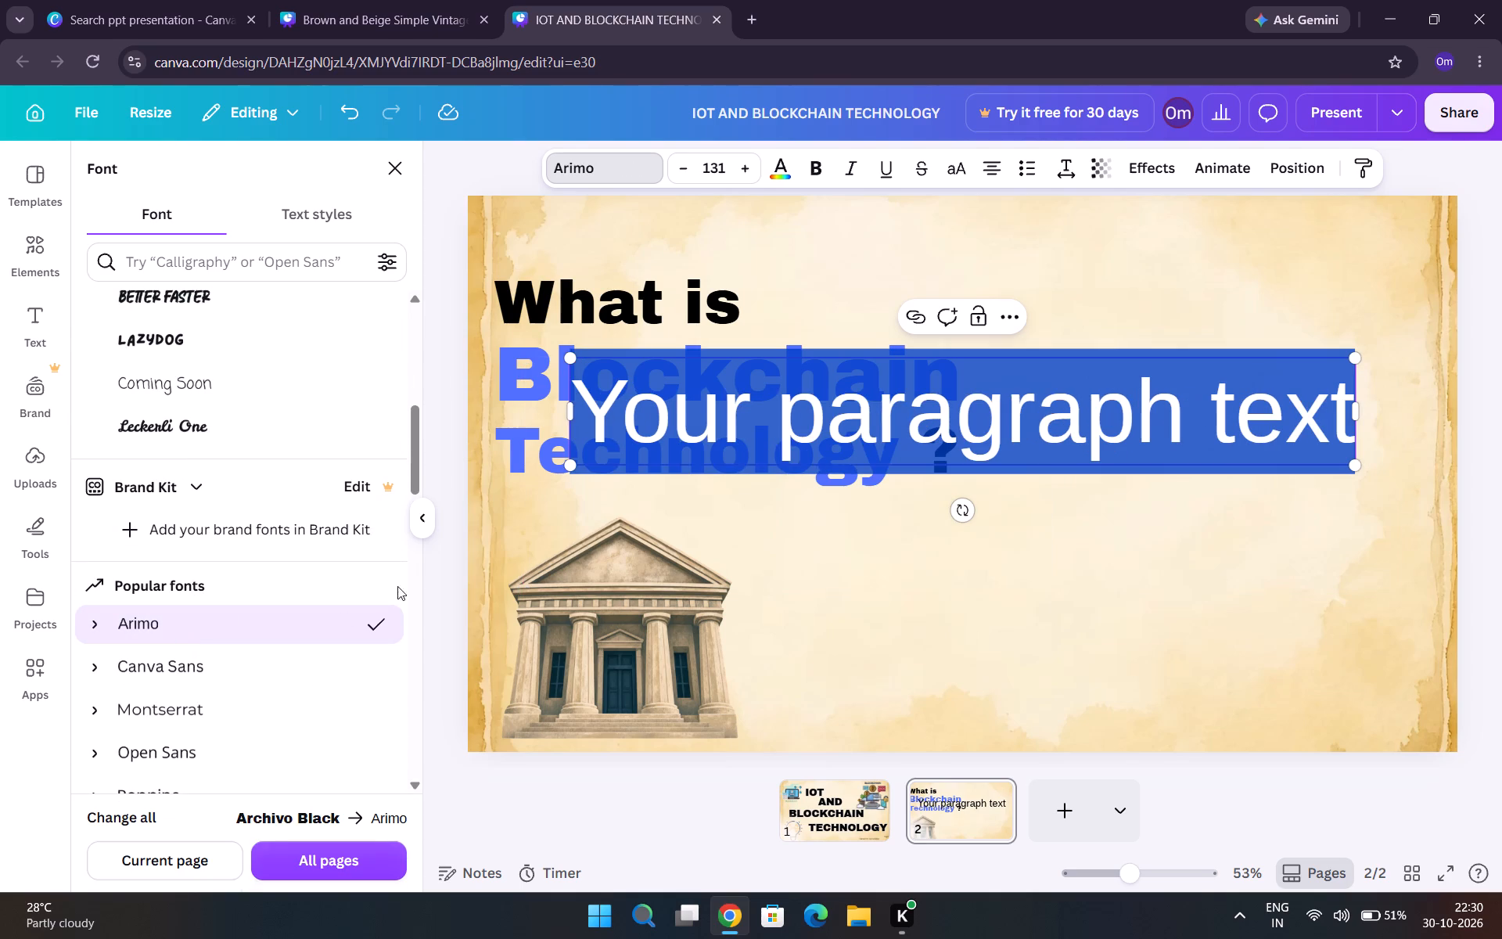
pyautogui.click(716, 174)
pyautogui.click(699, 505)
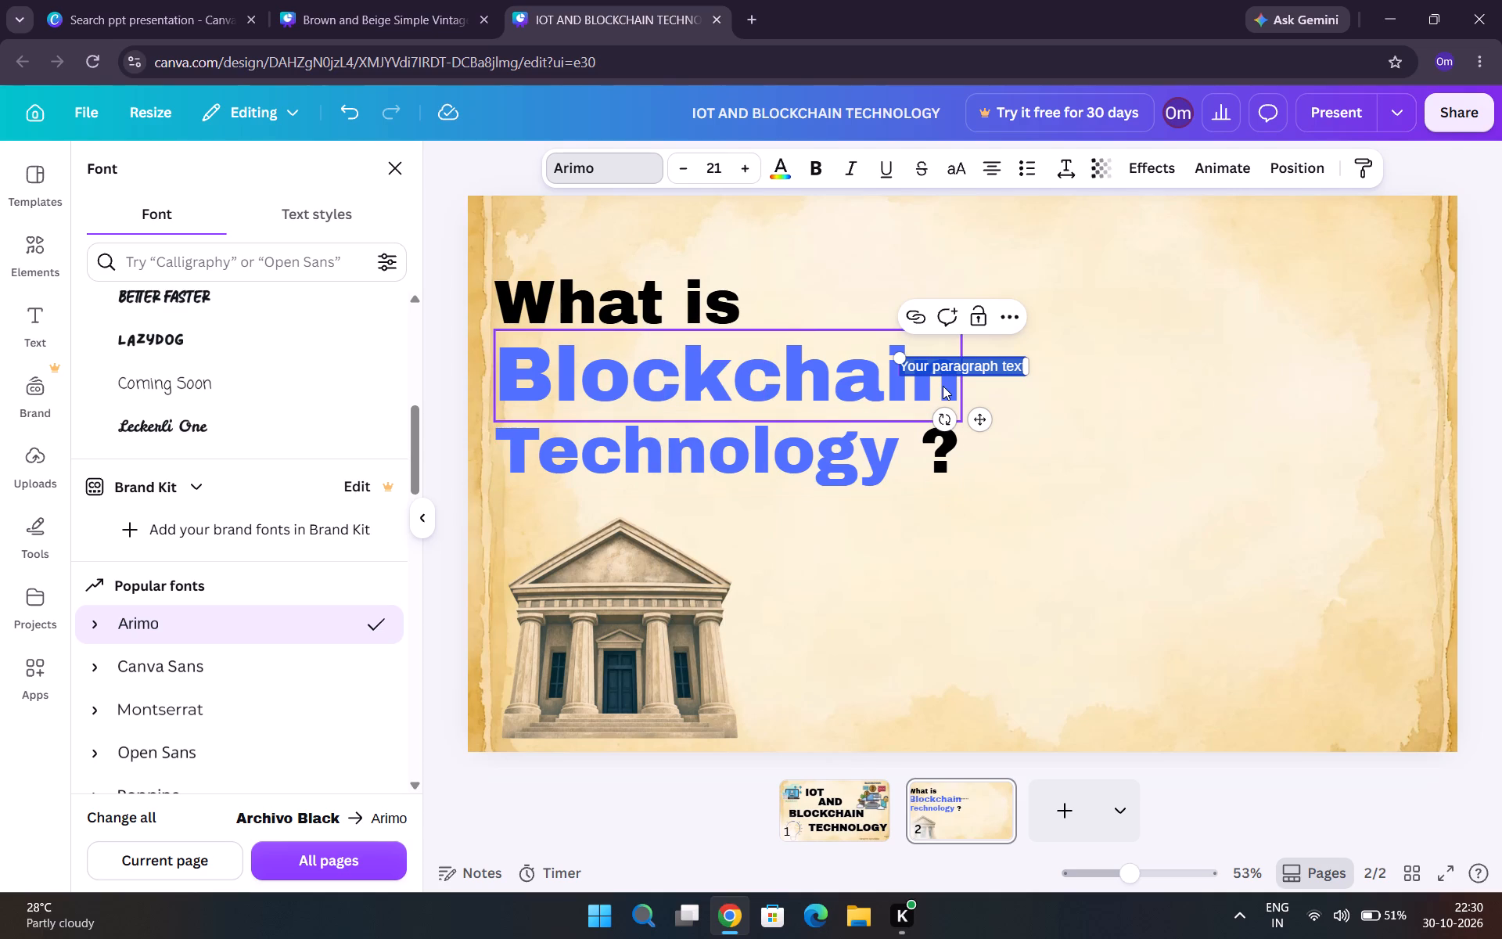
# Replace the placeholder text with "Block chainis a" and set its font size to 28.
pyautogui.hotkey('shift', 'b')
pyautogui.write('lock chai')
pyautogui.press('n')
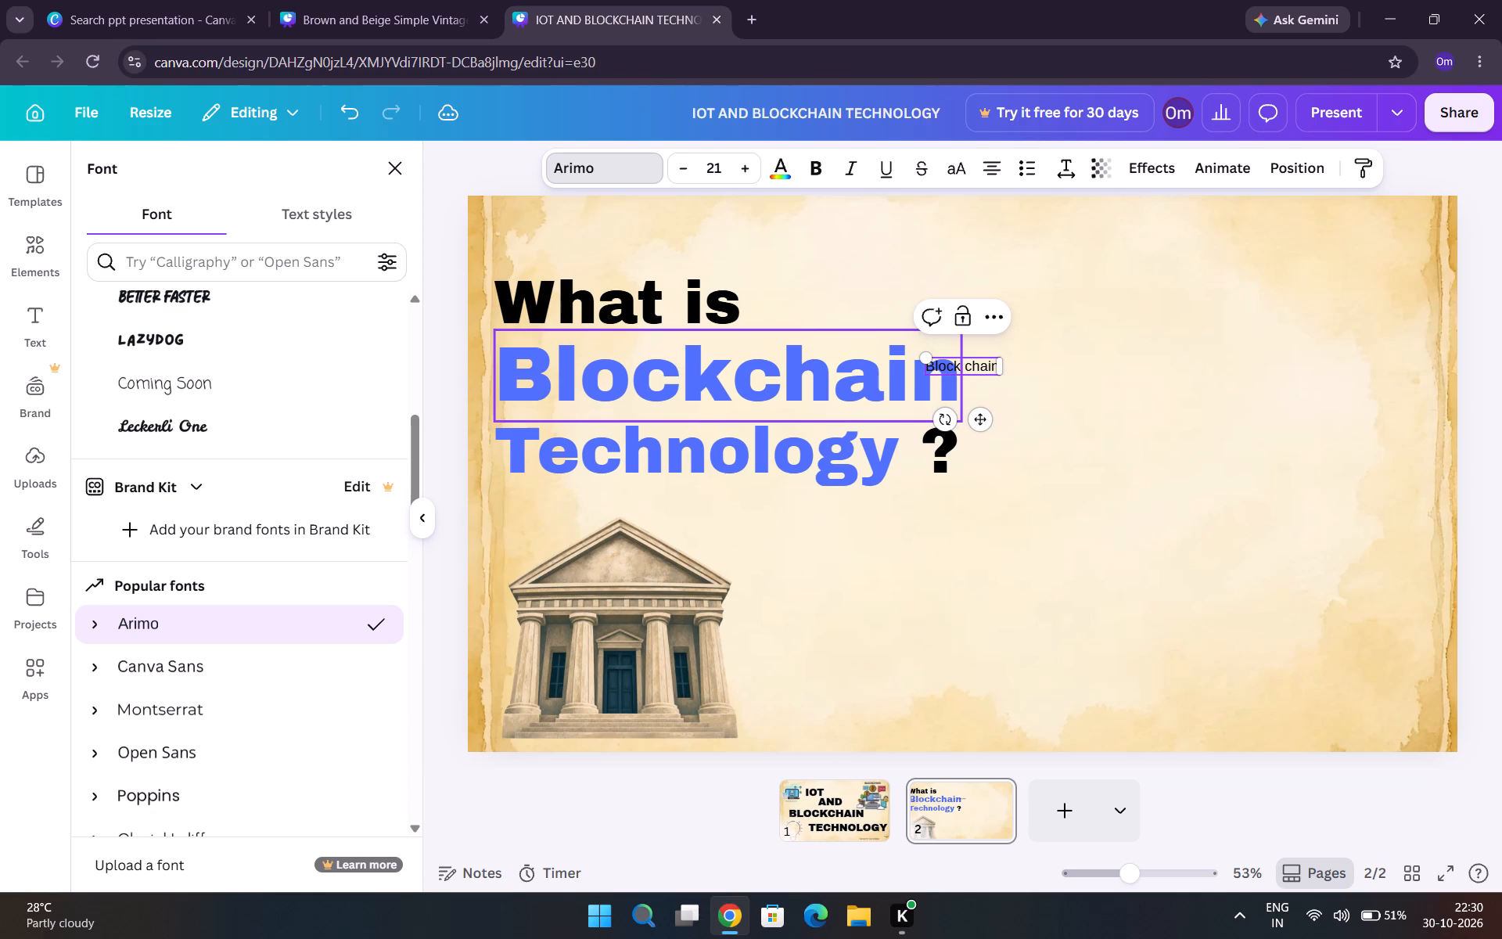
pyautogui.press('BackSpace')
pyautogui.press('BackSpace')
pyautogui.write('in')
pyautogui.click(698, 164)
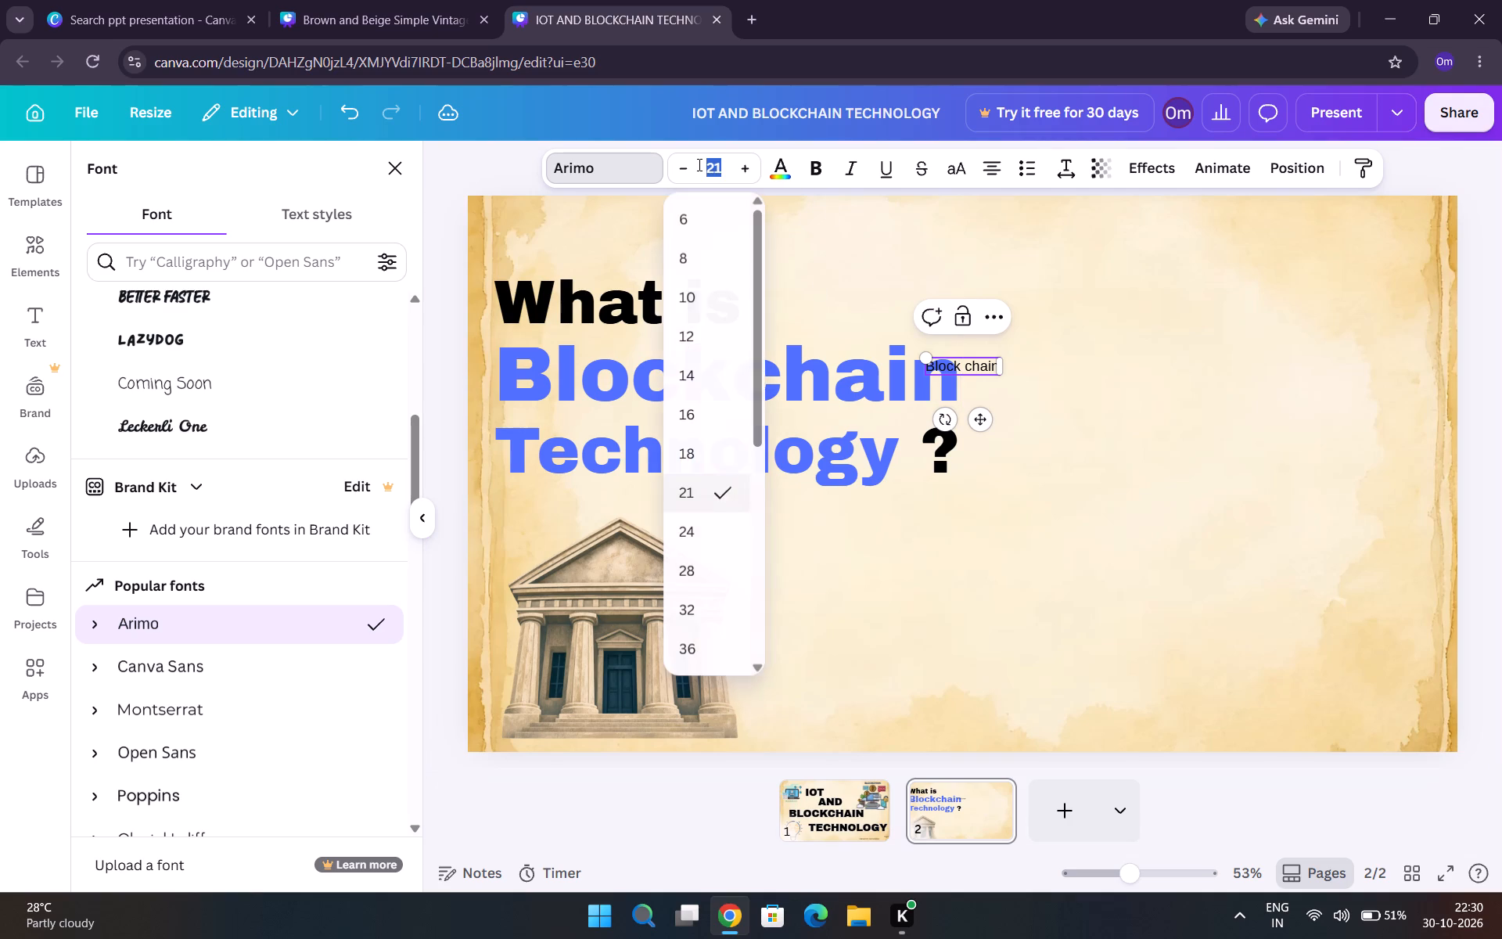
pyautogui.click(698, 574)
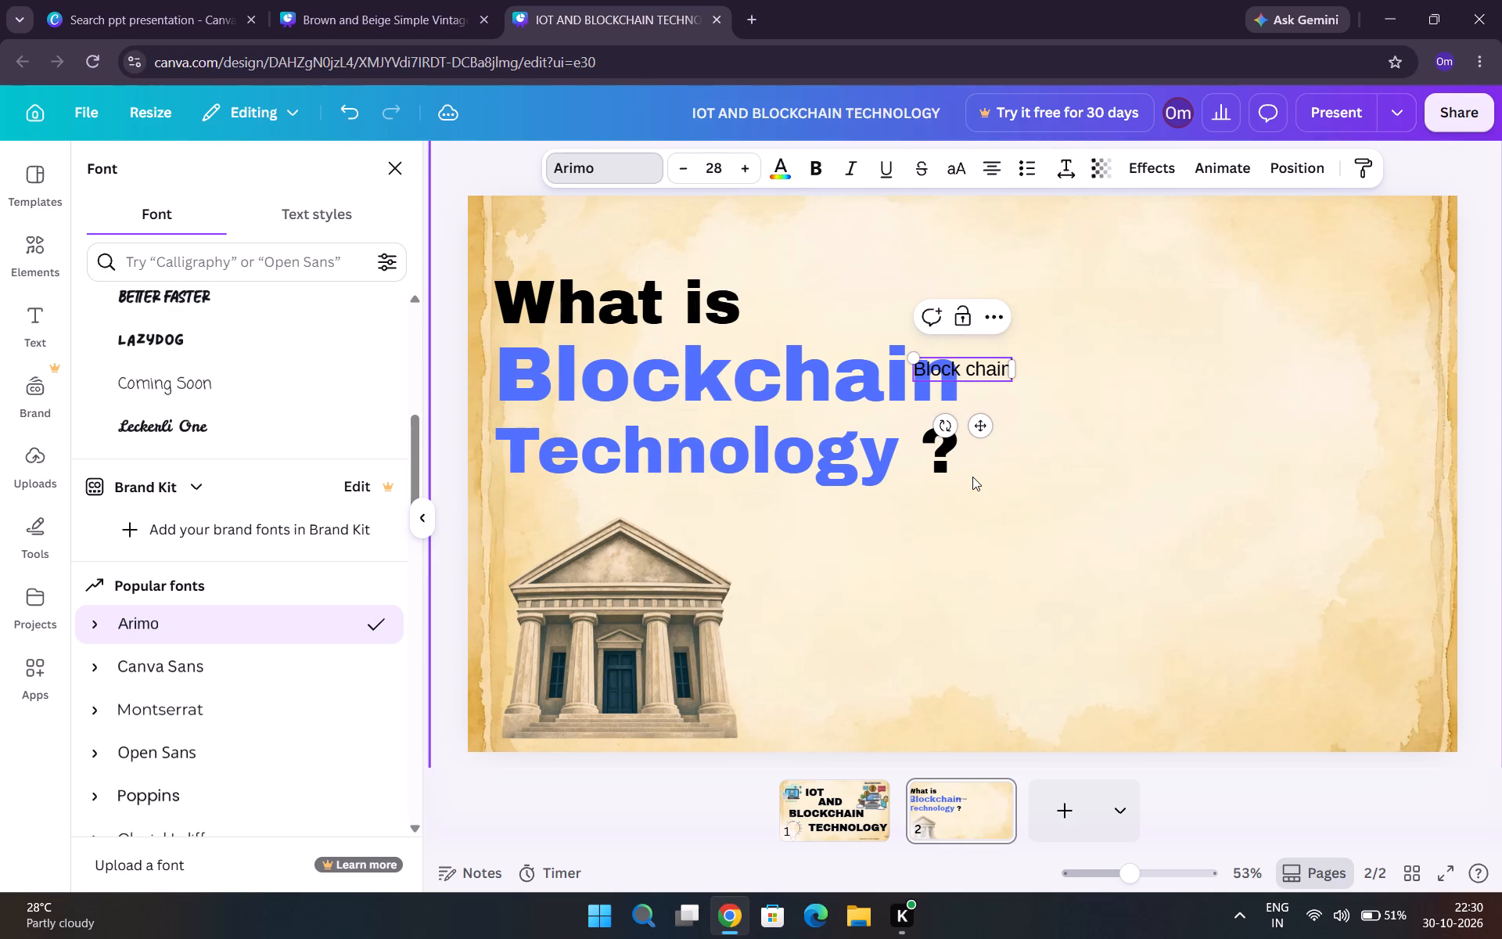
pyautogui.write('is')
pyautogui.press('space')
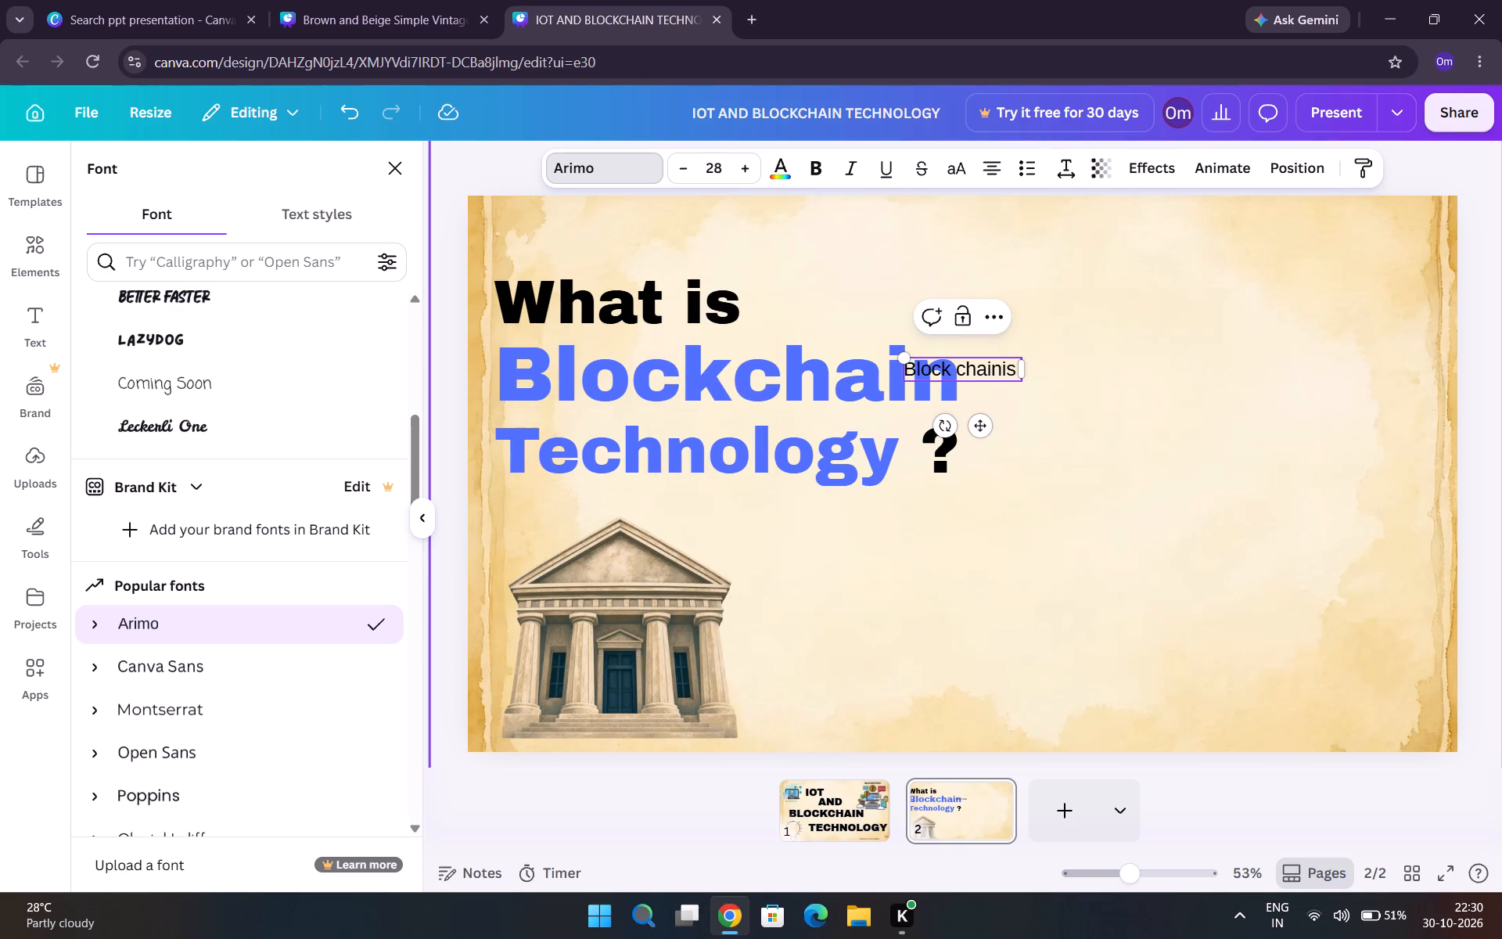
pyautogui.press('a')
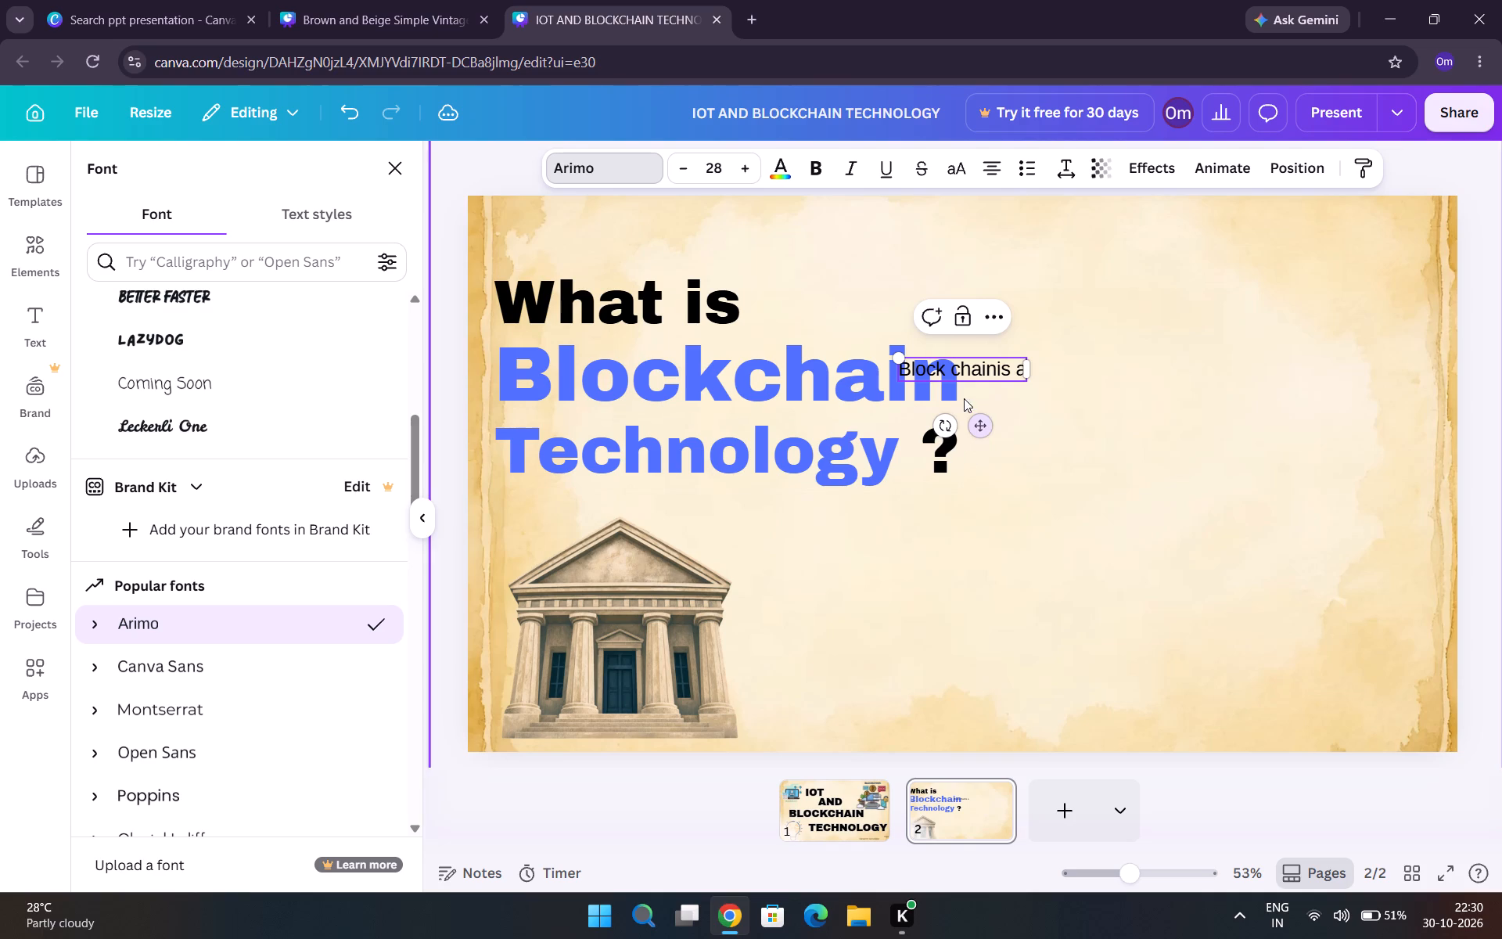
# Move the small Arimo text box off the heading into the empty area to the right of "What is".
pyautogui.moveTo(963, 373); pyautogui.dragTo(1105, 370)
pyautogui.click(1105, 370)
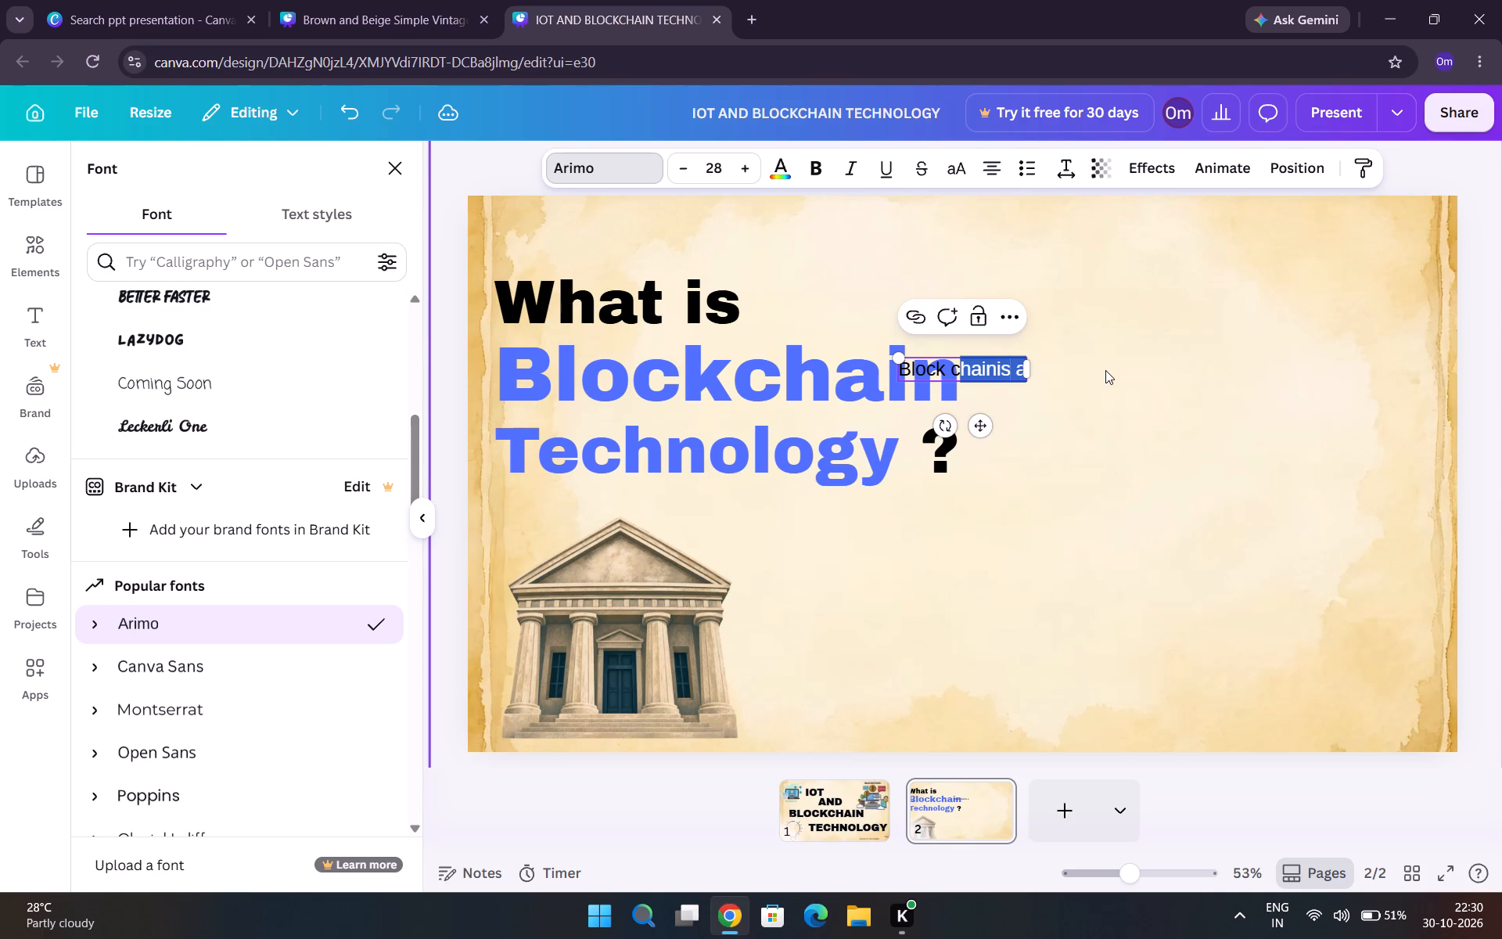
pyautogui.moveTo(978, 371); pyautogui.dragTo(1095, 336)
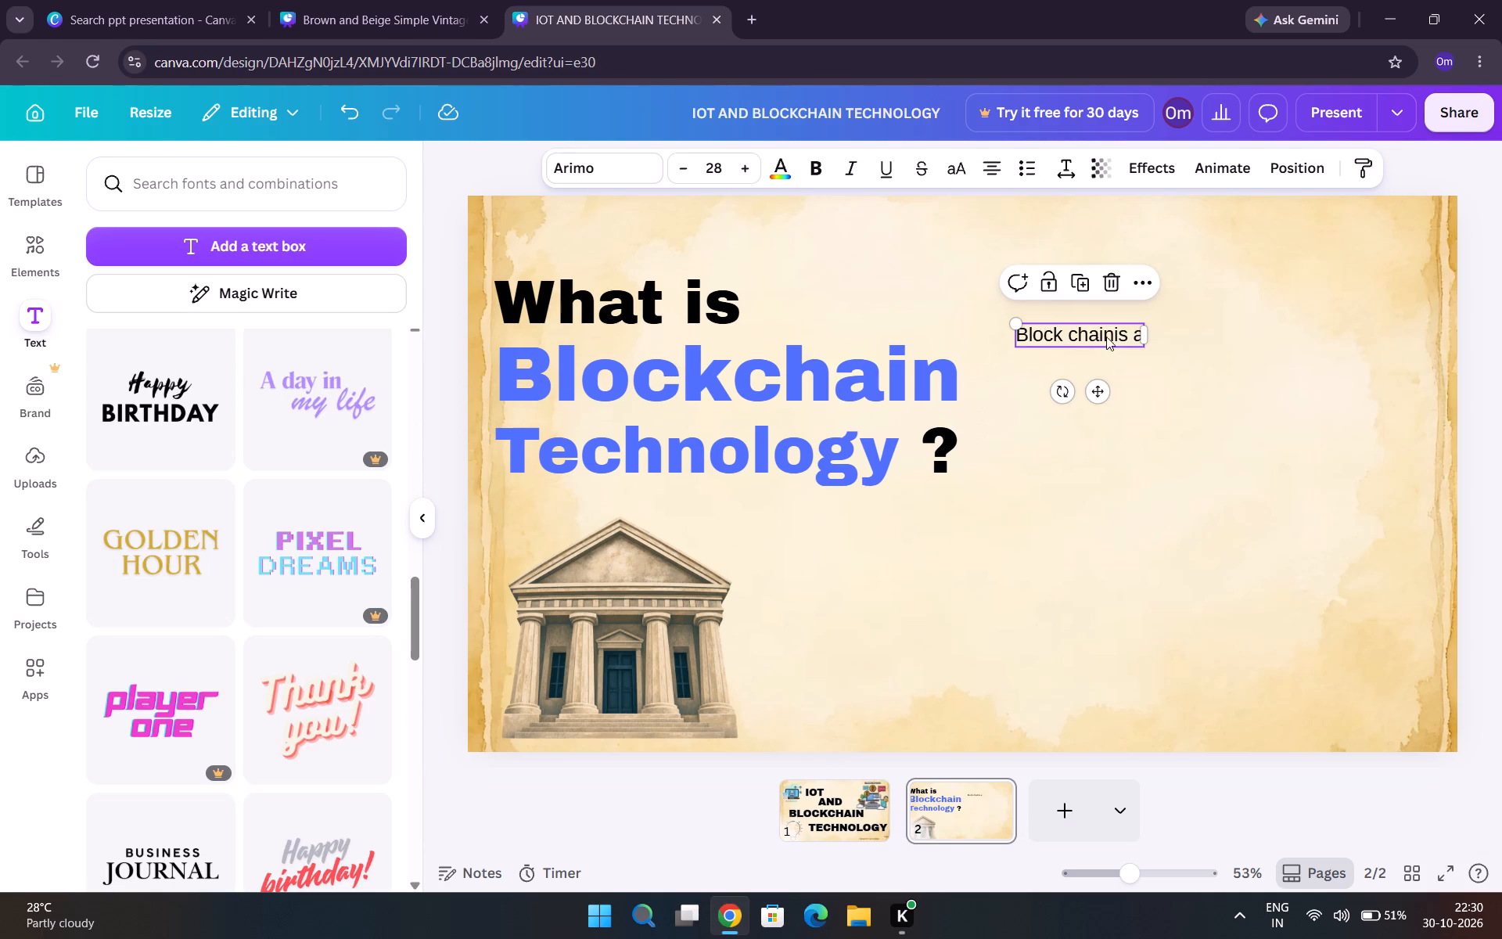
# Correct the small Arimo text's spacing so that it reads "Block chain is a".
pyautogui.click(1132, 331)
pyautogui.click(1132, 331)
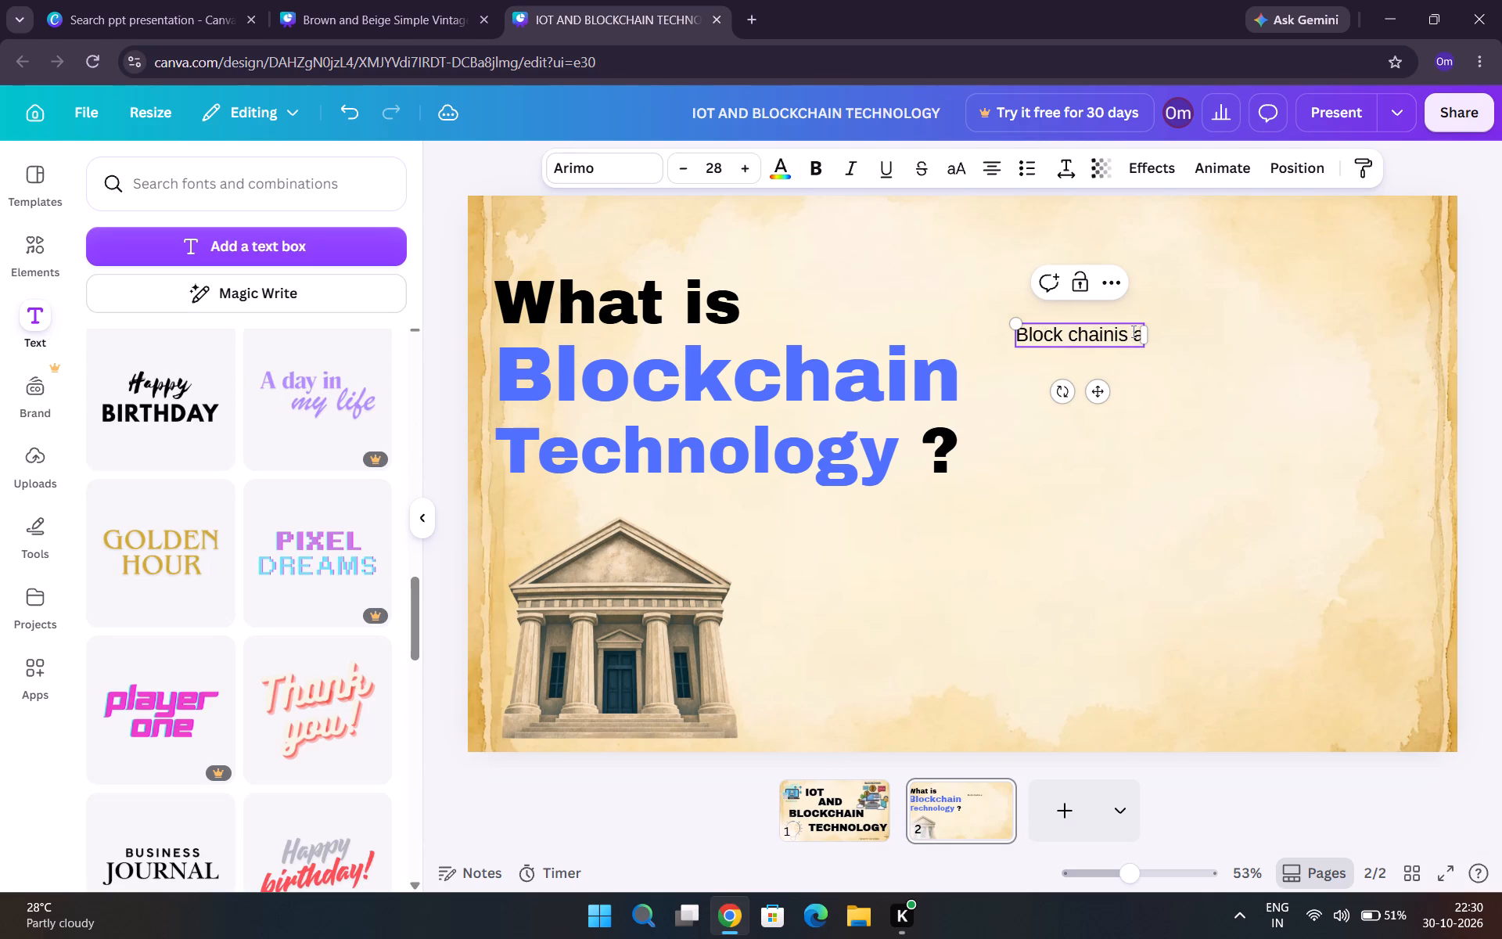
pyautogui.press('Right')
pyautogui.press('Right')
pyautogui.press('Right')
pyautogui.press('Right')
pyautogui.press('Left')
pyautogui.press('Left')
pyautogui.press('BackSpace')
pyautogui.press('BackSpace')
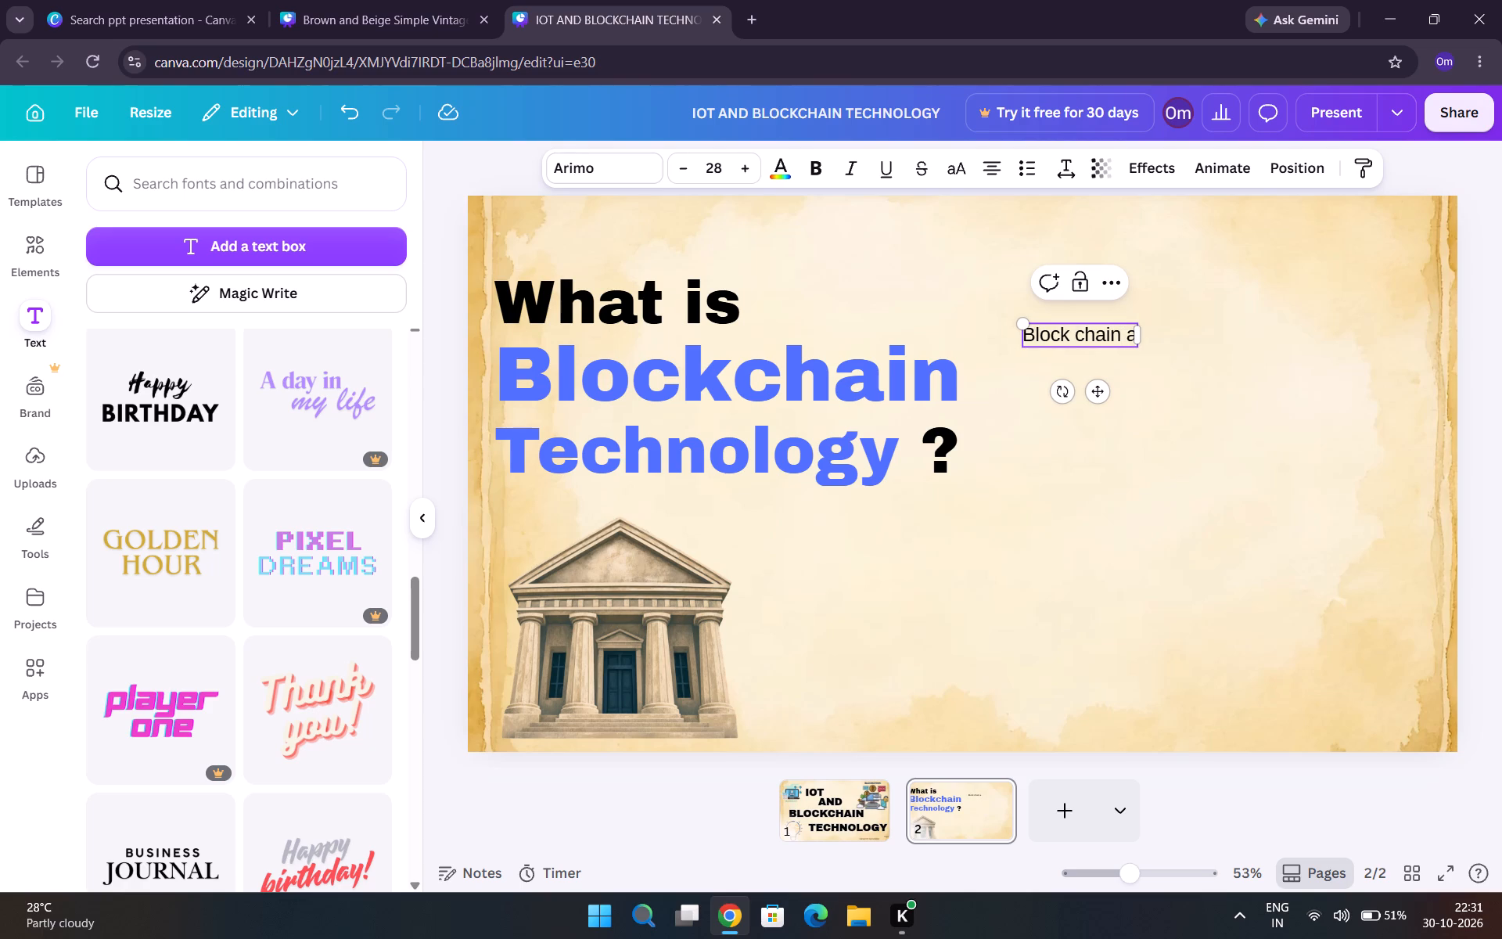
pyautogui.press('Right')
pyautogui.press('Right')
pyautogui.press('BackSpace')
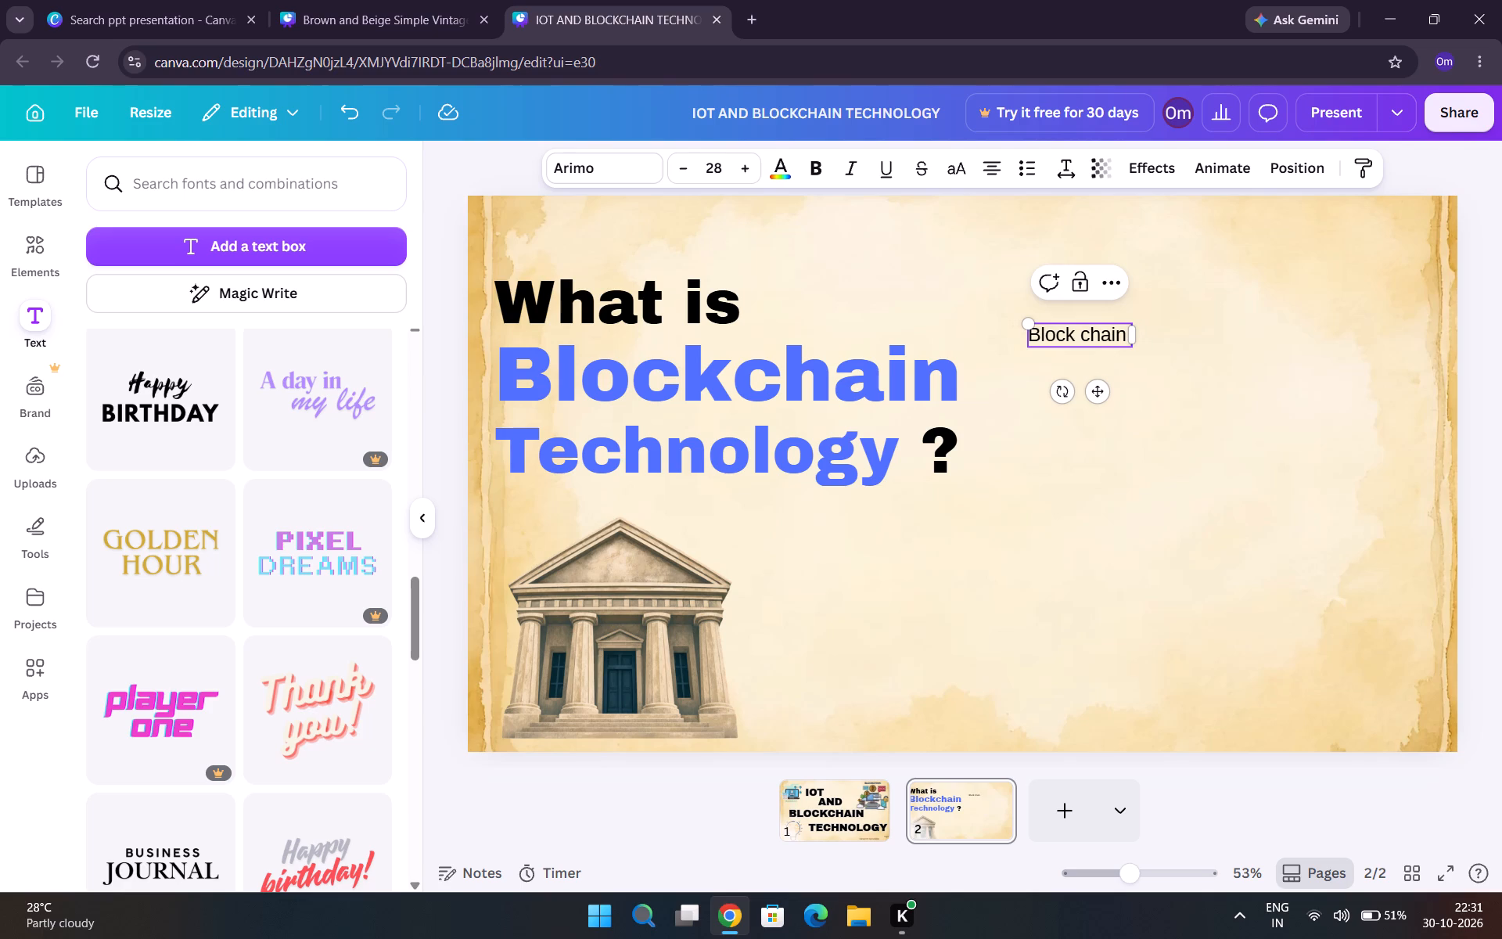
pyautogui.write('is')
pyautogui.press('space')
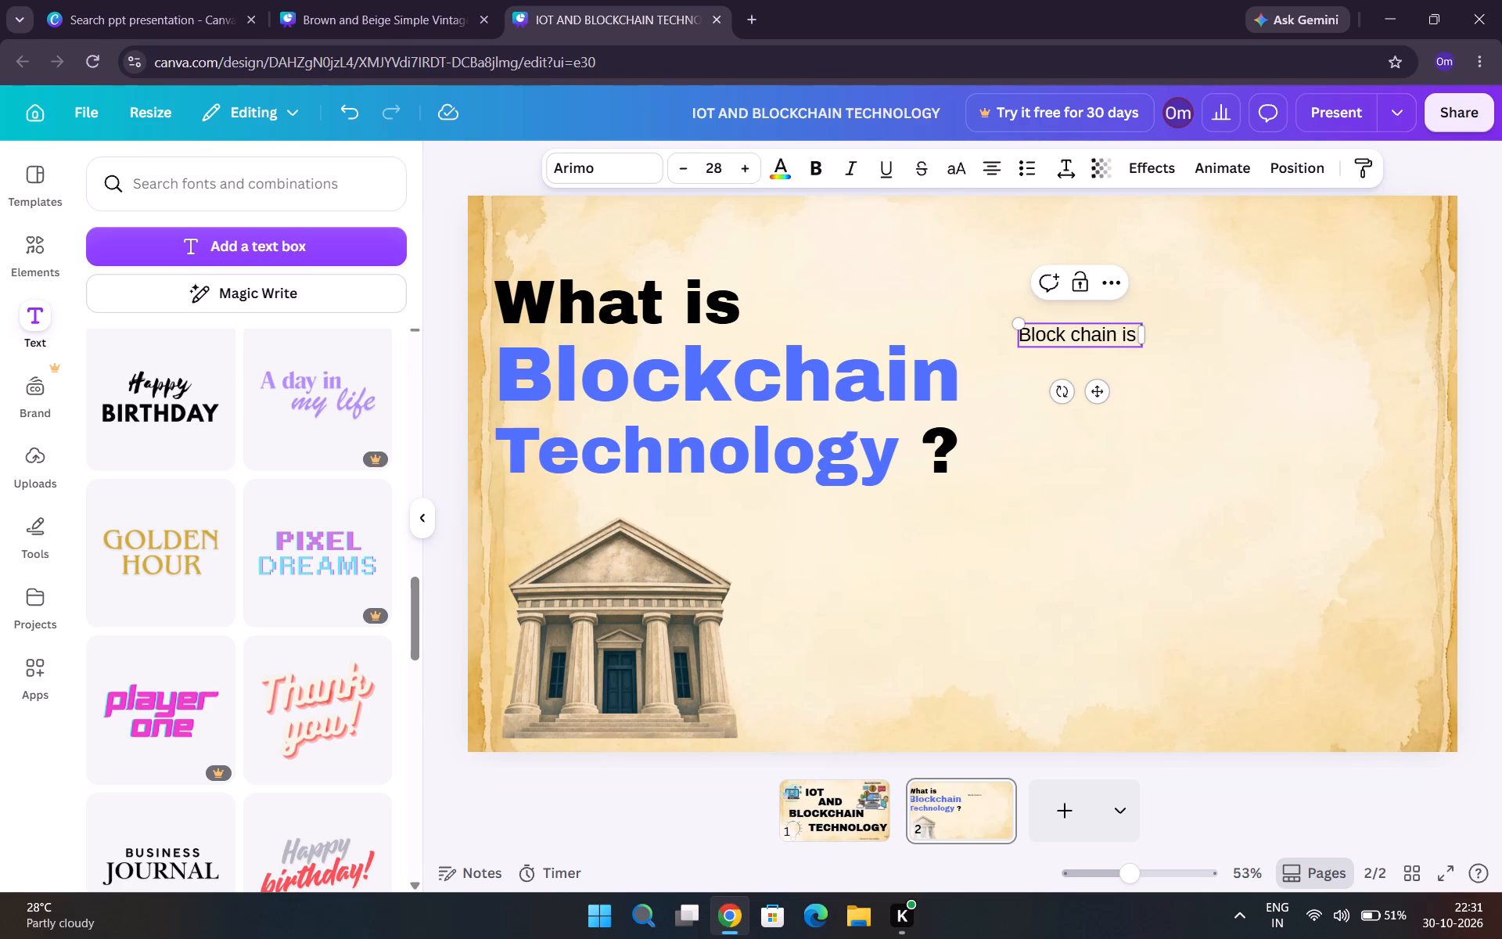
pyautogui.write('a')
pyautogui.press('space')
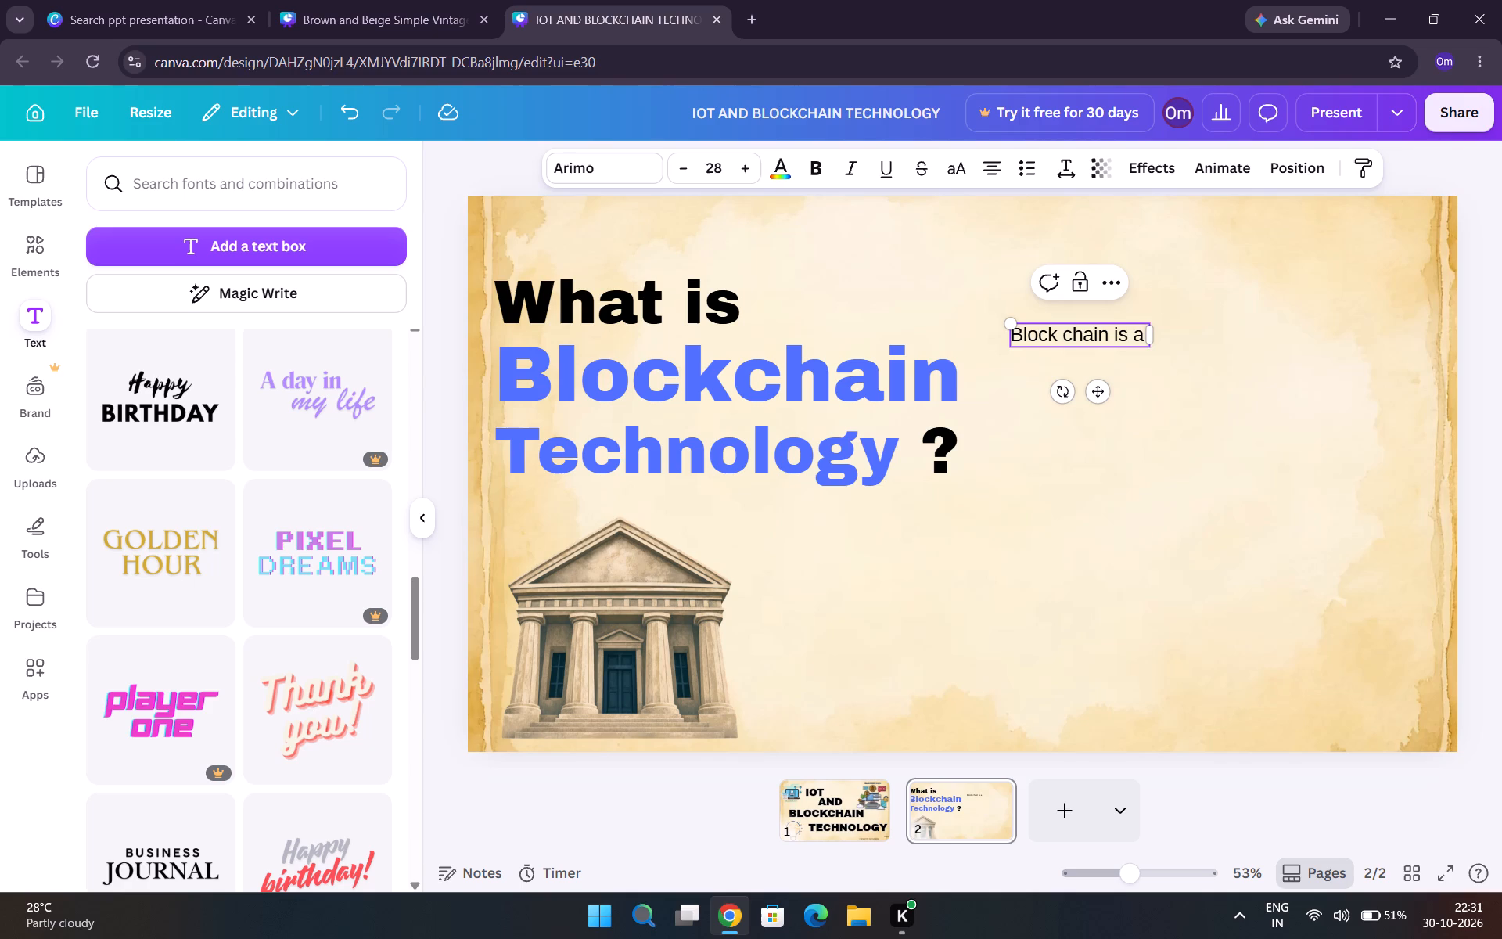
# Continue the sentence after "Block chain is a" with "ledger system need for system Iot offers and system".
pyautogui.write('led')
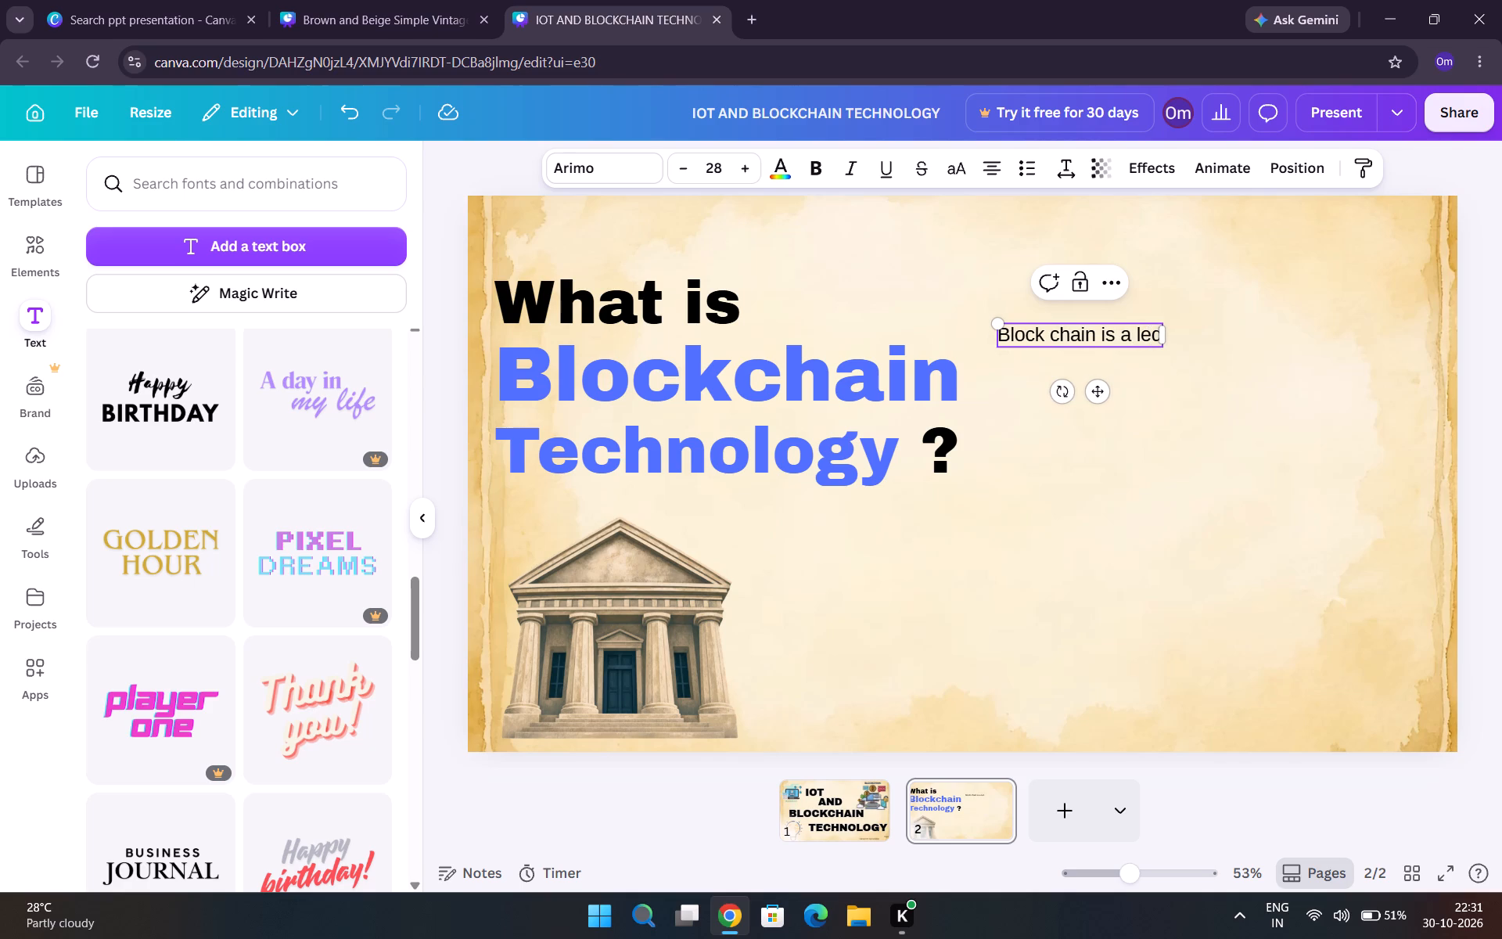
pyautogui.write('ger')
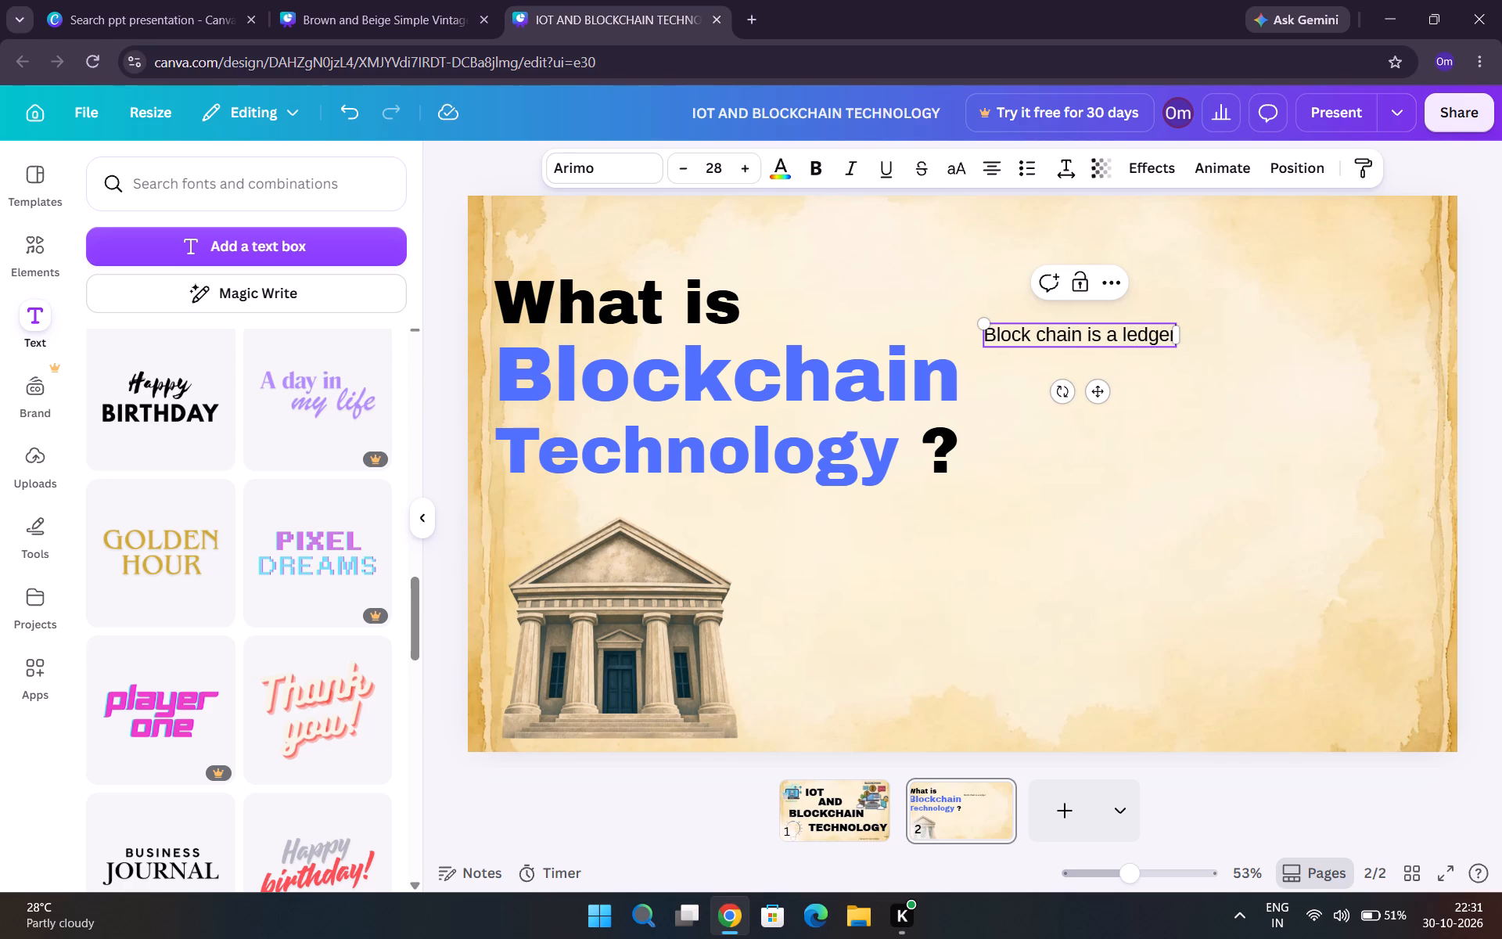
pyautogui.press('space')
pyautogui.write('system')
pyautogui.press('space')
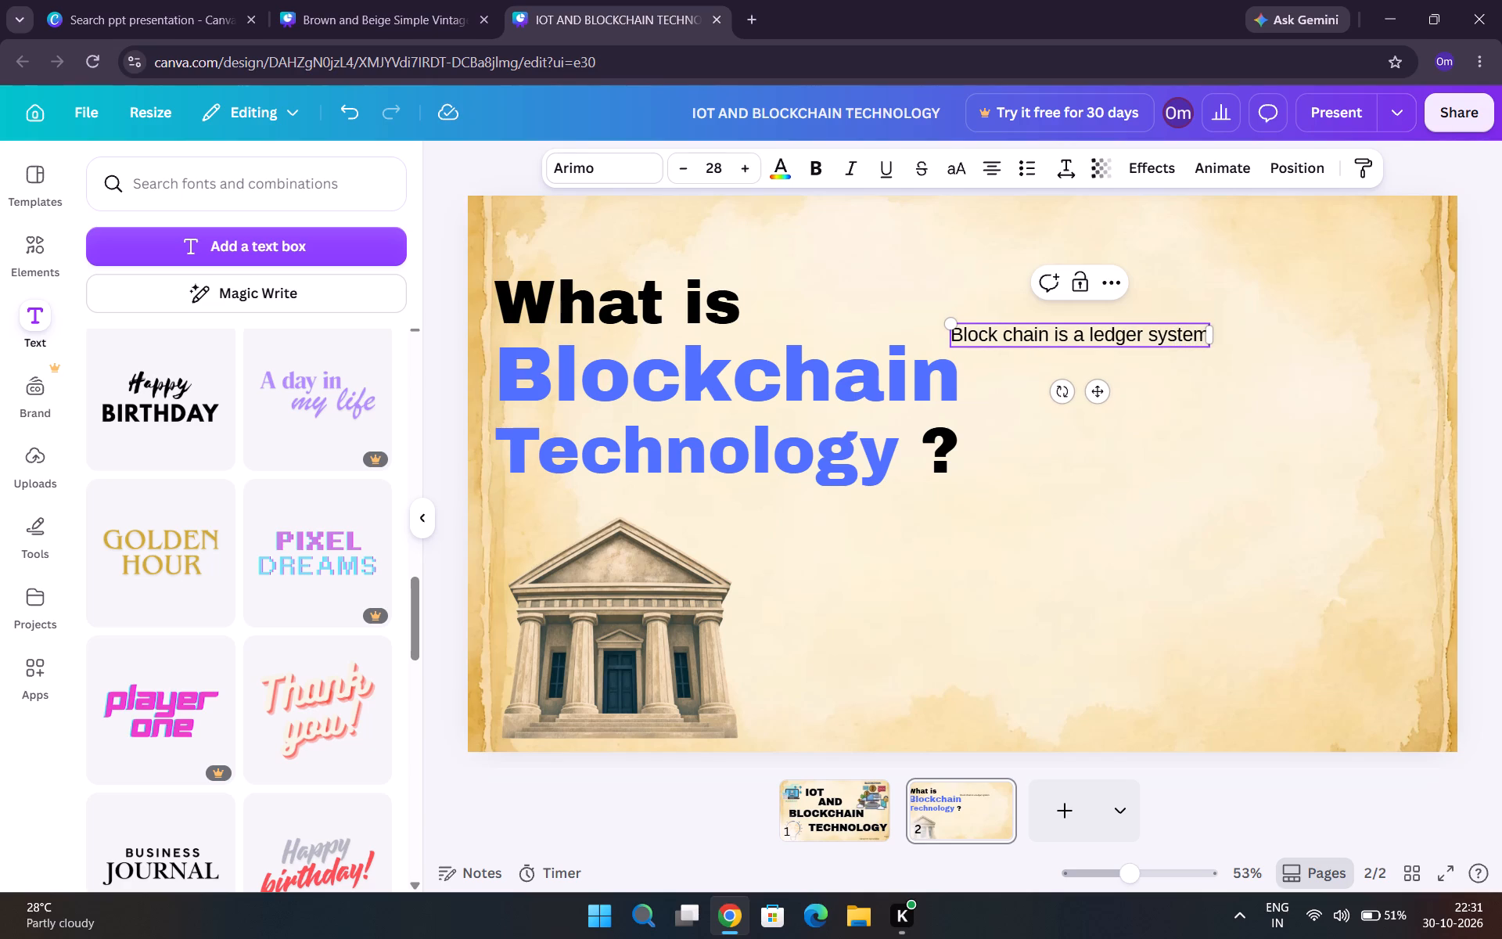
pyautogui.write('need for')
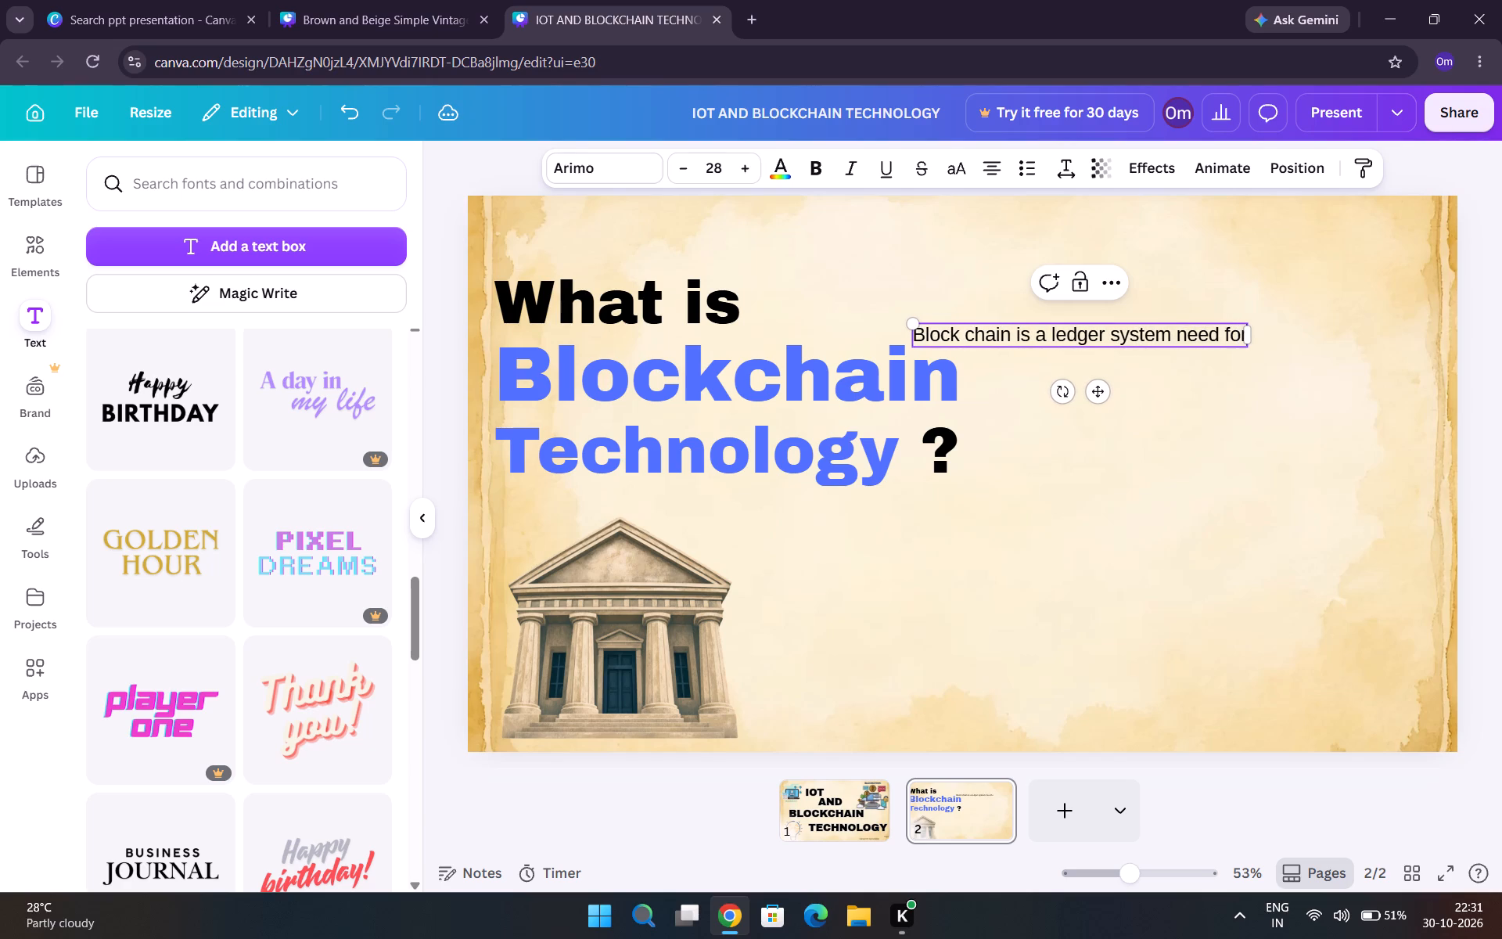
pyautogui.press('space')
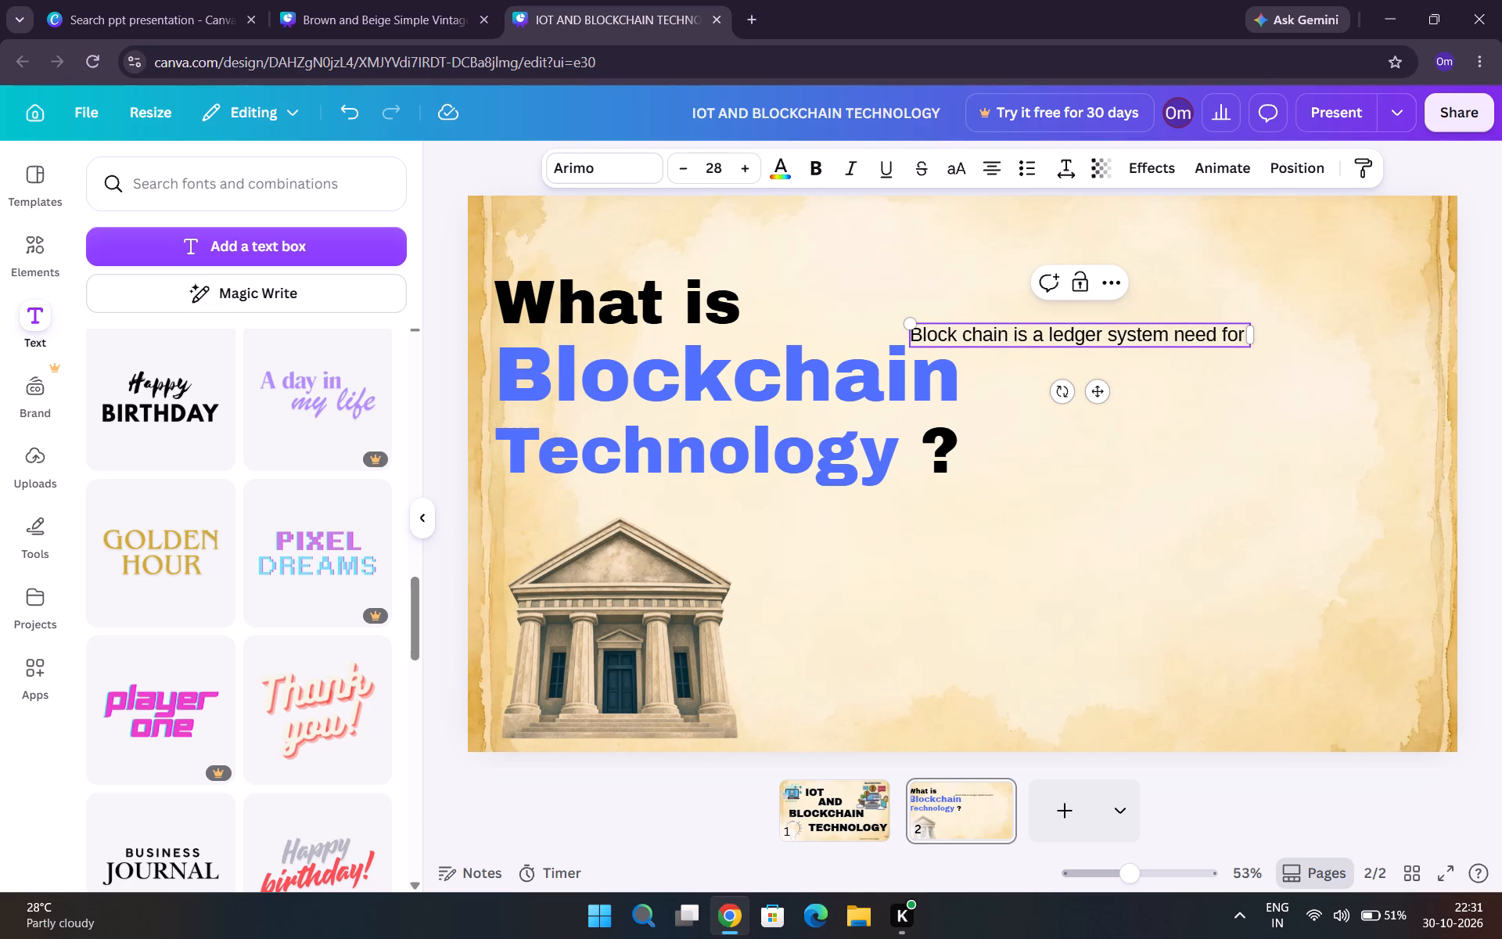
pyautogui.write('system')
pyautogui.press('space')
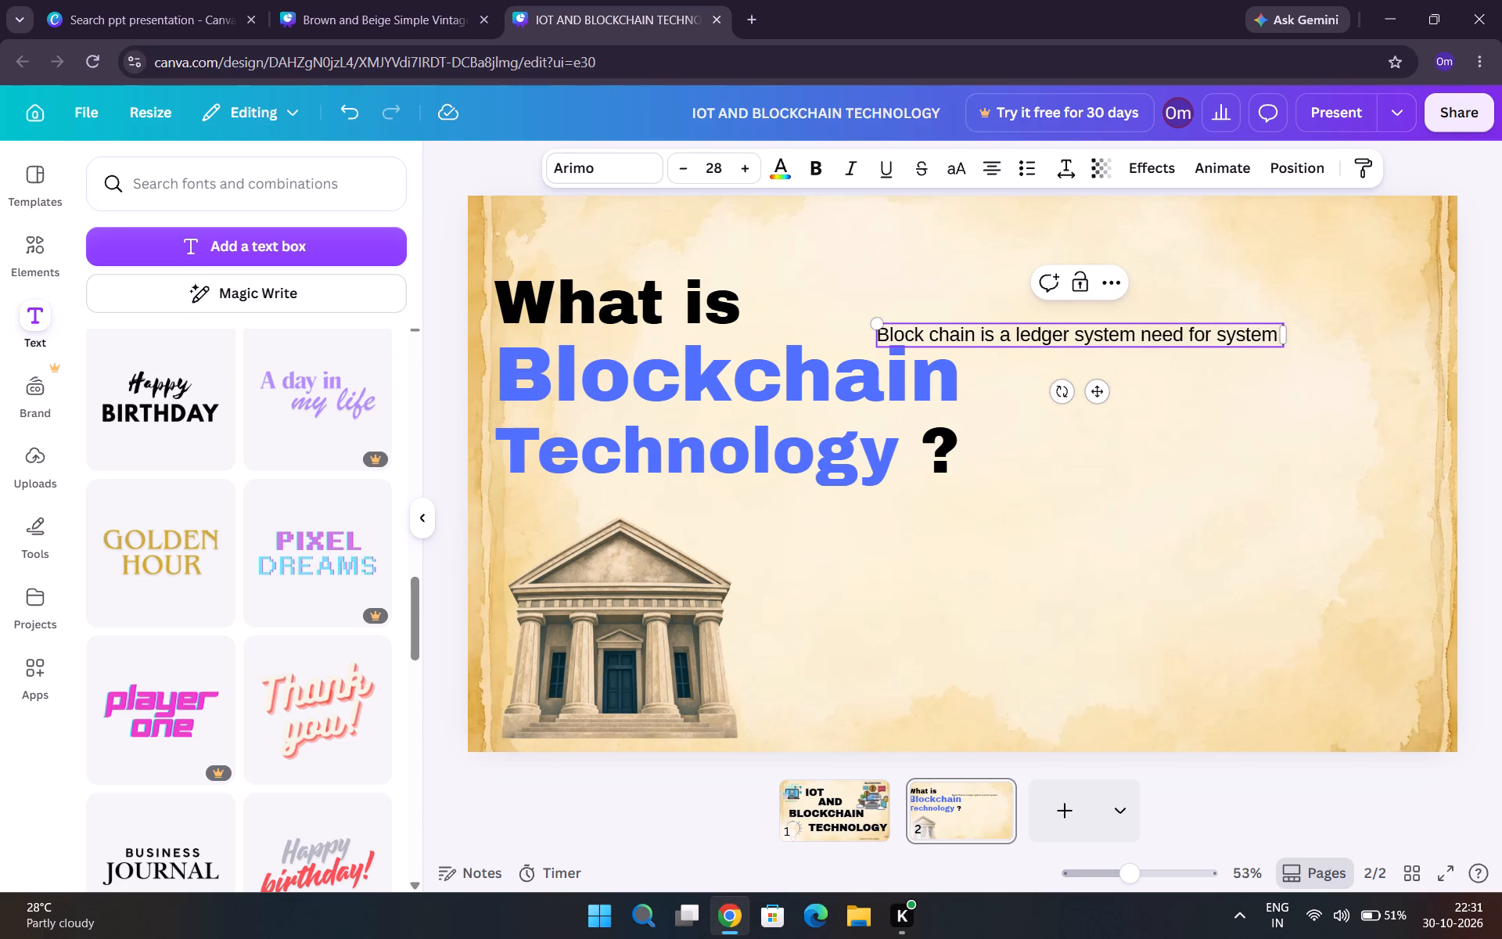
pyautogui.write('Iot')
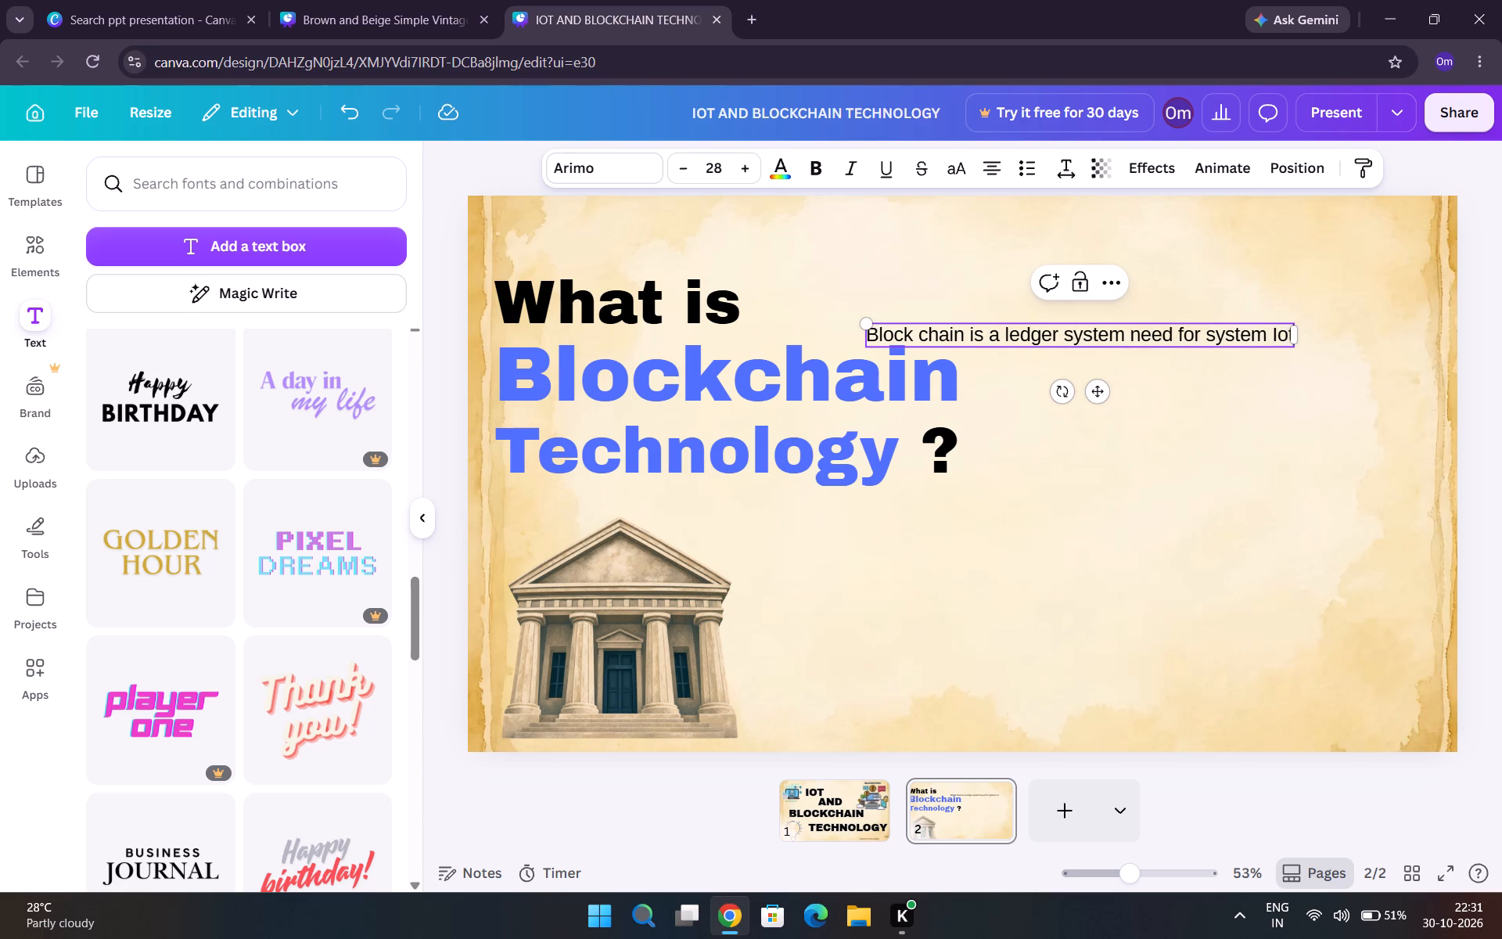
pyautogui.press('space')
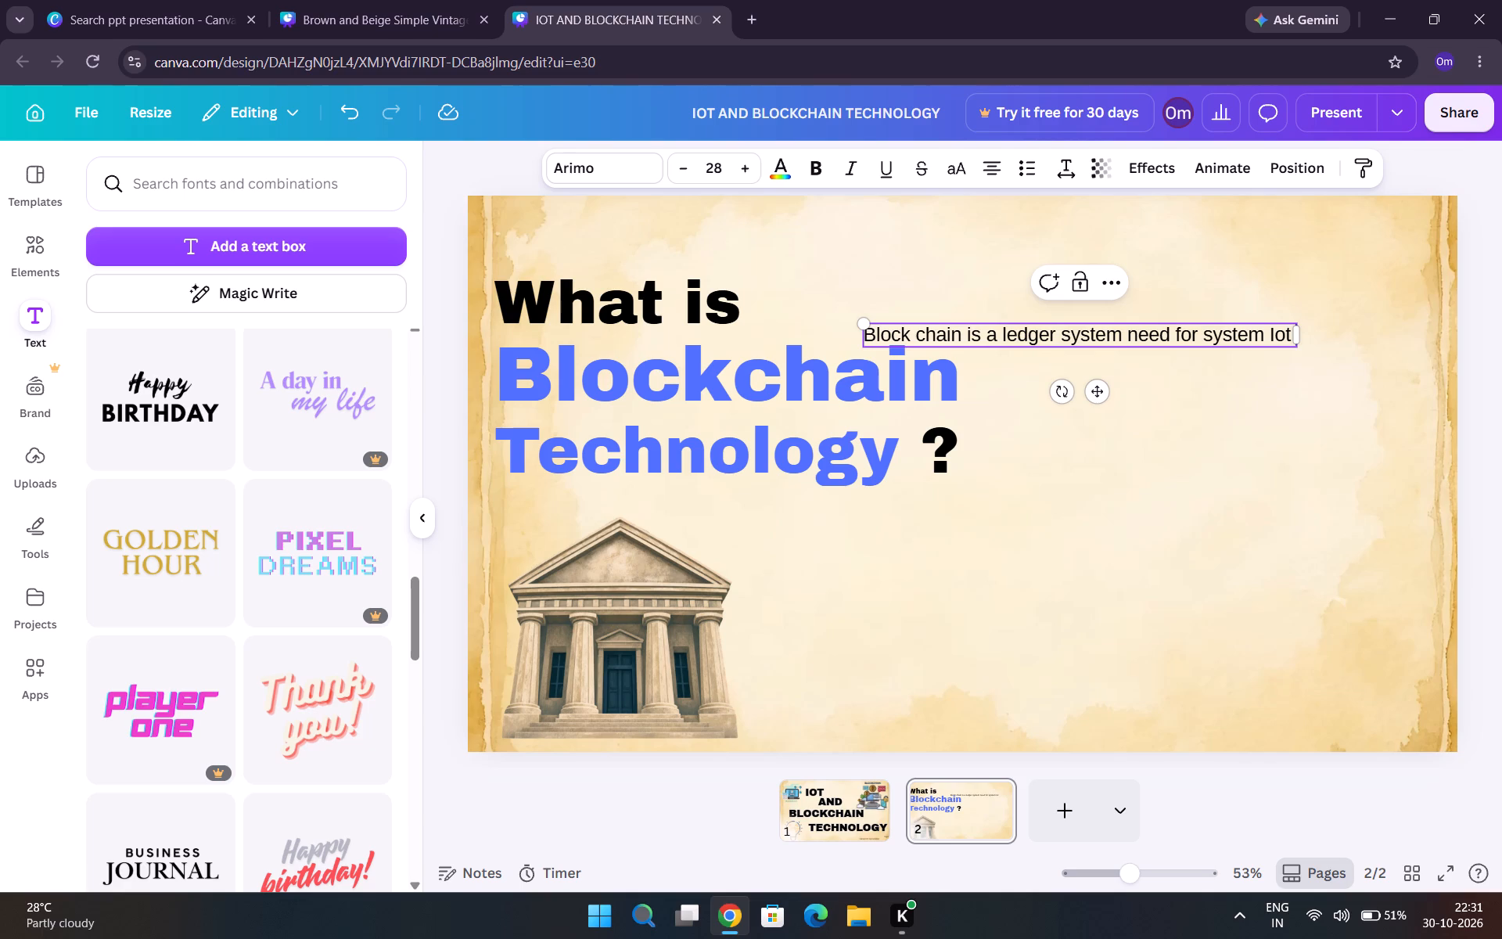
pyautogui.write('offers')
pyautogui.press('space')
pyautogui.write('and system')
pyautogui.press('space')
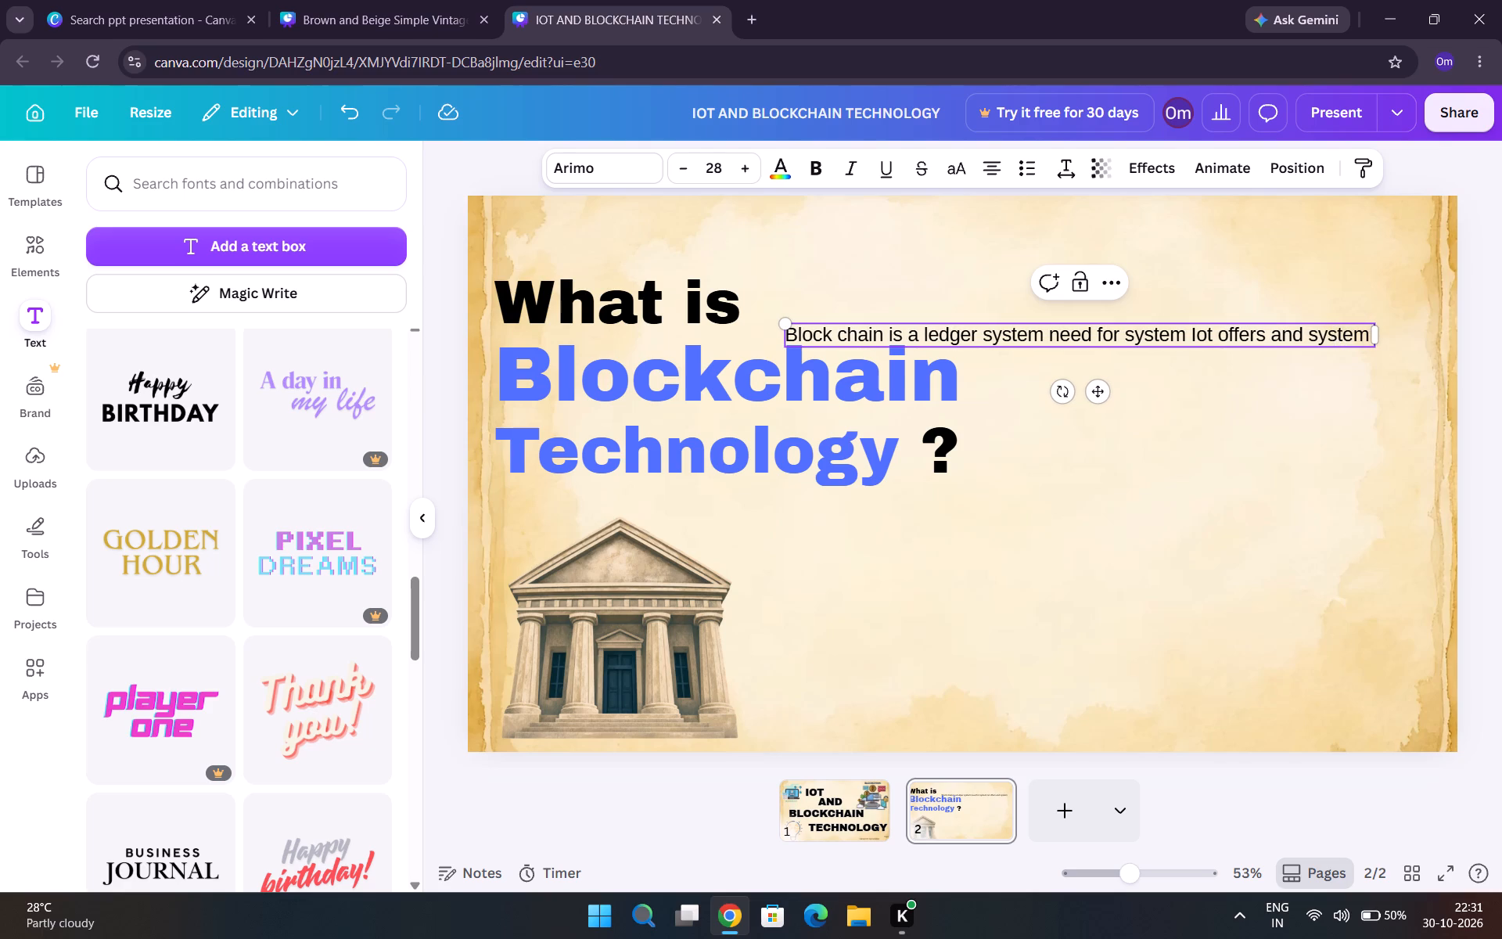
# Add a second line to the body text reading "and deferent the siststiom".
pyautogui.press('Return')
pyautogui.write('and')
pyautogui.press('space')
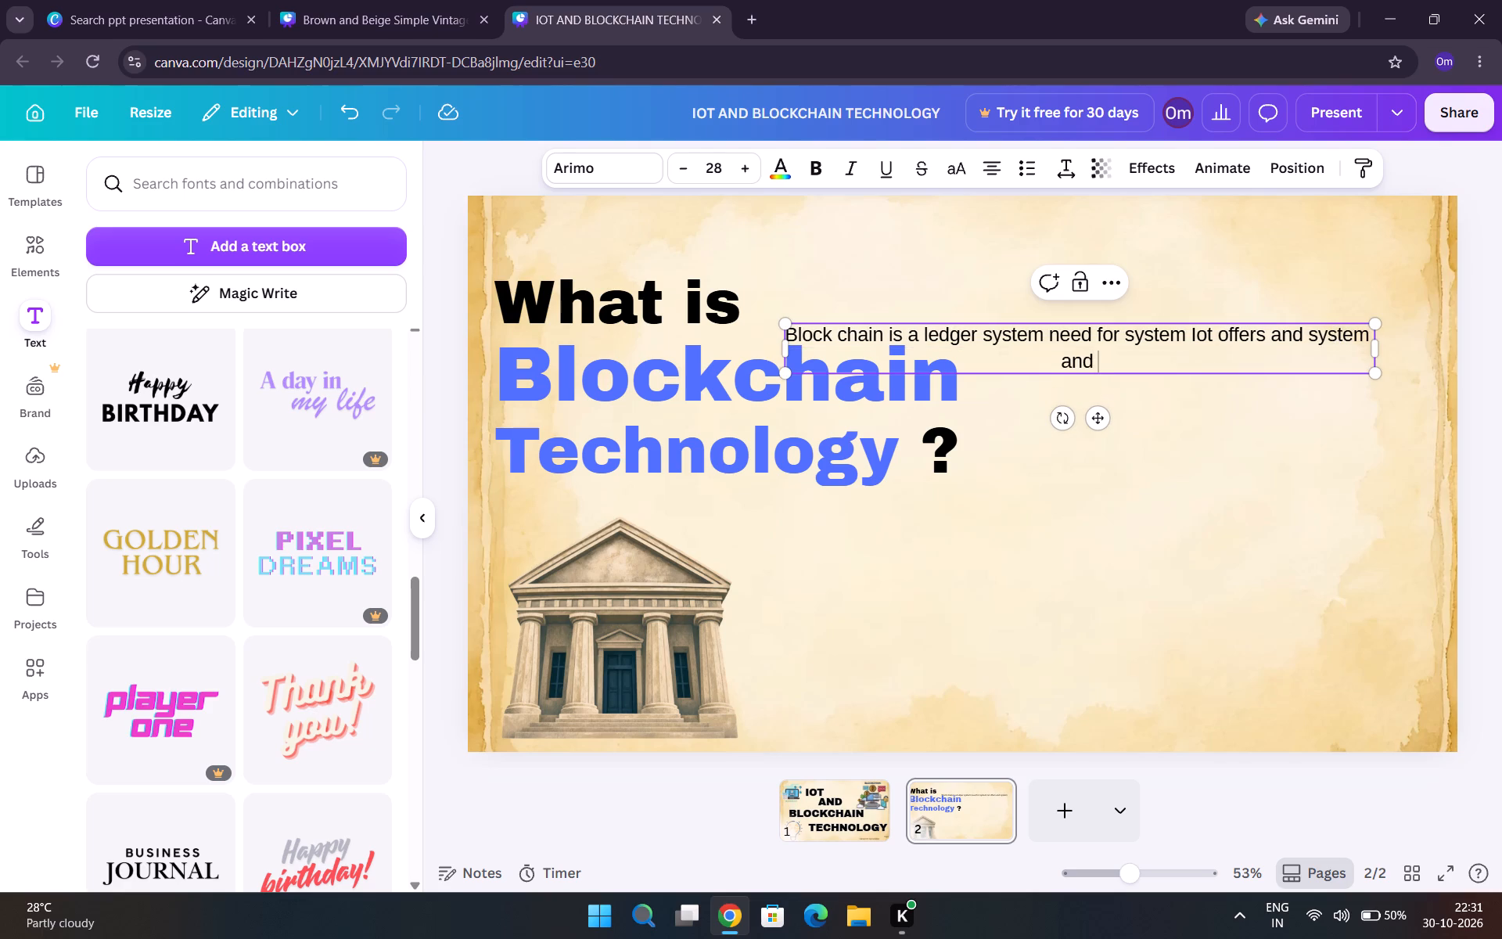
pyautogui.write('deferent')
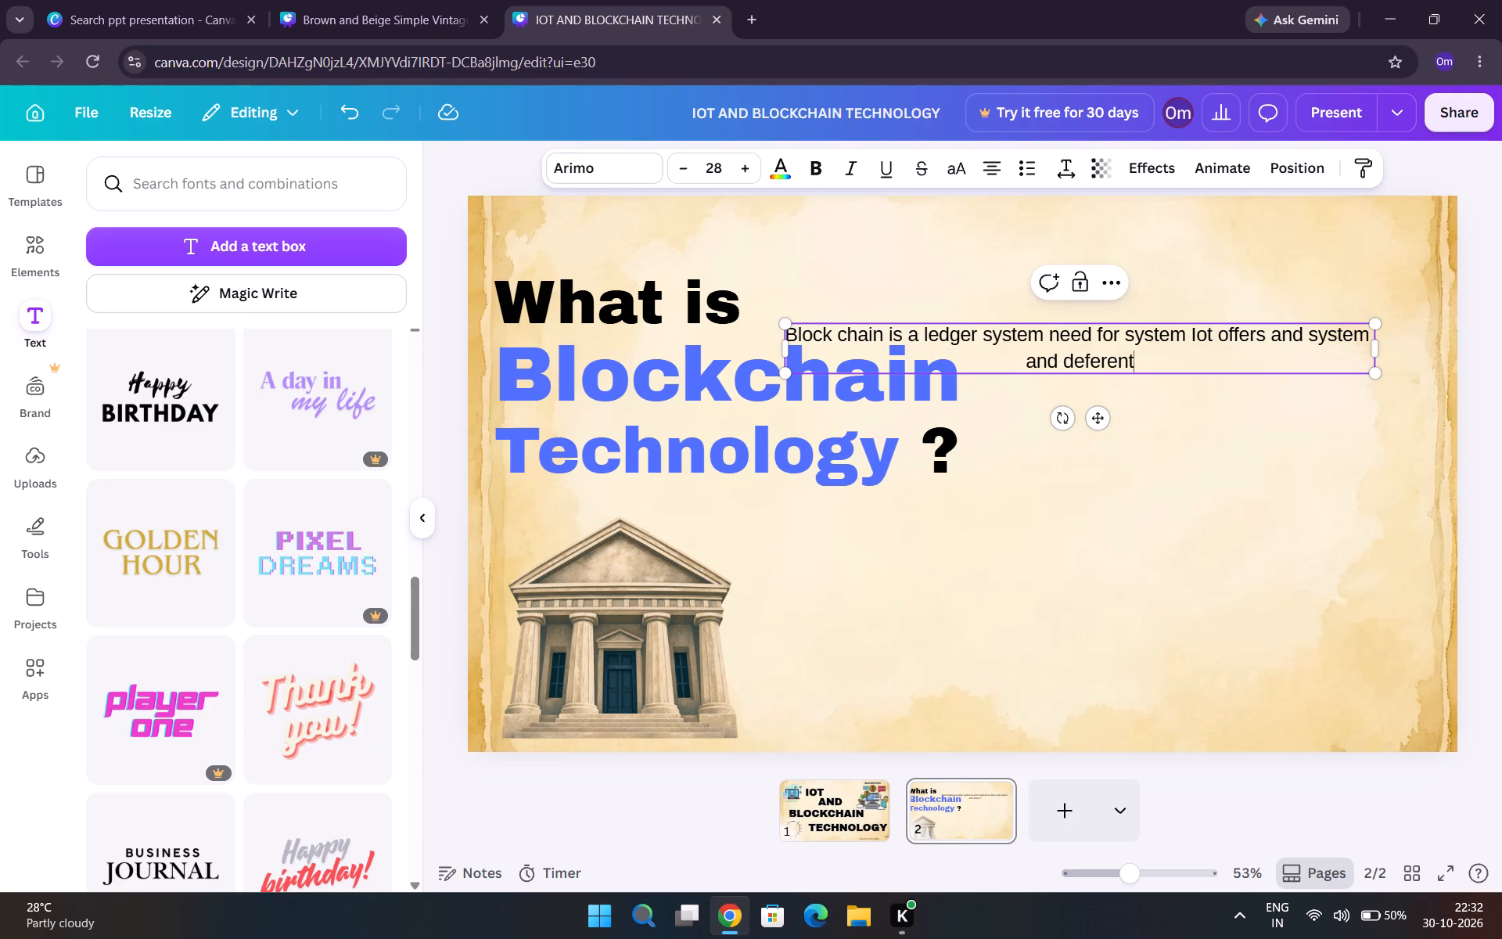
pyautogui.press('space')
pyautogui.write('the')
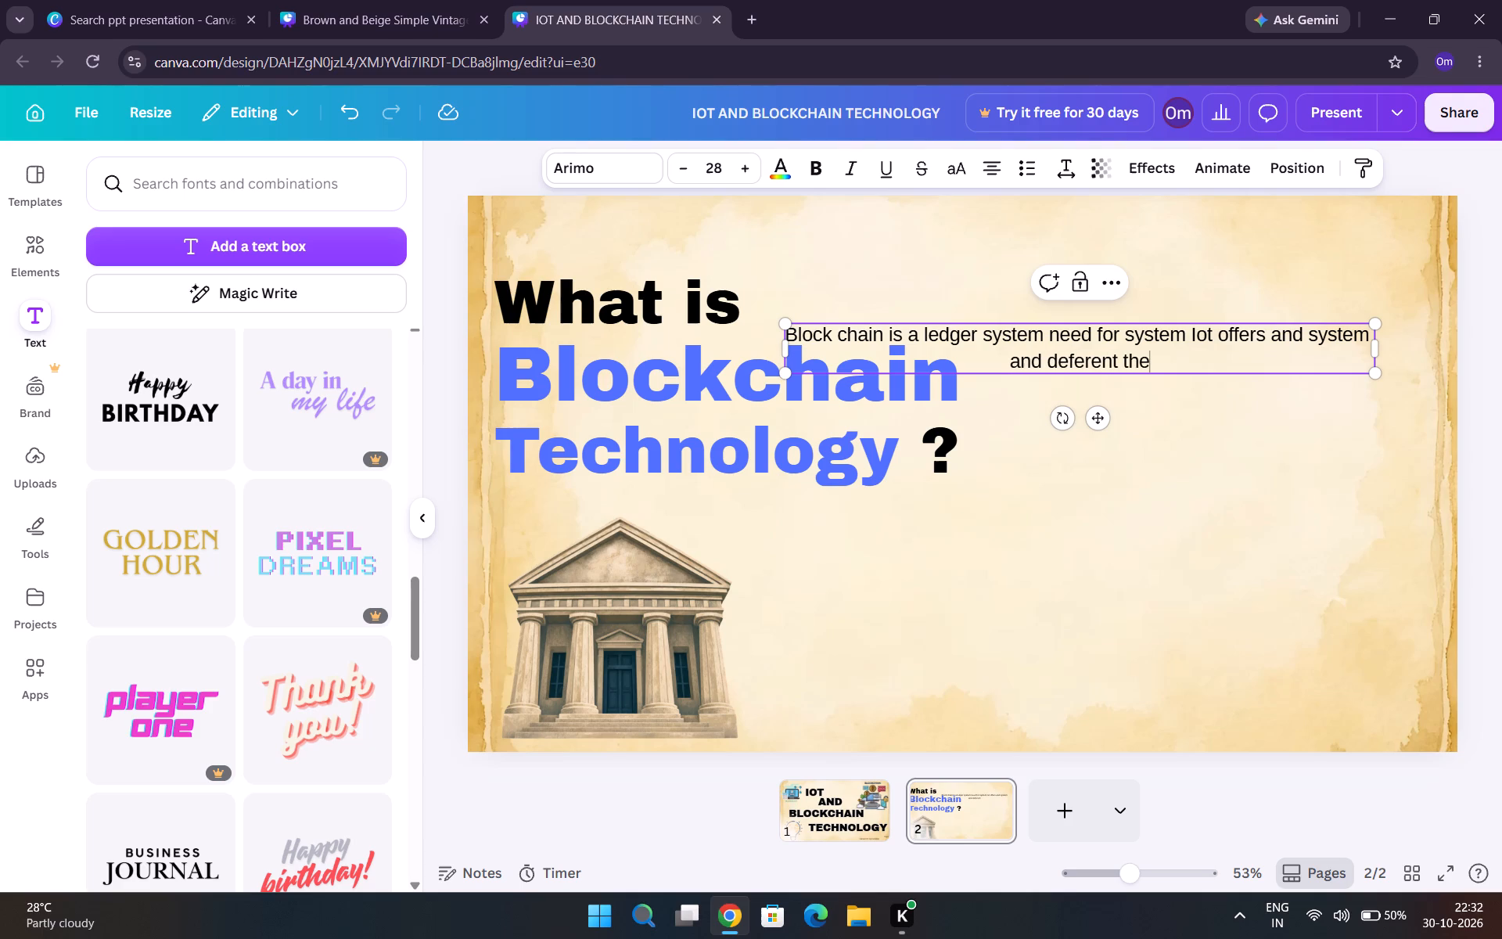
pyautogui.press('space')
pyautogui.write('siststiom')
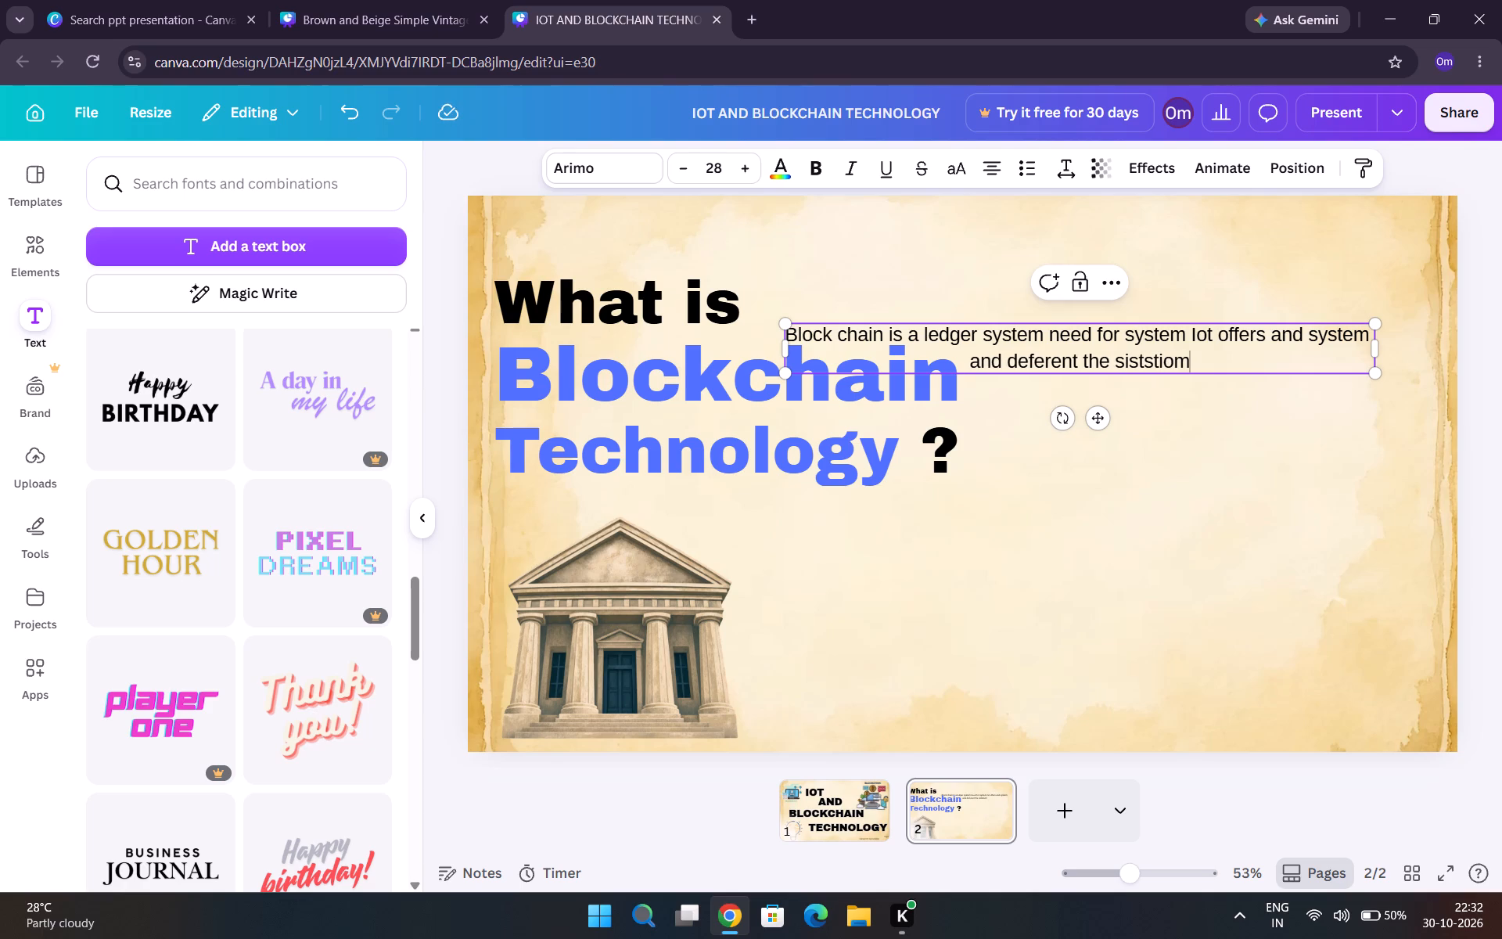